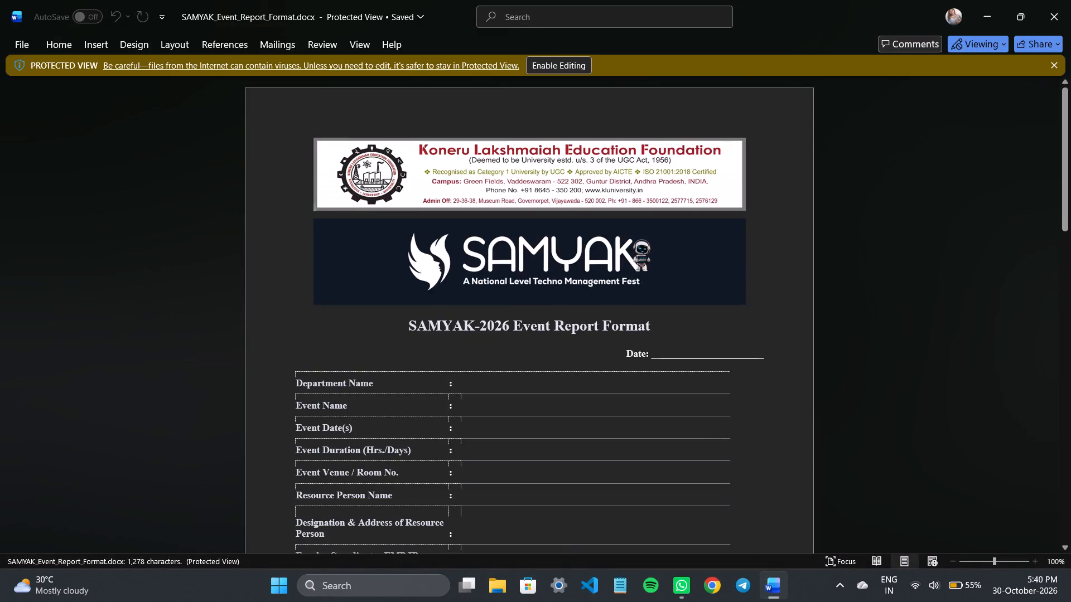
Enable editing of the protected SAMYAK-2026 event report format document.
{"action": "left_click", "coordinate": [576, 58]}
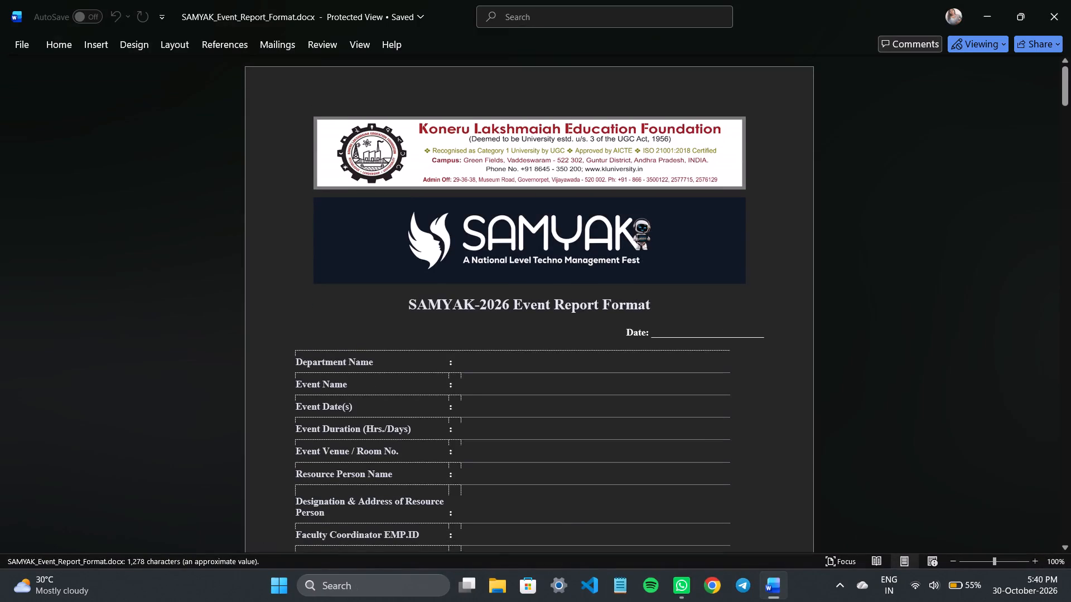
{"action": "scroll", "coordinate": [576, 348], "scroll_direction": "down", "scroll_amount": 1}
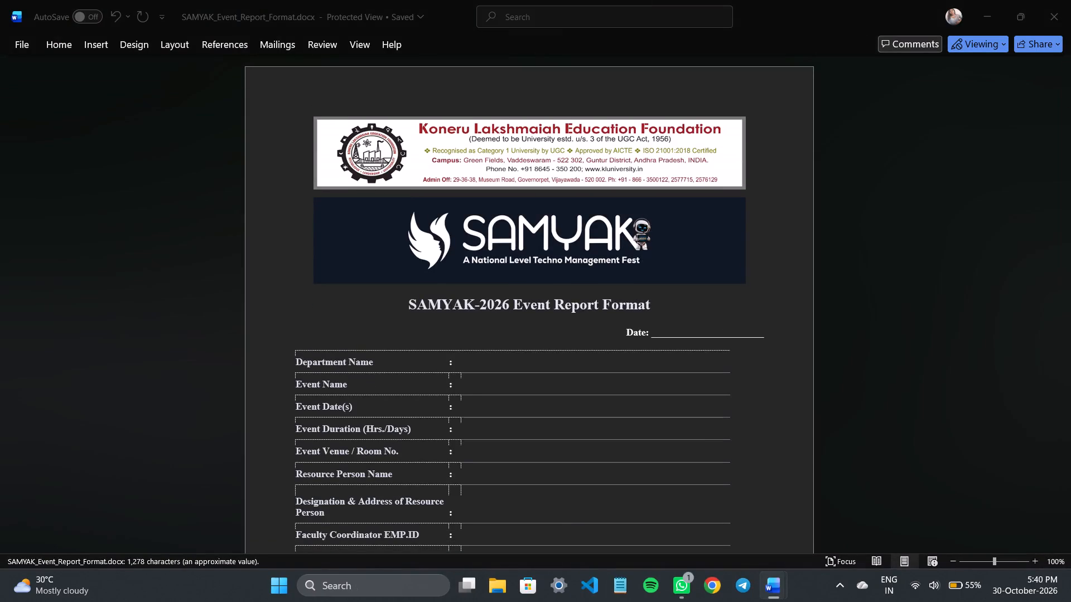
{"action": "scroll", "coordinate": [576, 348], "scroll_direction": "down", "scroll_amount": 2}
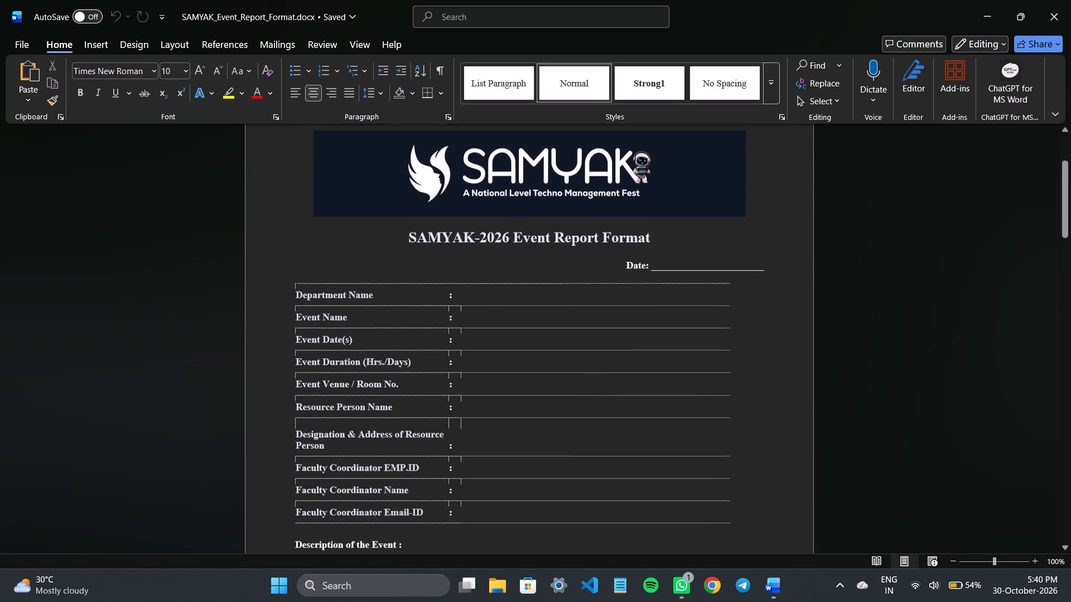
{"action": "scroll", "coordinate": [580, 374], "scroll_direction": "down", "scroll_amount": 1}
{"action": "scroll", "coordinate": [580, 374], "scroll_direction": "up", "scroll_amount": 1, "text": "ctrl"}
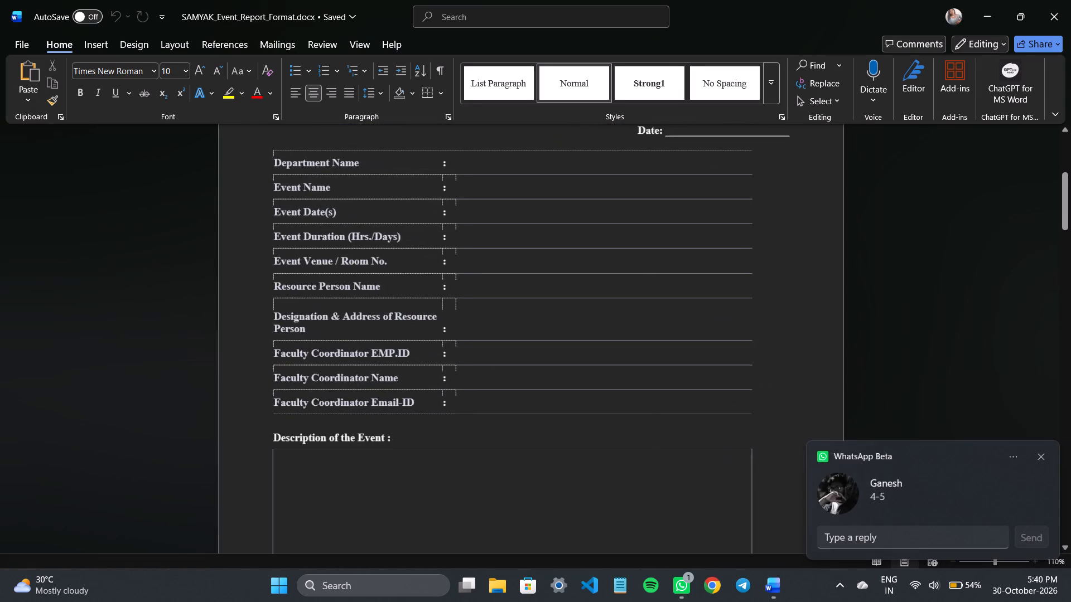
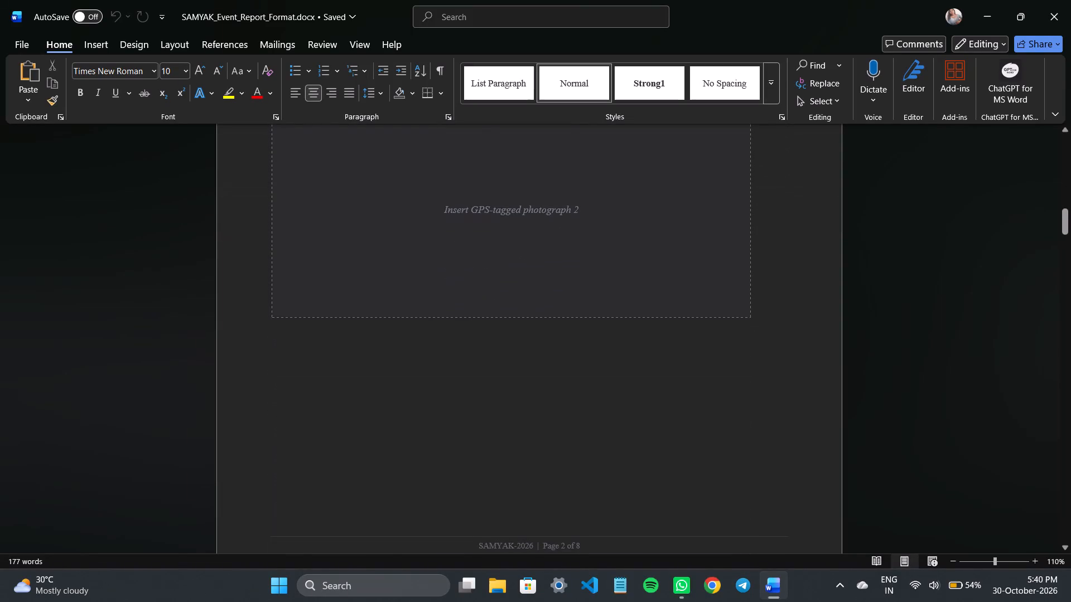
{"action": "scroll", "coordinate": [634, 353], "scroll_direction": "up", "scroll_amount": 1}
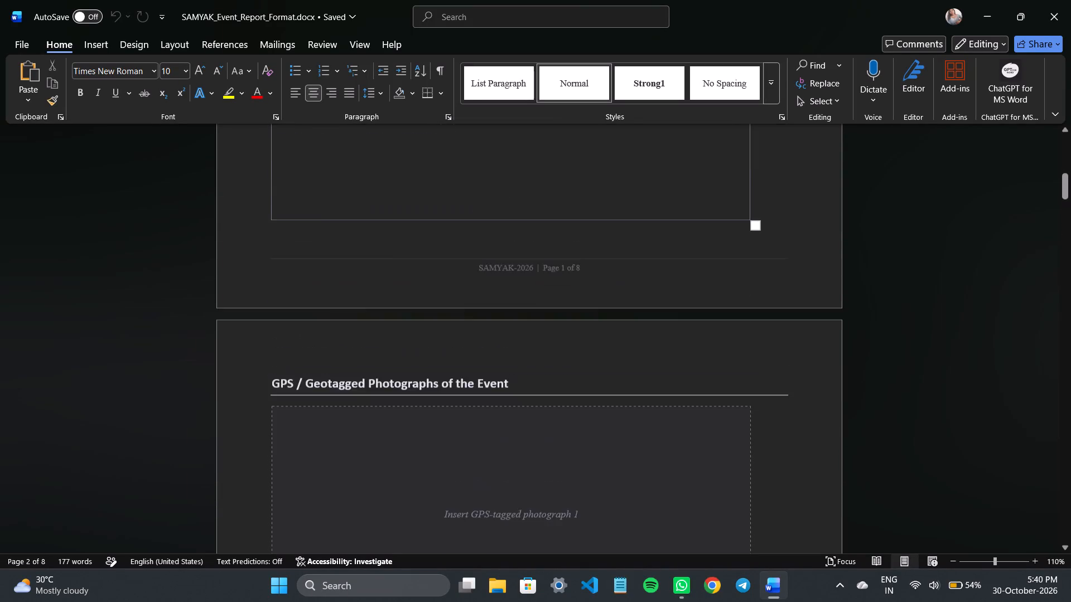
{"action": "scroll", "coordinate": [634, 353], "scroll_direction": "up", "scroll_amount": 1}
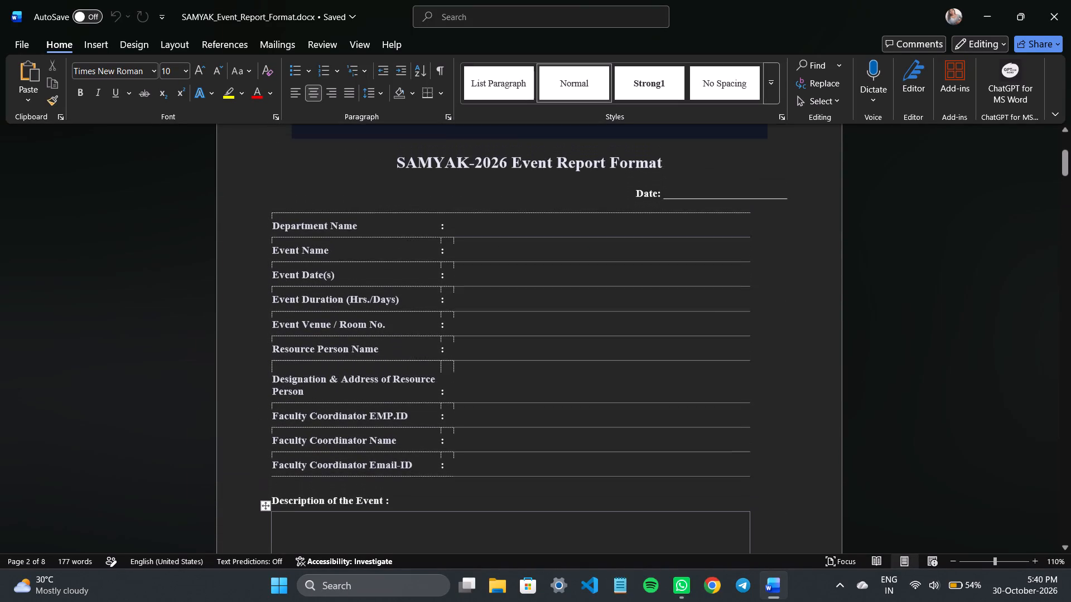
Switch to Telegram from the event report document.
{"action": "left_click", "coordinate": [731, 592]}
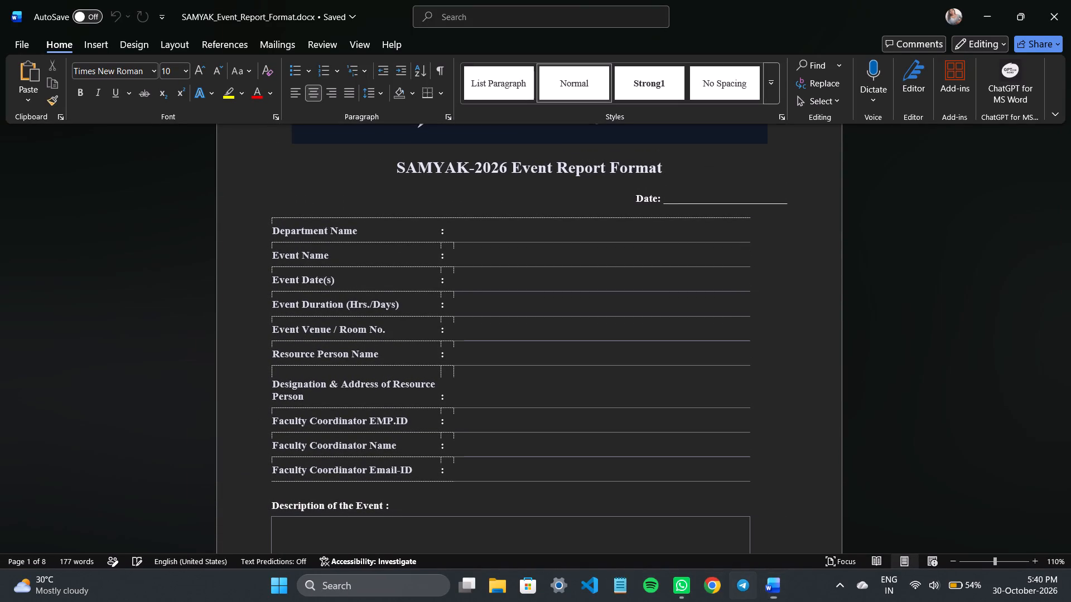
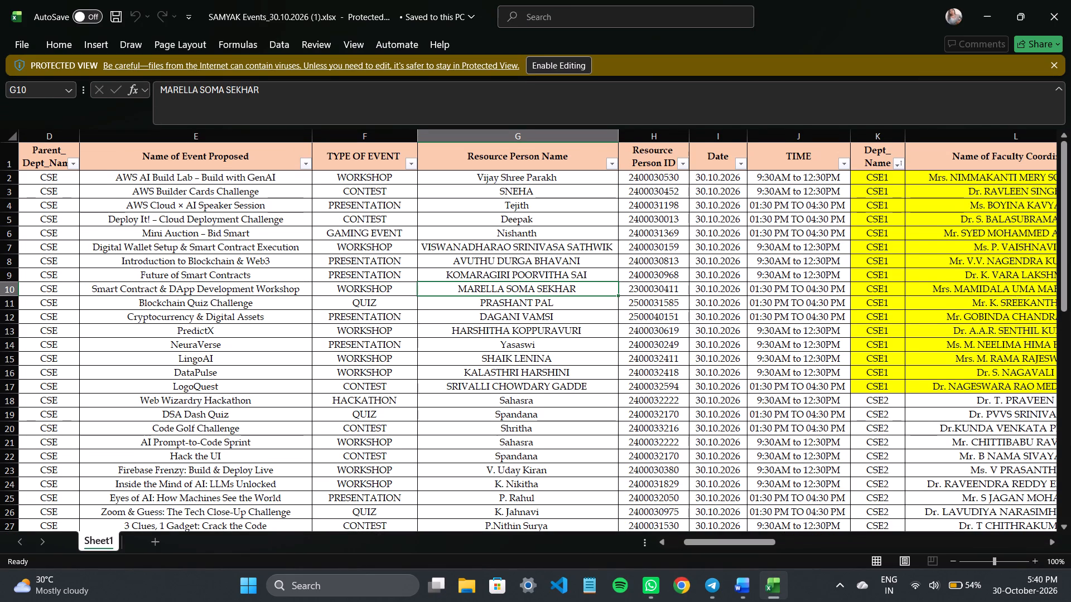
Examine the SAMYAK Events sheet's columns for event names, resource persons, timings, coordinators, purposes, rooms, counts and posters.
{"action": "scroll", "coordinate": [668, 247], "scroll_direction": "left", "scroll_amount": 4}
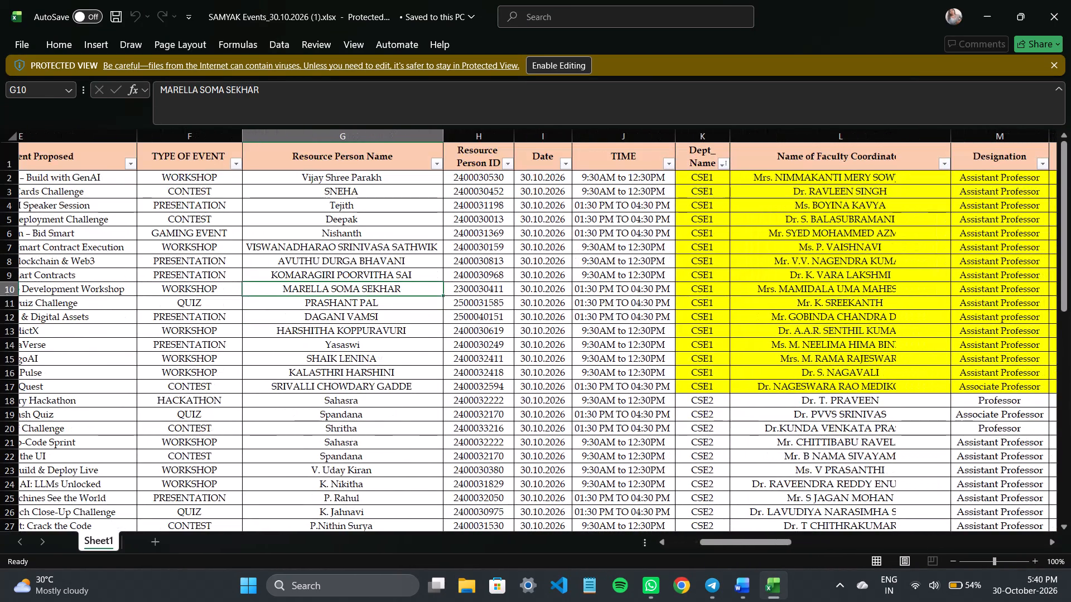
{"action": "scroll", "coordinate": [668, 247], "scroll_direction": "left", "scroll_amount": 7}
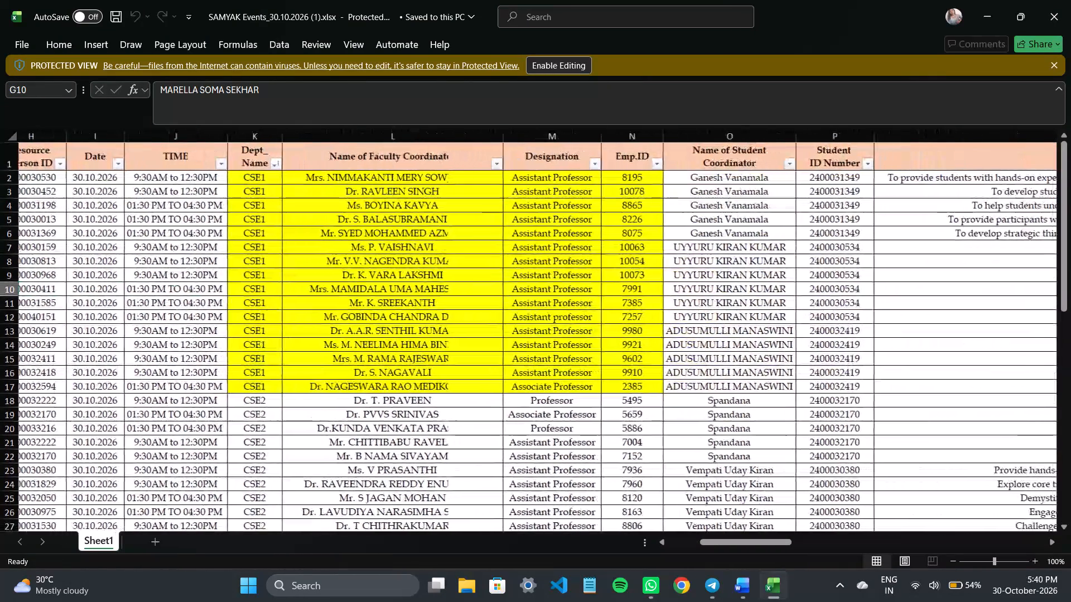
{"action": "scroll", "coordinate": [668, 247], "scroll_direction": "left", "scroll_amount": 12}
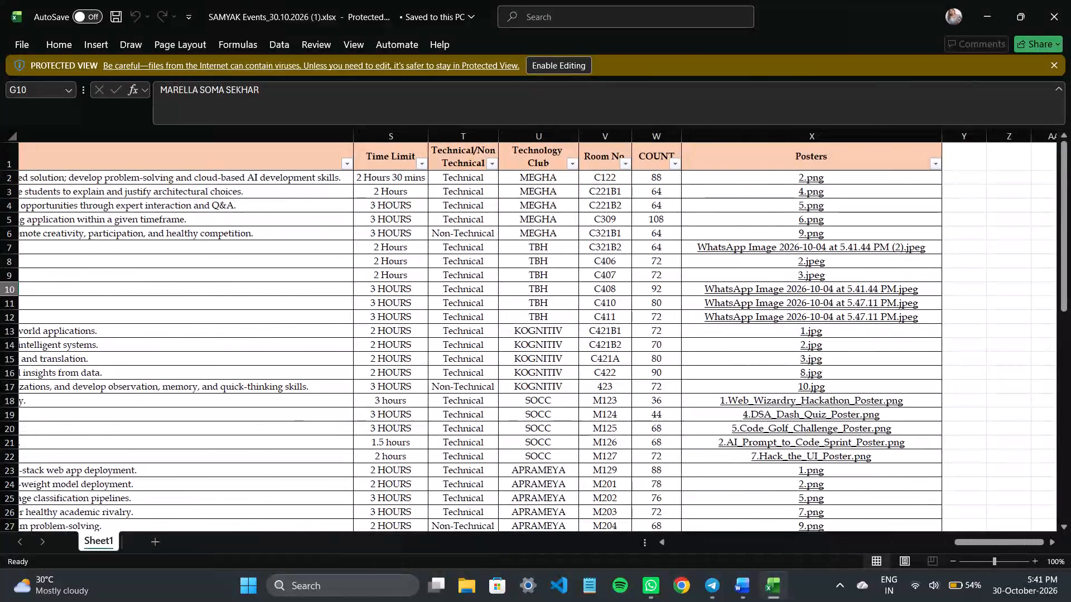
{"action": "scroll", "coordinate": [668, 247], "scroll_direction": "right", "scroll_amount": 17}
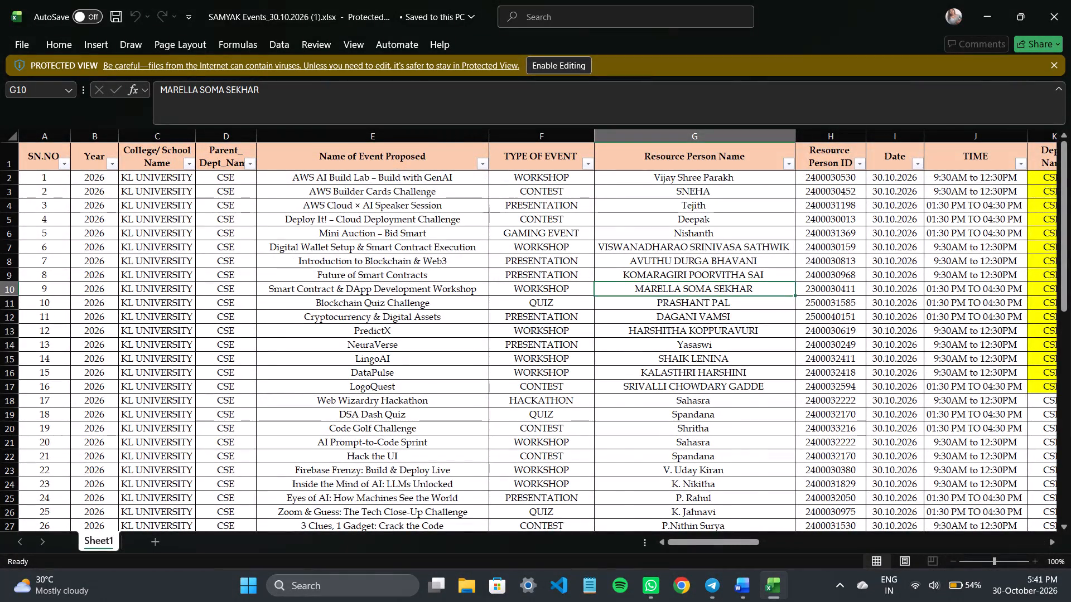
{"action": "scroll", "coordinate": [373, 256], "scroll_direction": "left", "scroll_amount": 8}
{"action": "scroll", "coordinate": [373, 256], "scroll_direction": "right", "scroll_amount": 1}
{"action": "scroll", "coordinate": [373, 256], "scroll_direction": "left", "scroll_amount": 7}
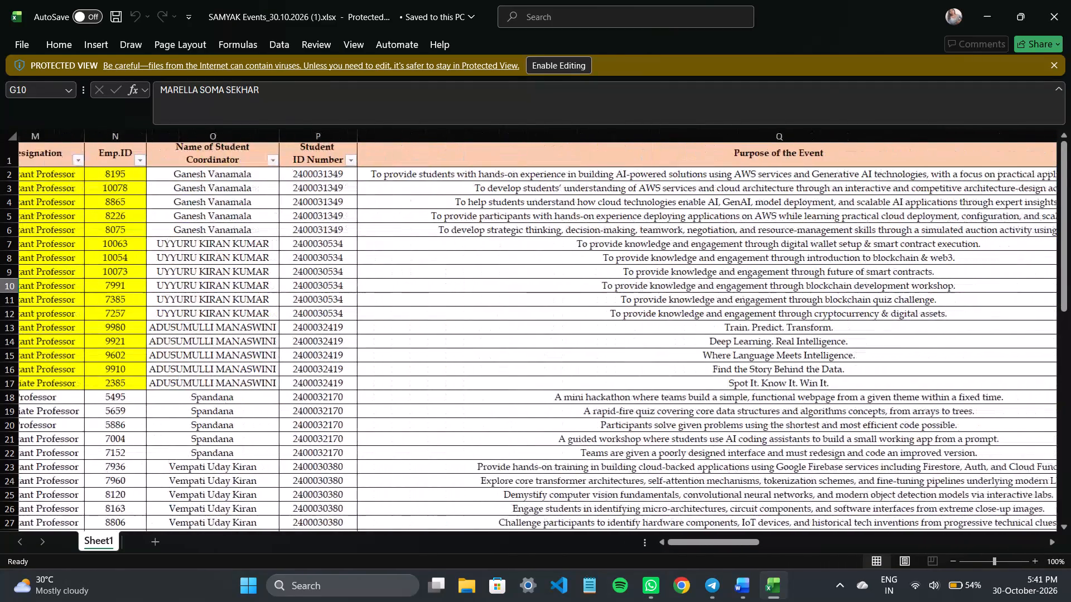
{"action": "scroll", "coordinate": [535, 262], "scroll_direction": "right", "scroll_amount": 4}
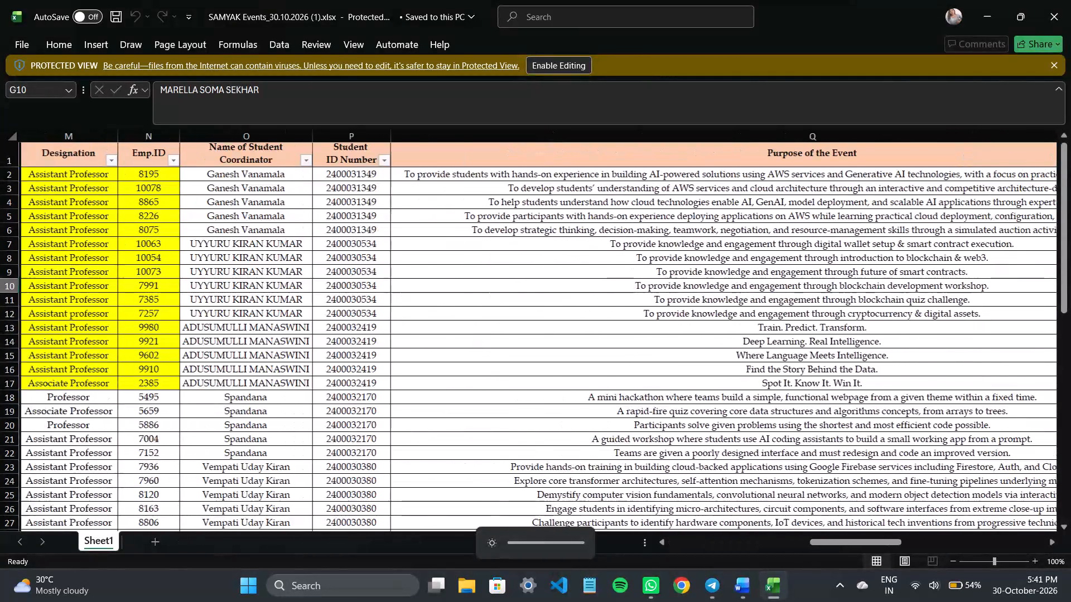
{"action": "scroll", "coordinate": [535, 262], "scroll_direction": "right", "scroll_amount": 8}
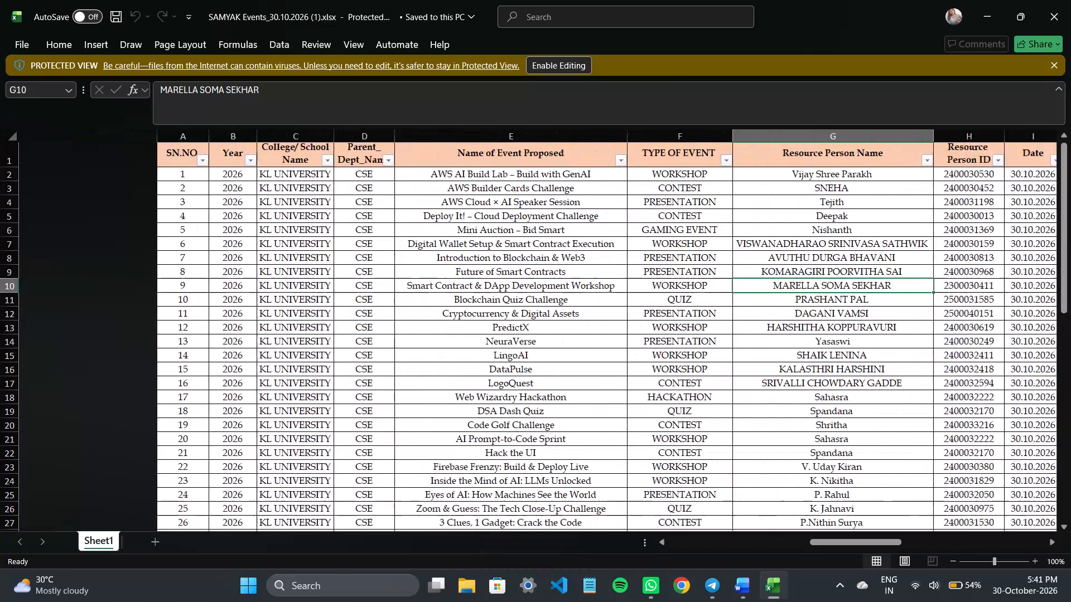
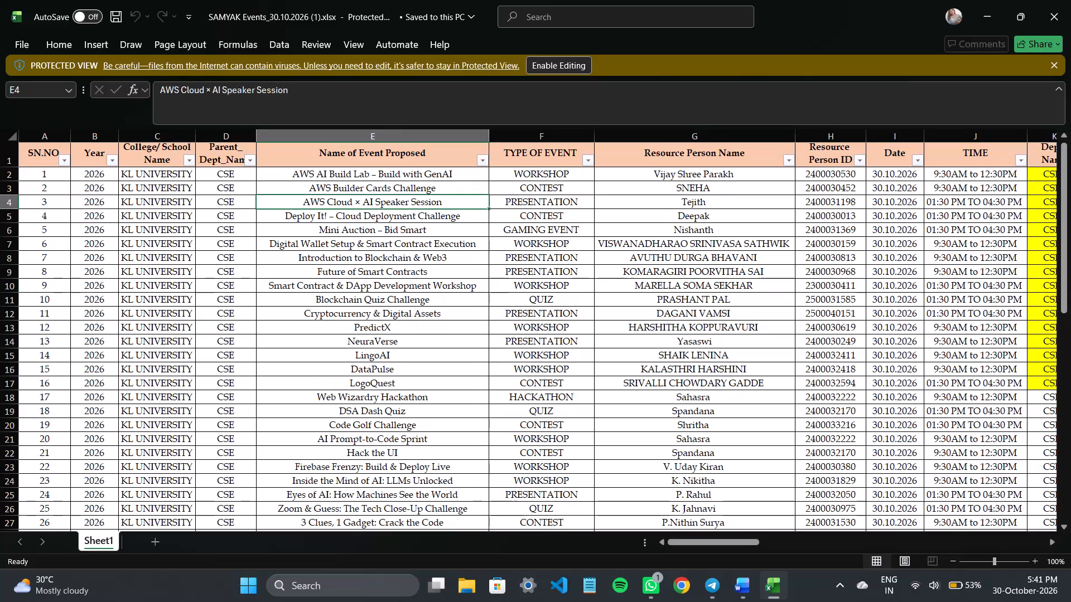
Copy the date 30.10.2026 from the AWS Cloud × AI Speaker Session row of the events sheet.
{"action": "left_click", "coordinate": [510, 204]}
{"action": "scroll", "coordinate": [510, 204], "scroll_direction": "left", "scroll_amount": 4}
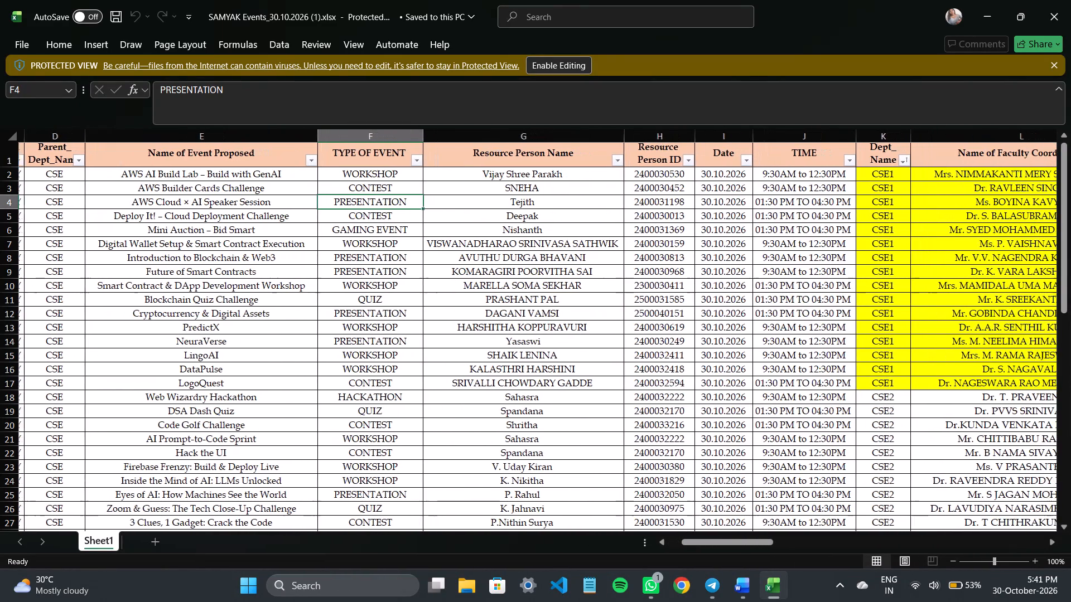
{"action": "scroll", "coordinate": [510, 204], "scroll_direction": "left", "scroll_amount": 3}
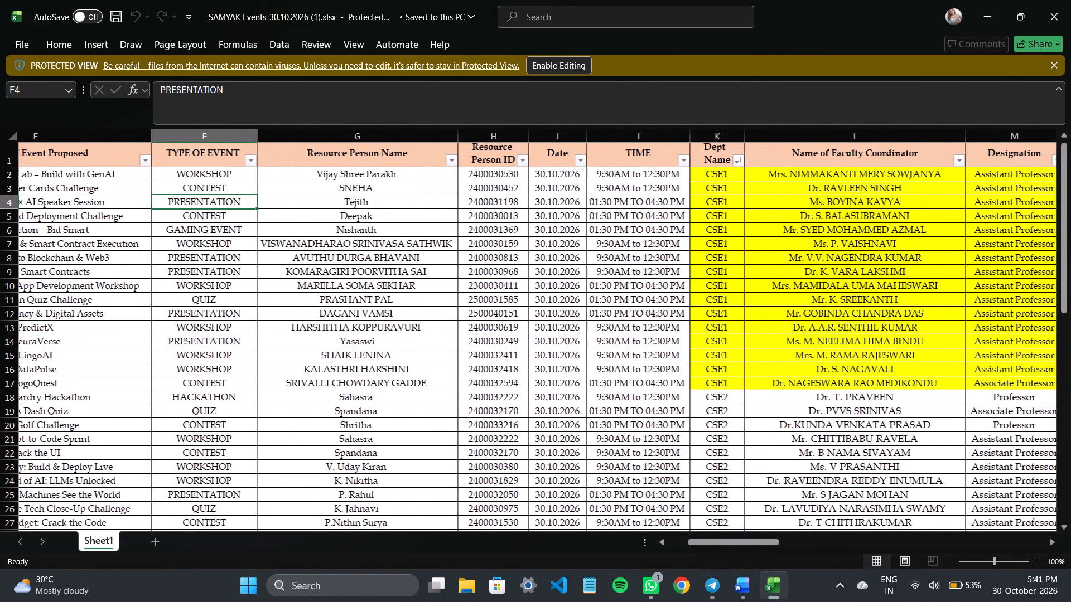
{"action": "scroll", "coordinate": [510, 204], "scroll_direction": "left", "scroll_amount": 1}
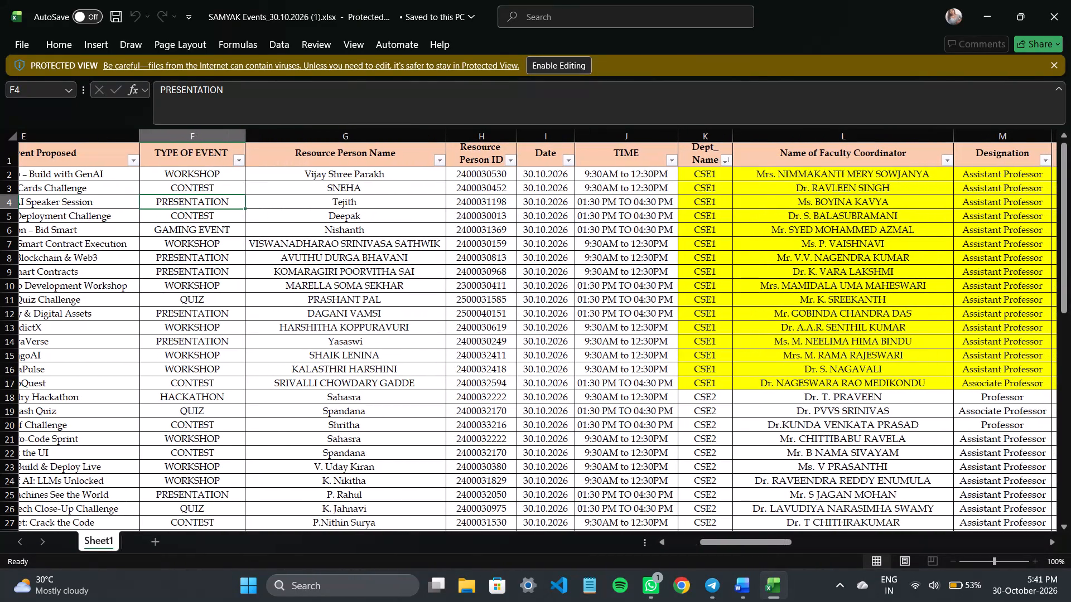
{"action": "key", "text": "Tab"}
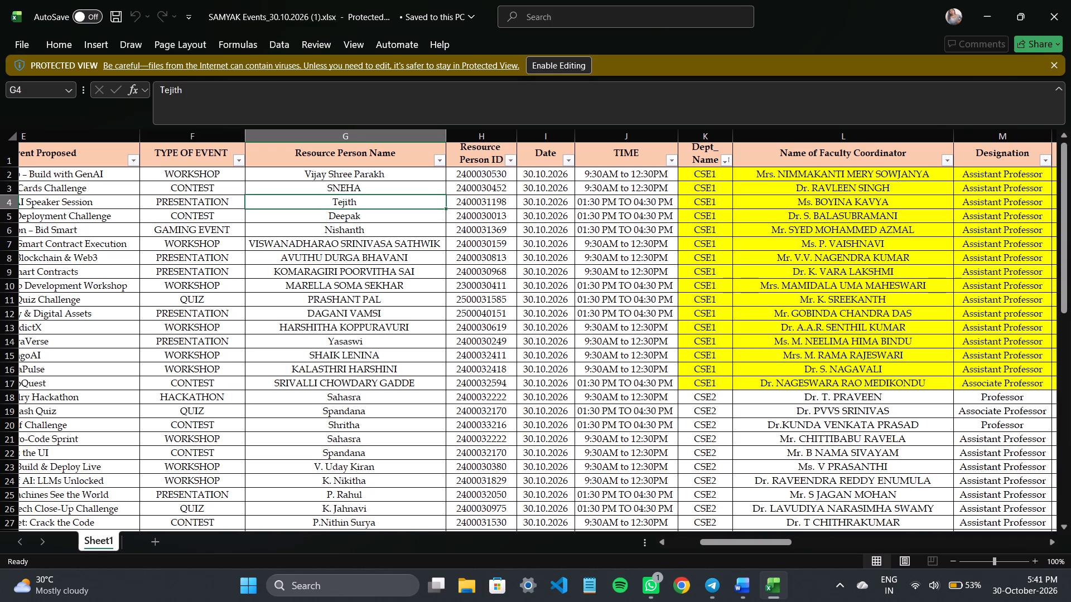
{"action": "key", "text": "Tab"}
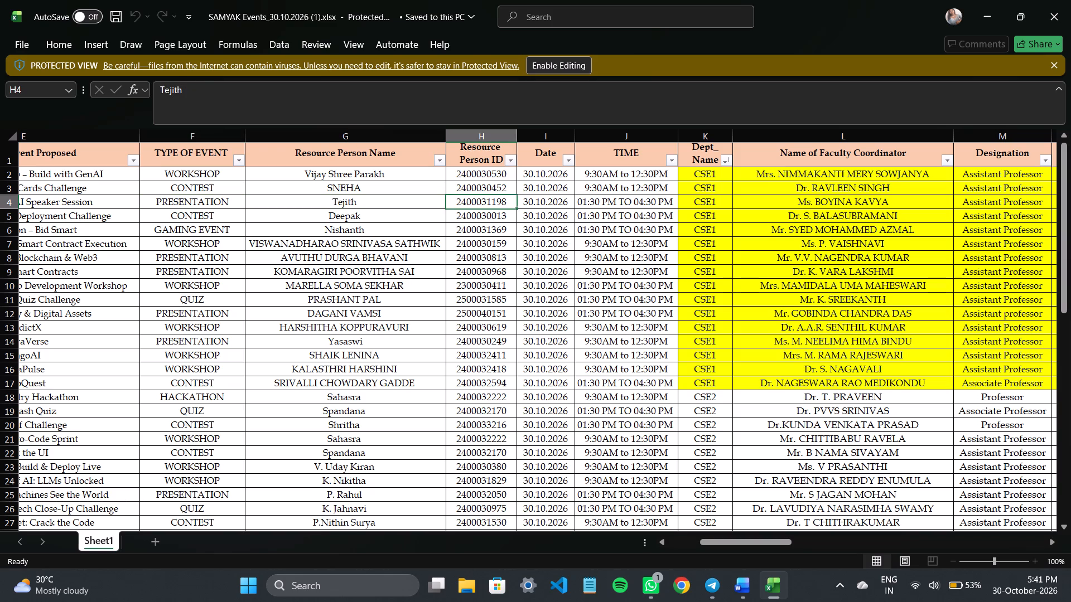
{"action": "key", "text": "Tab"}
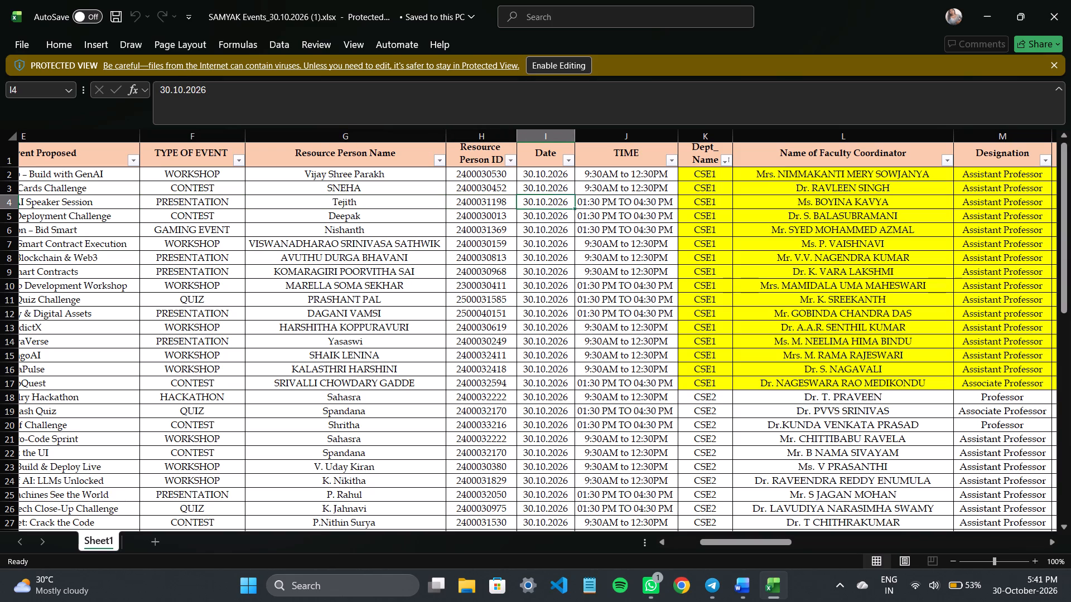
{"action": "key", "text": "ctrl+c"}
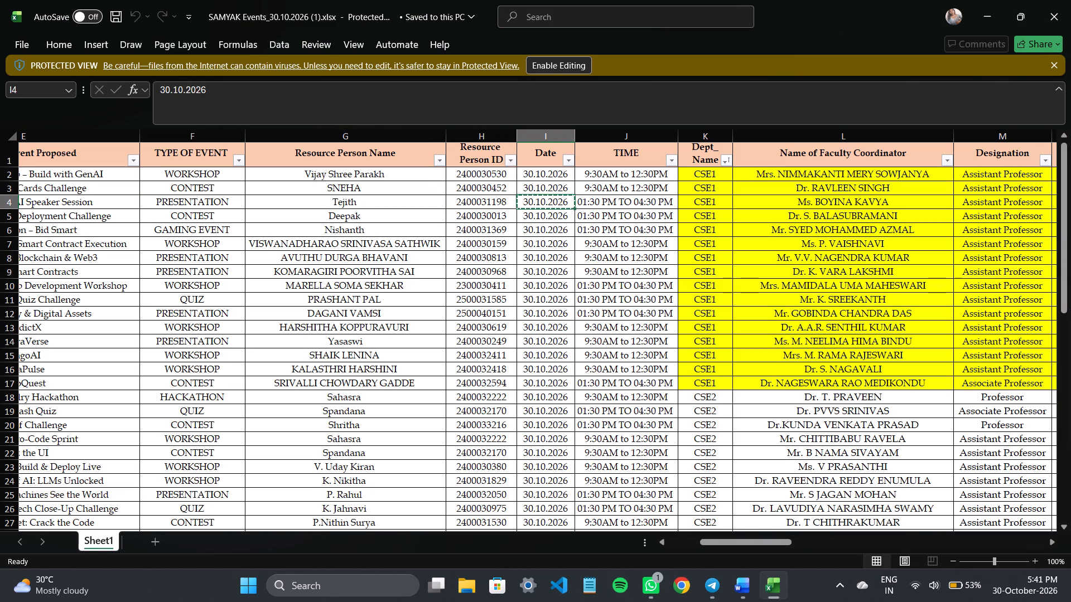
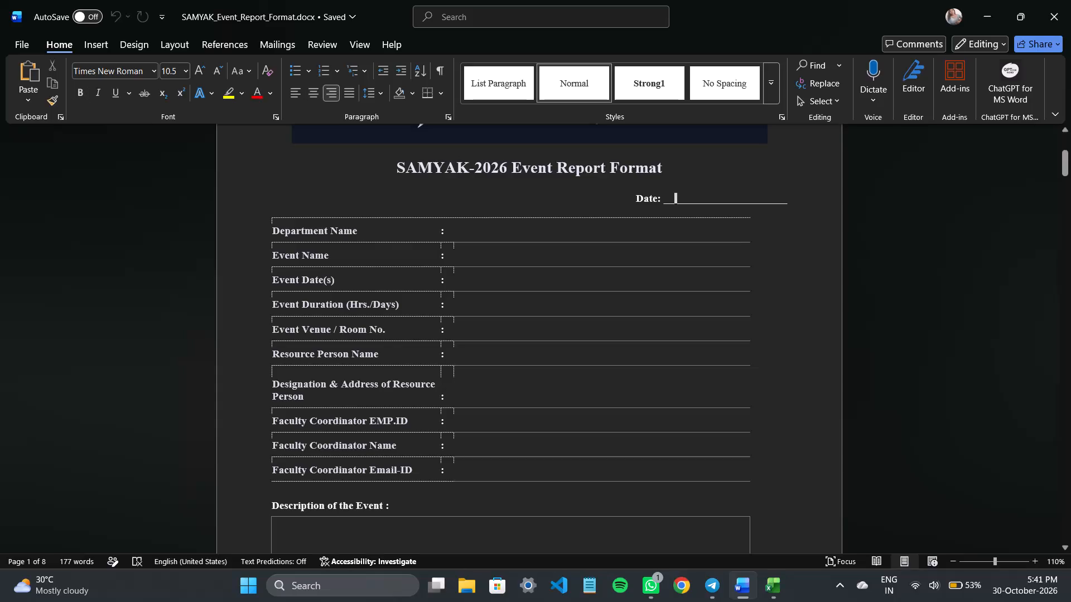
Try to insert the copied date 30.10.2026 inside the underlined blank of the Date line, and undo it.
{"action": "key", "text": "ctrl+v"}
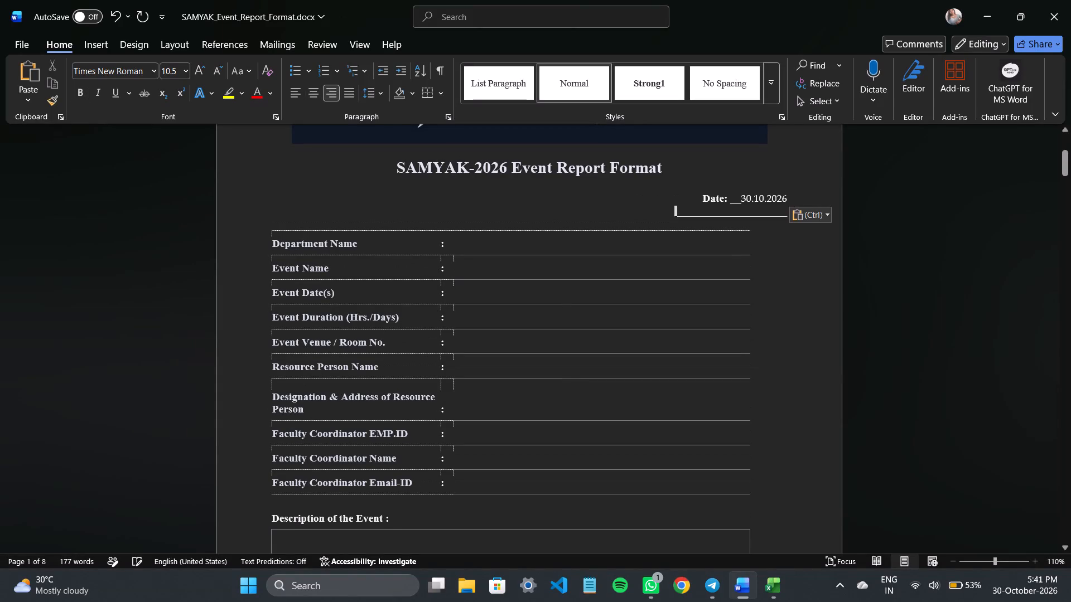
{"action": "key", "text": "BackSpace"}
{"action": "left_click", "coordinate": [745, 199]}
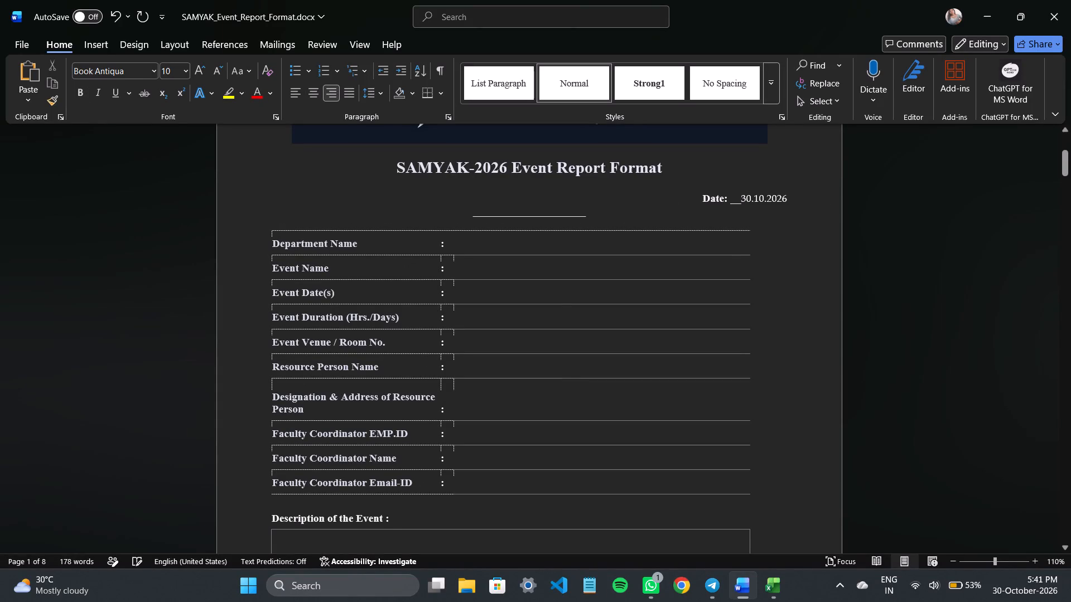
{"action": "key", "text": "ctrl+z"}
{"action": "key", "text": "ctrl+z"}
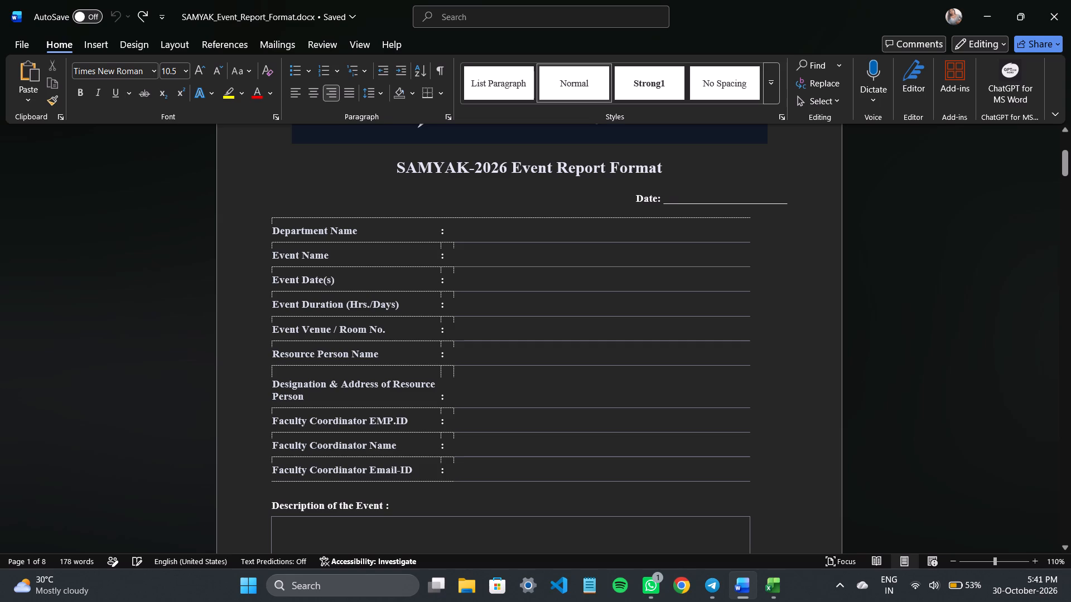
Replace the underlined blank after the Date label with the copied date 30.10.2026.
{"action": "left_click", "coordinate": [786, 203]}
{"action": "left_click_drag", "start_coordinate": [786, 203], "coordinate": [668, 205]}
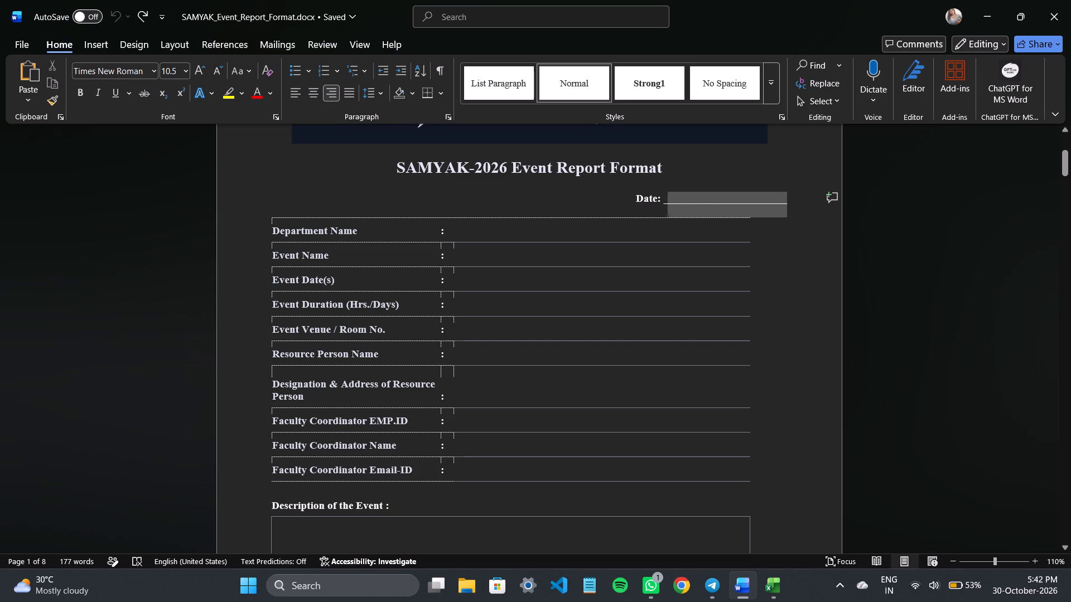
{"action": "left_click_drag", "start_coordinate": [668, 205], "coordinate": [664, 207]}
{"action": "key", "text": "ctrl+v"}
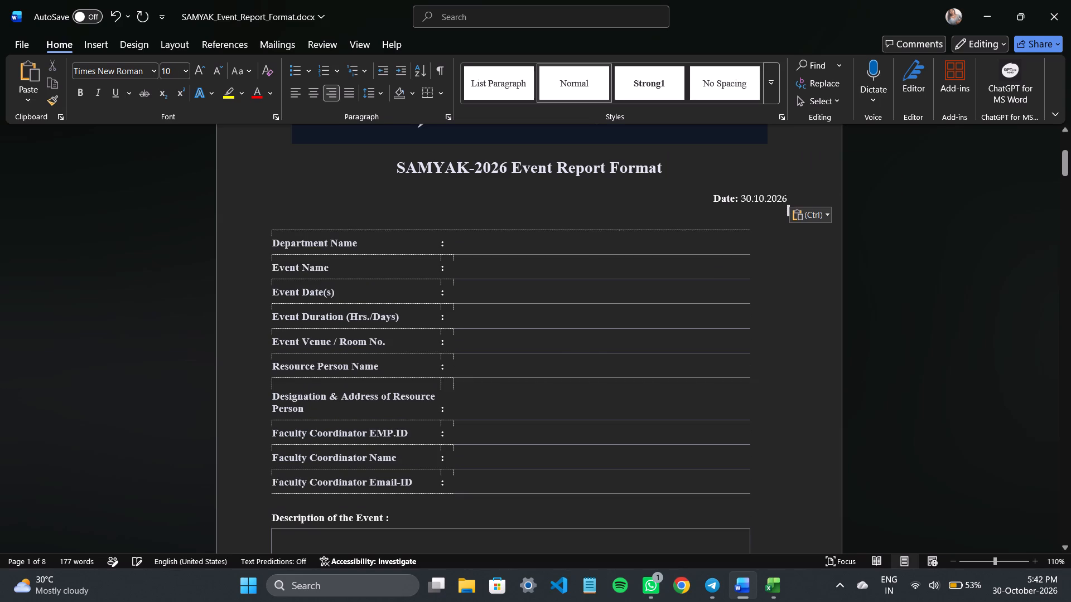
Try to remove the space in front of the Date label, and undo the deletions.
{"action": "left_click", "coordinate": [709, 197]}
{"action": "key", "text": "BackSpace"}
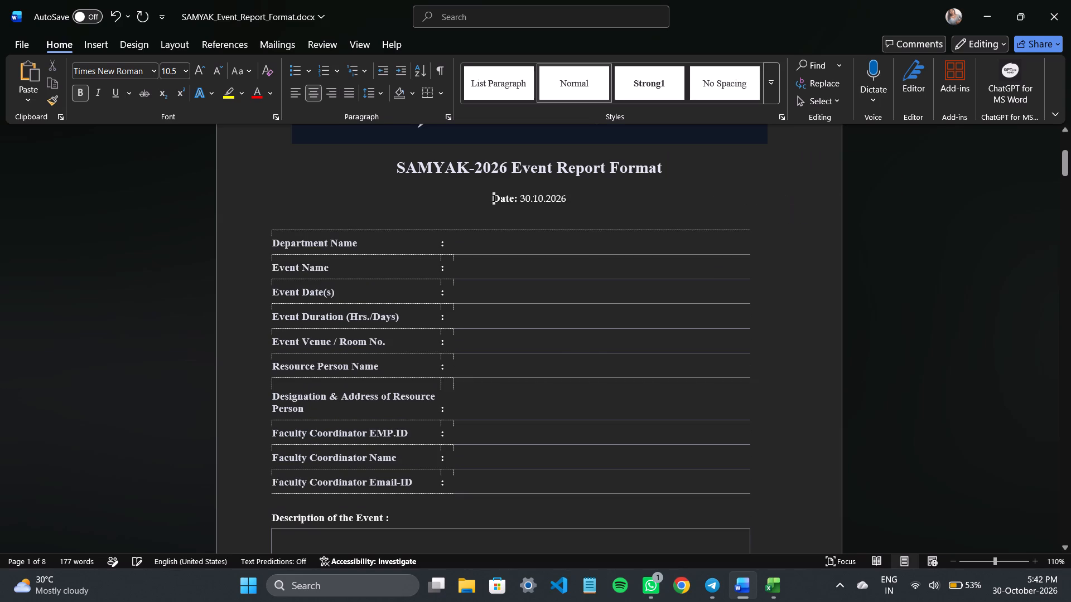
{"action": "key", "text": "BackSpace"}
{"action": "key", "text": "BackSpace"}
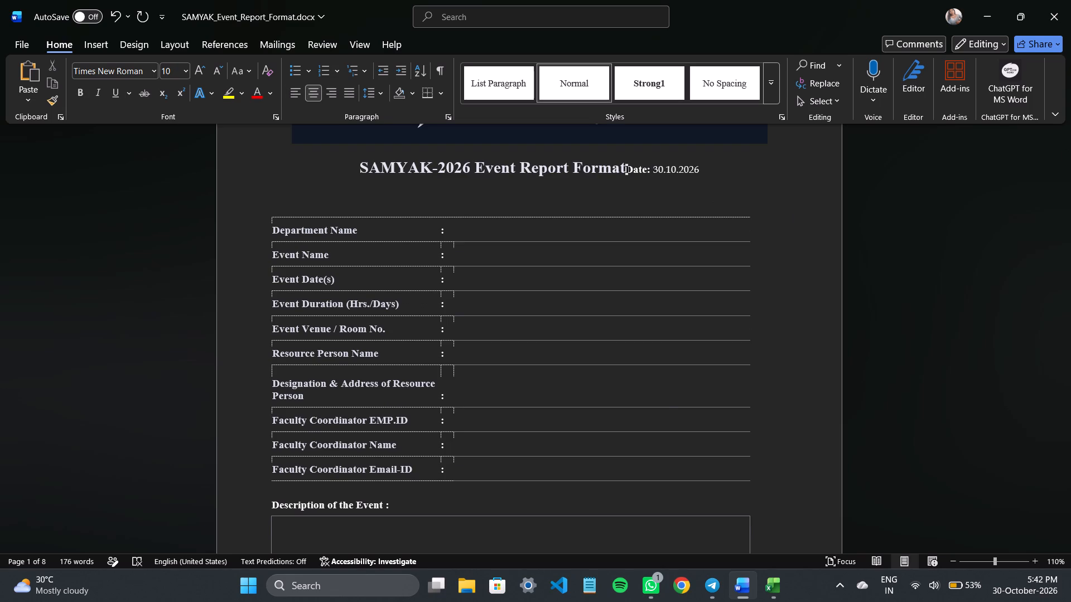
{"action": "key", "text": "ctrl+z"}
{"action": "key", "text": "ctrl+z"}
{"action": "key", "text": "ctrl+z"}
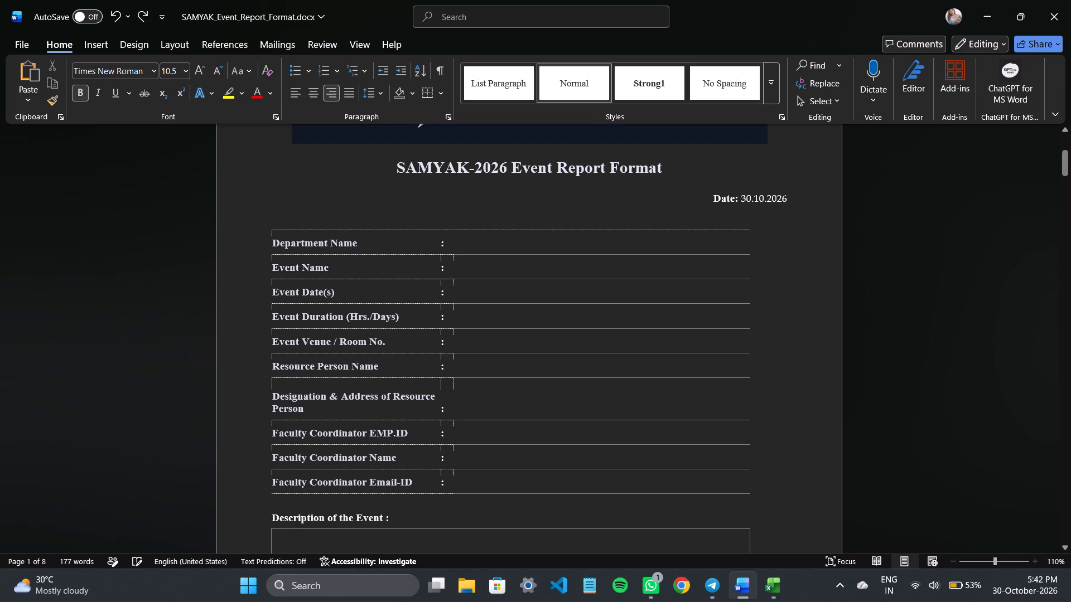
Remove the extra blank lines below the Date line, leaving one empty line above the details table.
{"action": "left_click", "coordinate": [663, 210]}
{"action": "key", "text": "BackSpace"}
{"action": "key", "text": "BackSpace"}
{"action": "key", "text": "BackSpace"}
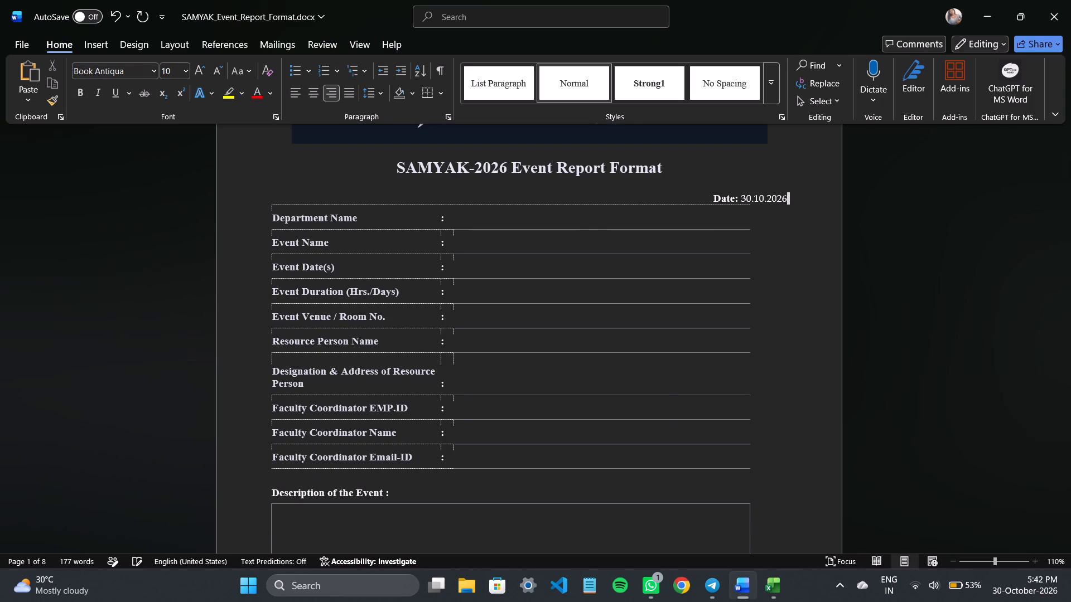
{"action": "key", "text": "Return"}
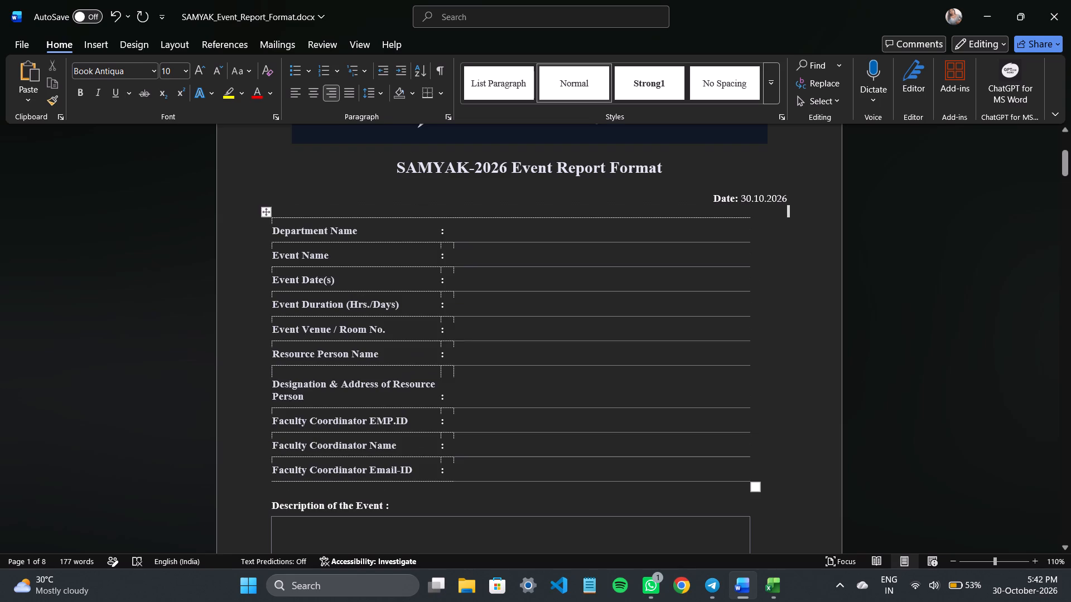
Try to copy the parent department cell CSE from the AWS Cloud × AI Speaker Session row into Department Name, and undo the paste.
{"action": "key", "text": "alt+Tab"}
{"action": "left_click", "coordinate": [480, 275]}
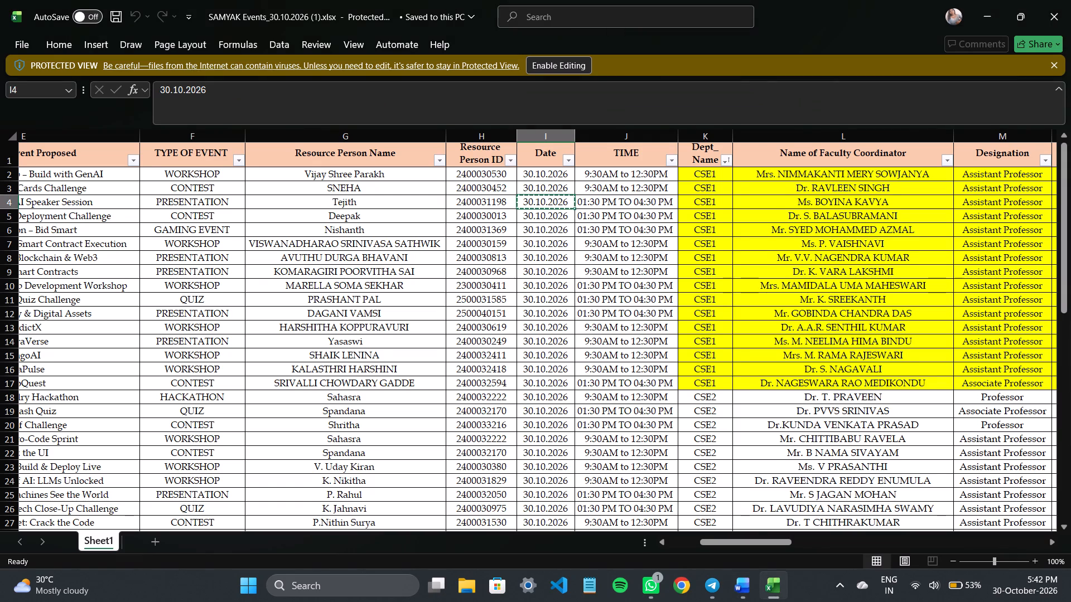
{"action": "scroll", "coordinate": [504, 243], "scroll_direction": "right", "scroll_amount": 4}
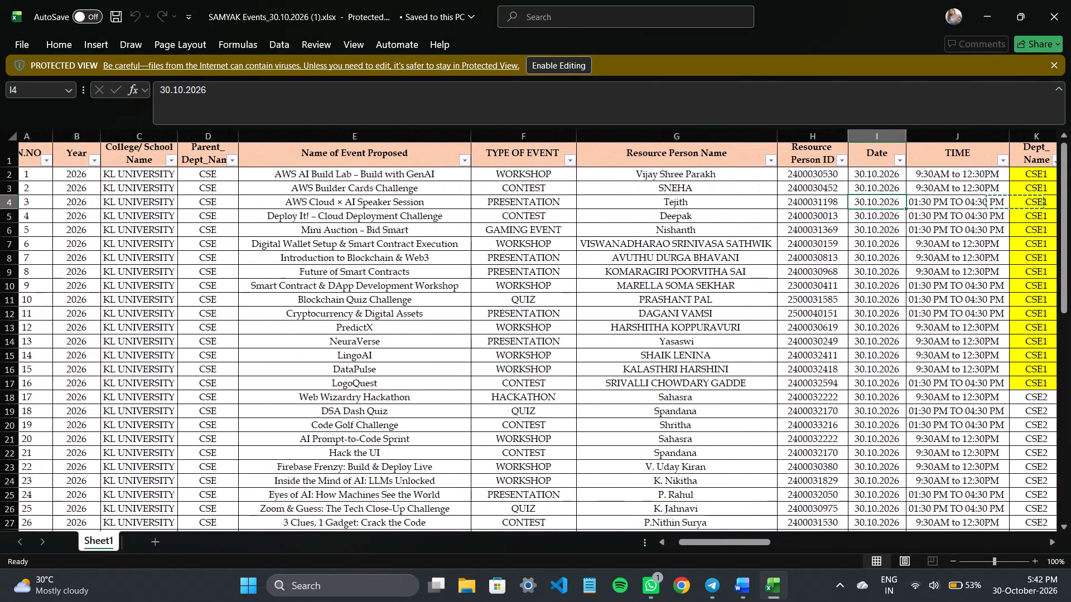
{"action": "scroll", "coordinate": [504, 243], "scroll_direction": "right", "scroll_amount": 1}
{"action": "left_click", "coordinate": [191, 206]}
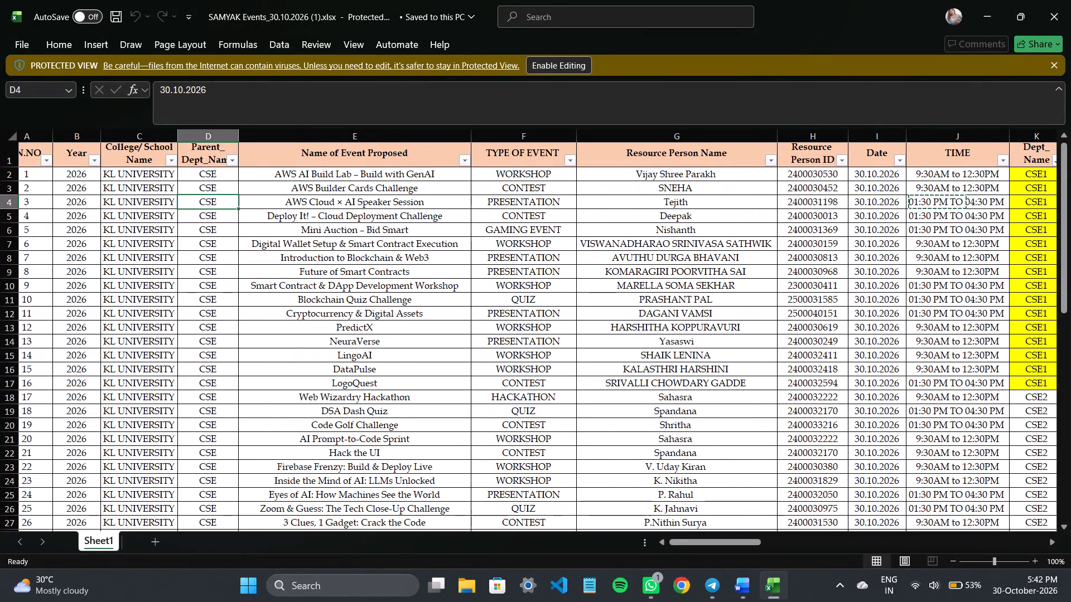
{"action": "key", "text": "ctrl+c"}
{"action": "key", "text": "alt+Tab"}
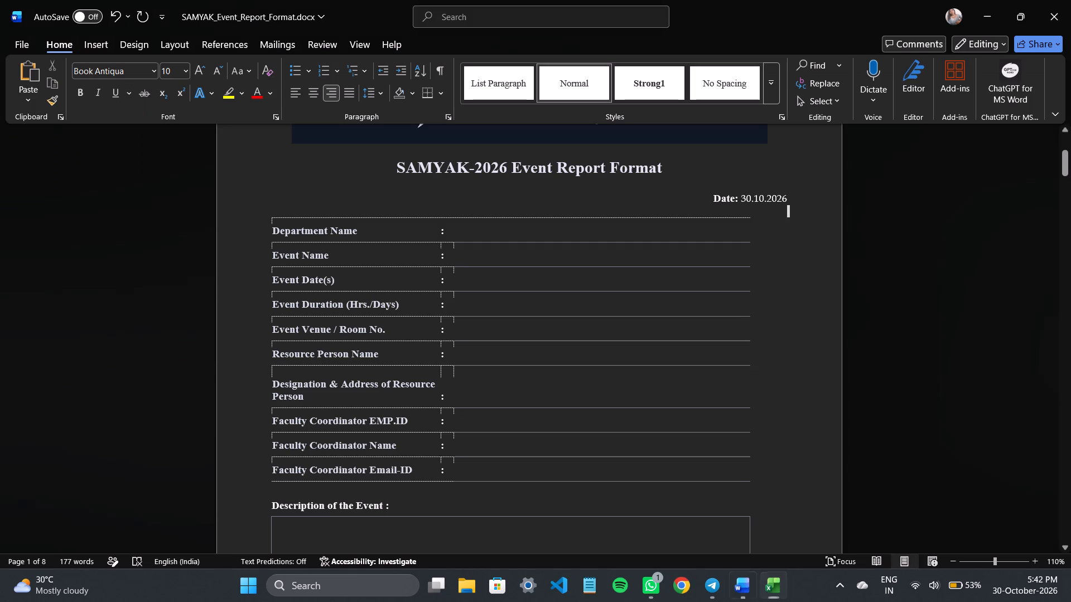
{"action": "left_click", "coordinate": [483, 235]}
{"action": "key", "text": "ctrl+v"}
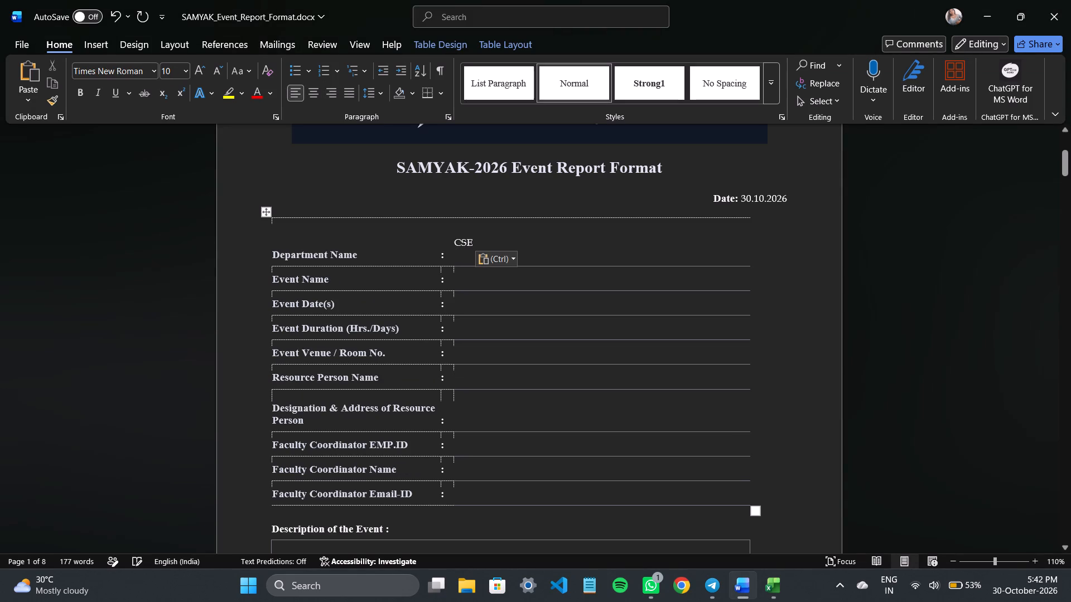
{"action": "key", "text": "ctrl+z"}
Switch to the SAMYAK Events workbook in Excel and enable editing so cell text can be selected.
{"action": "key", "text": "alt+Tab"}
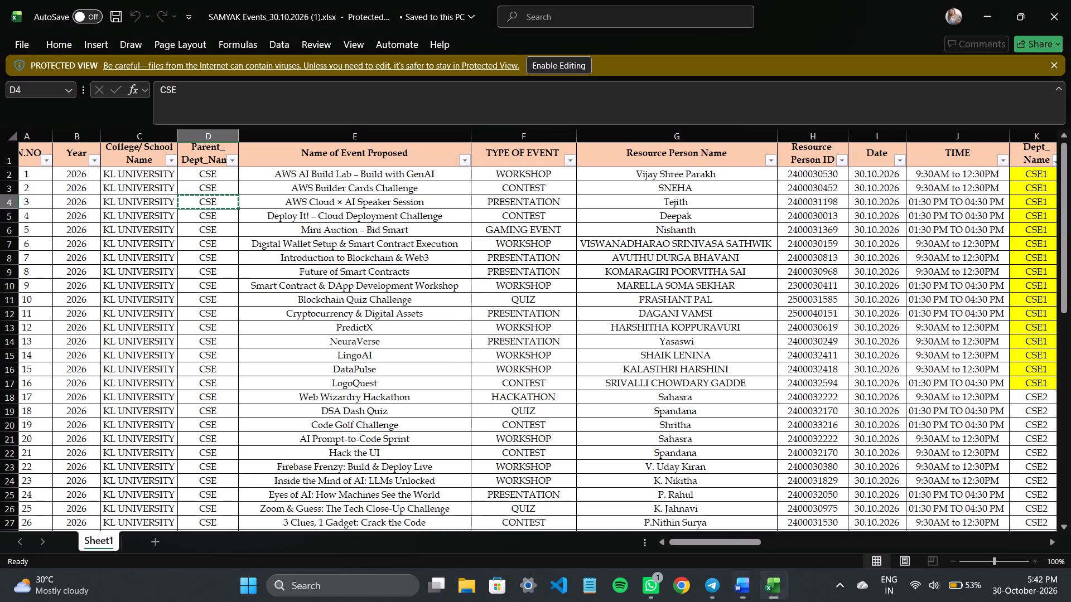
{"action": "left_click", "coordinate": [221, 89]}
{"action": "key", "text": "ctrl+a"}
{"action": "left_click", "coordinate": [292, 131]}
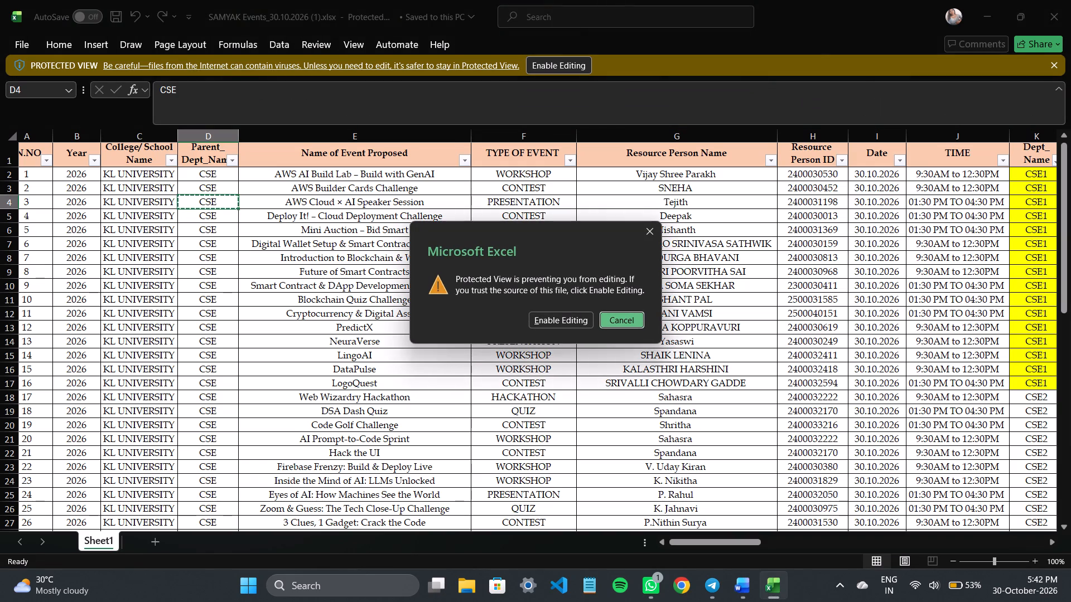
{"action": "left_click", "coordinate": [629, 314]}
{"action": "double_click", "coordinate": [187, 85]}
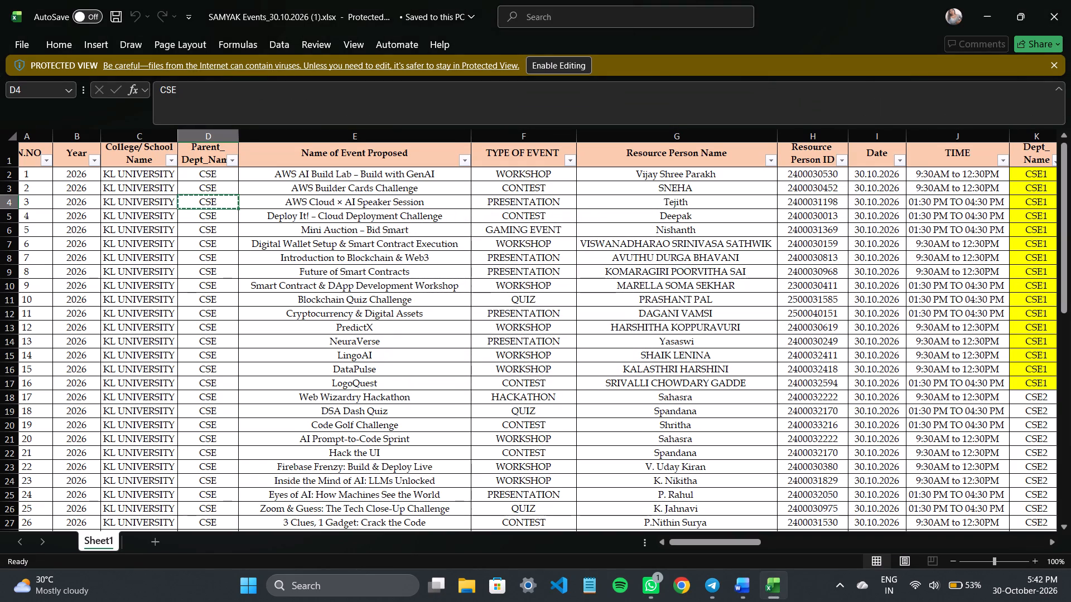
{"action": "left_click", "coordinate": [548, 321]}
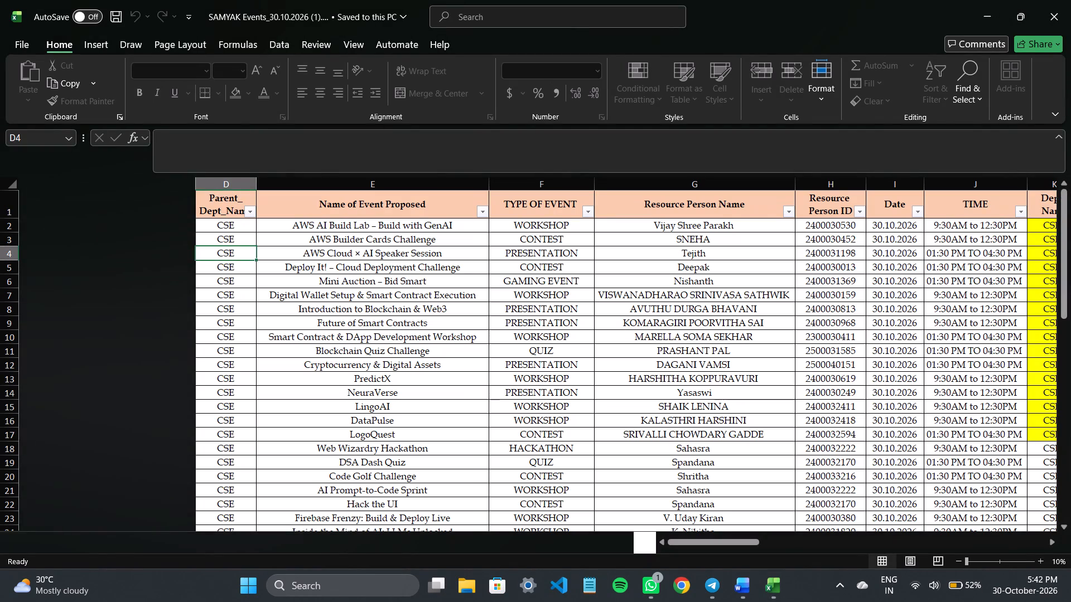
Copy only the text CSE from the parent department cell and paste it into the report's Department Name field.
{"action": "left_click", "coordinate": [219, 137]}
{"action": "key", "text": "ctrl+a"}
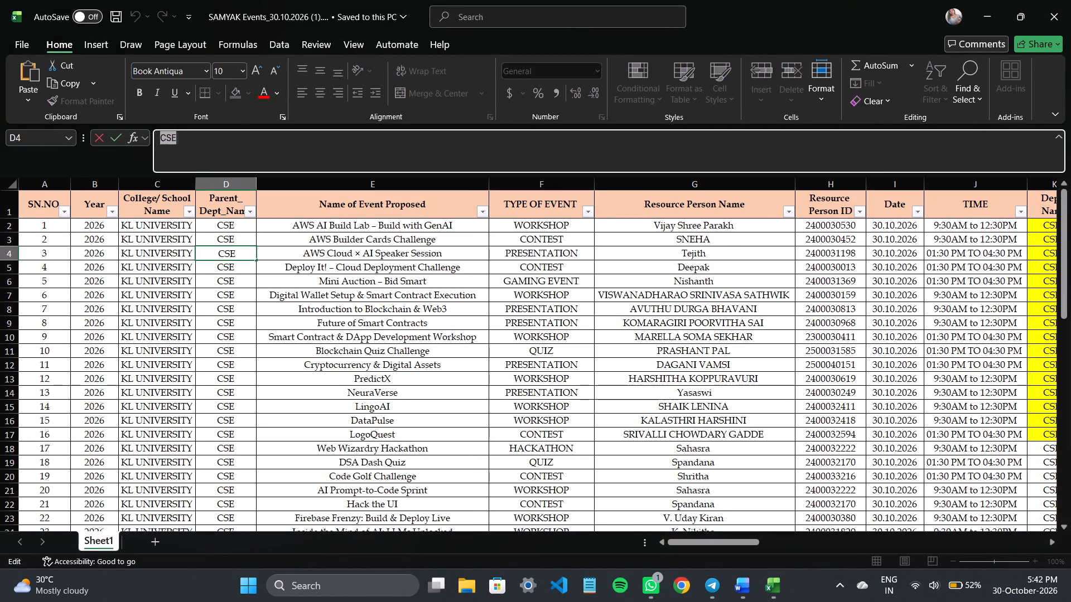
{"action": "key", "text": "ctrl+c"}
{"action": "key", "text": "alt+Tab"}
{"action": "key", "text": "ctrl+v"}
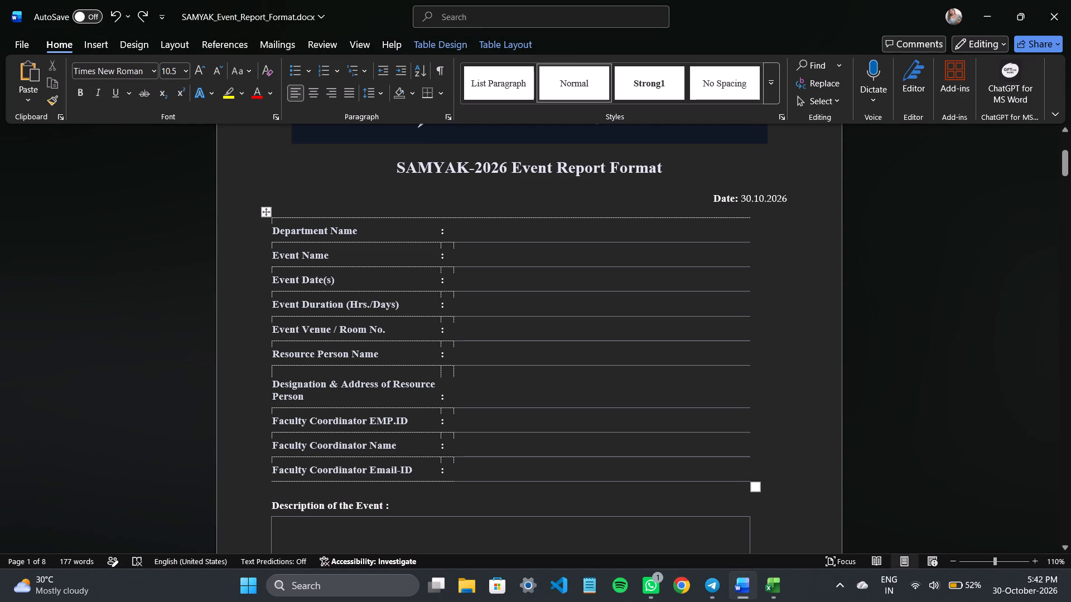
Copy the event name text AWS Cloud × AI Speaker Session from the spreadsheet into the report's Event Name field.
{"action": "key", "text": "alt+Tab"}
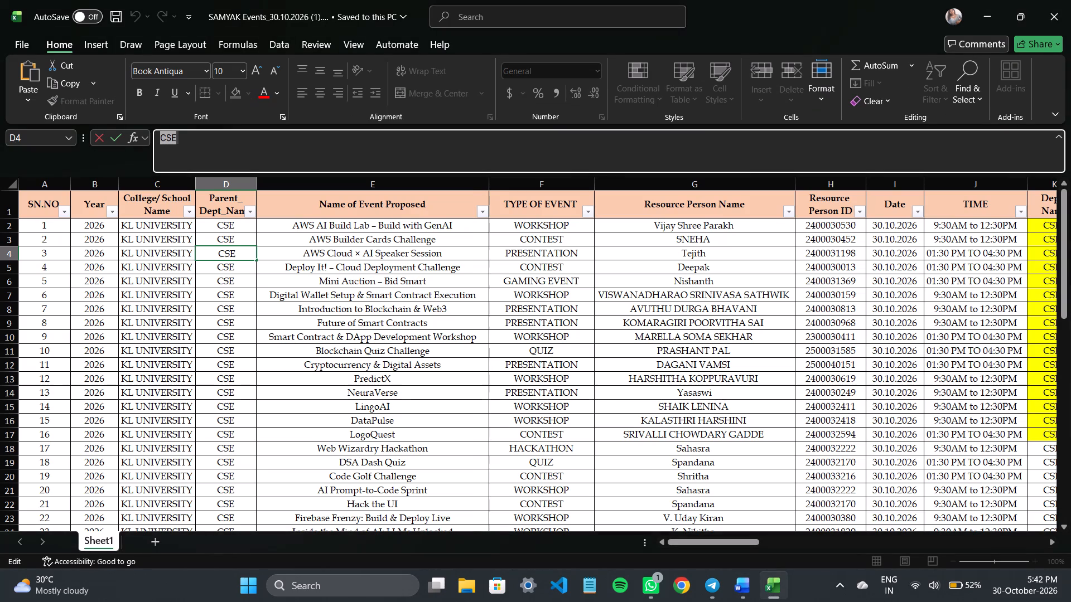
{"action": "left_click", "coordinate": [378, 256]}
{"action": "left_click", "coordinate": [315, 141]}
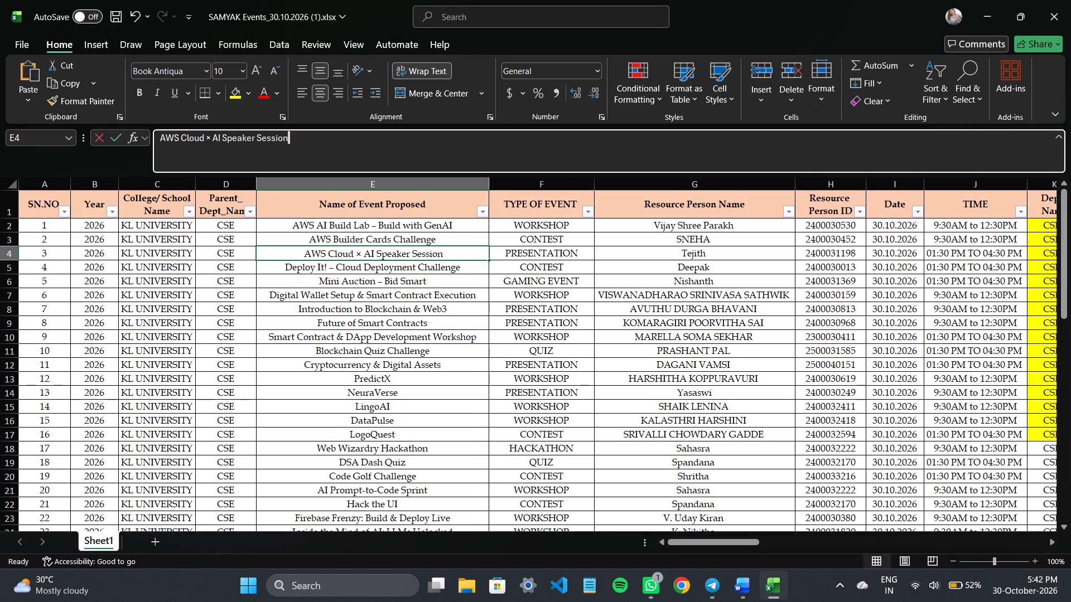
{"action": "key", "text": "ctrl+a"}
{"action": "key", "text": "ctrl+c"}
{"action": "key", "text": "alt+Tab"}
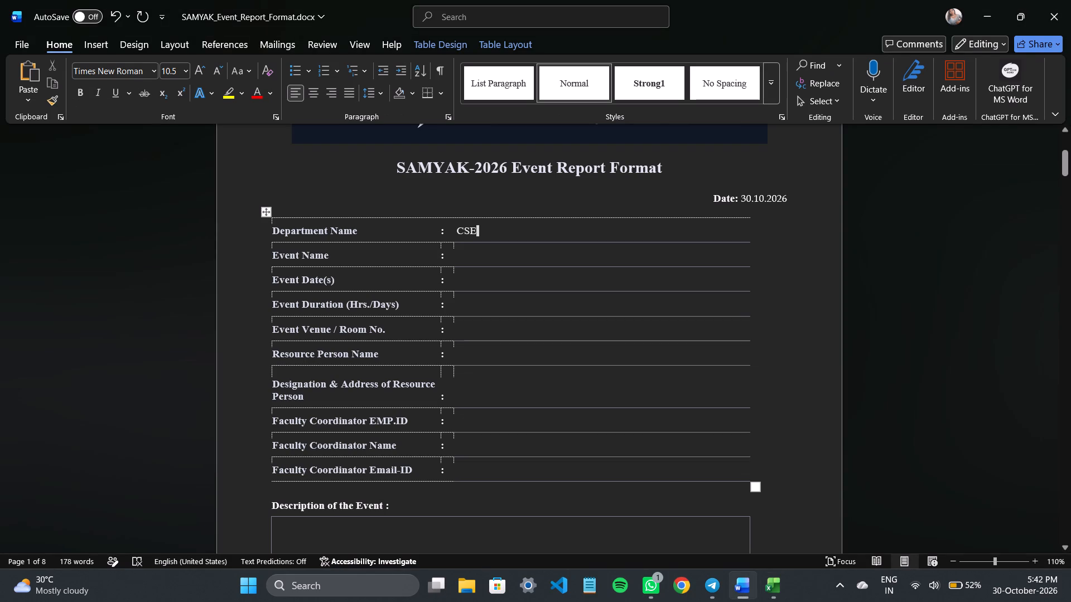
{"action": "left_click", "coordinate": [496, 262]}
{"action": "key", "text": "ctrl+v"}
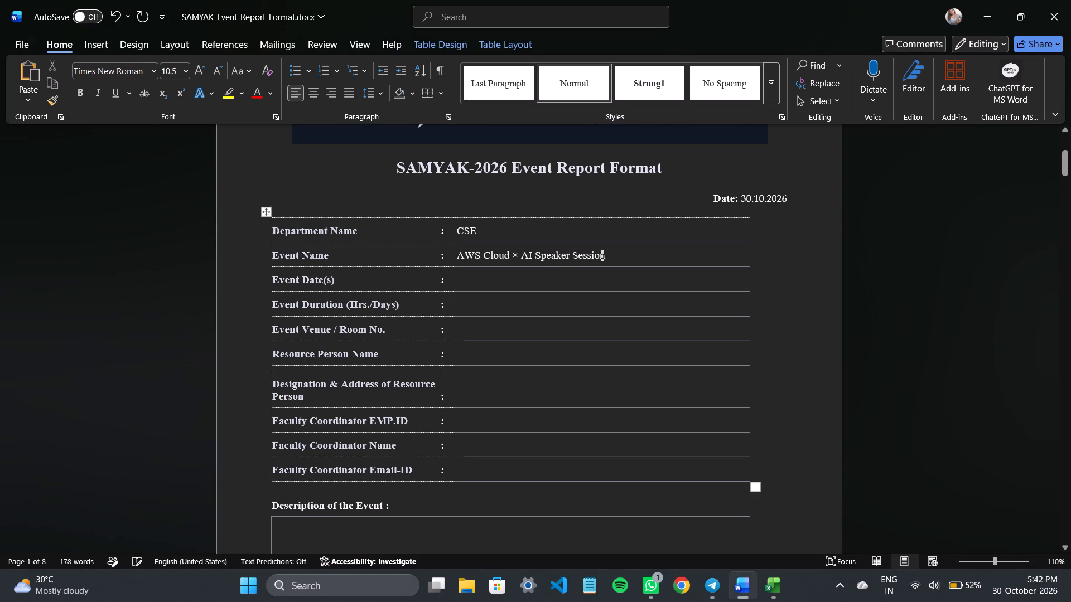
Copy 30.10.2026 from the report's Date line into the Event Date(s) field.
{"action": "left_click_drag", "start_coordinate": [742, 198], "coordinate": [784, 198]}
{"action": "key", "text": "ctrl+c"}
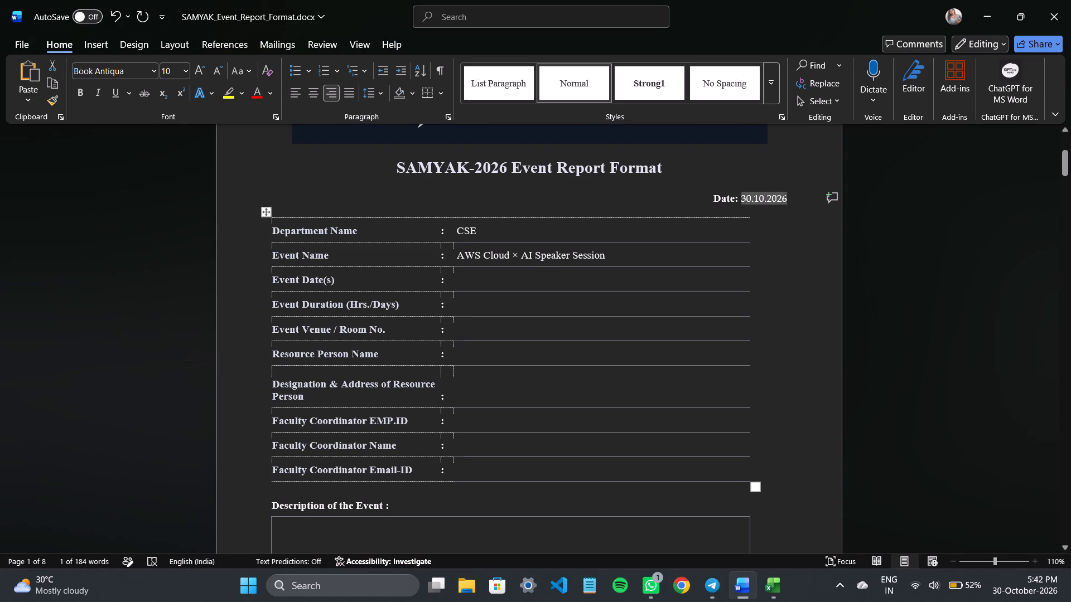
{"action": "left_click", "coordinate": [519, 274]}
{"action": "key", "text": "ctrl+v"}
Copy the time text 01:30 PM TO 04:30 PM from the event's spreadsheet row into the report's Event Duration field.
{"action": "key", "text": "alt+Tab"}
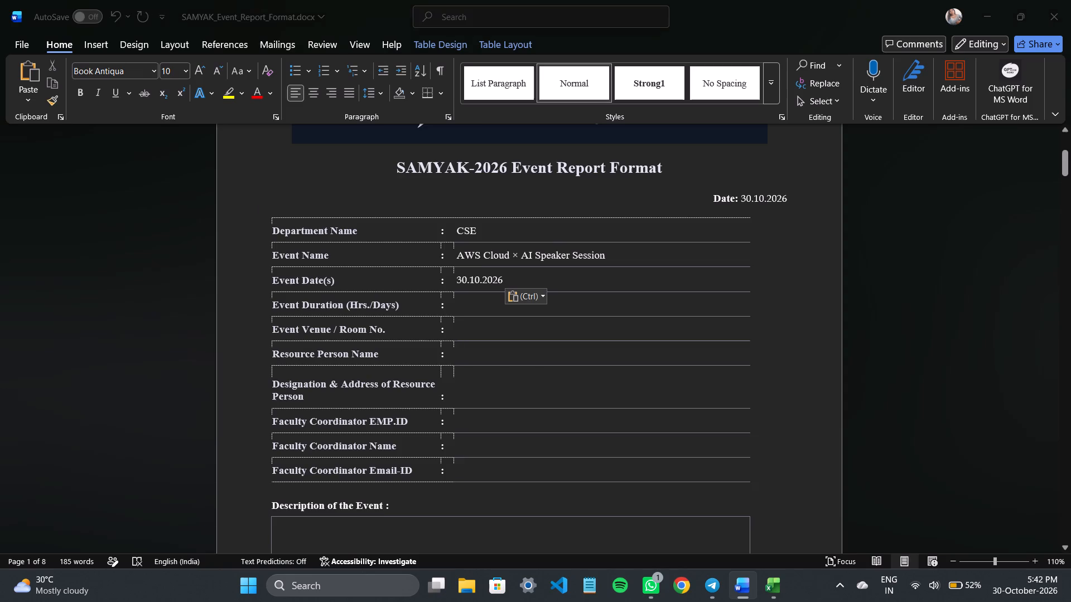
{"action": "scroll", "coordinate": [741, 317], "scroll_direction": "left", "scroll_amount": 1}
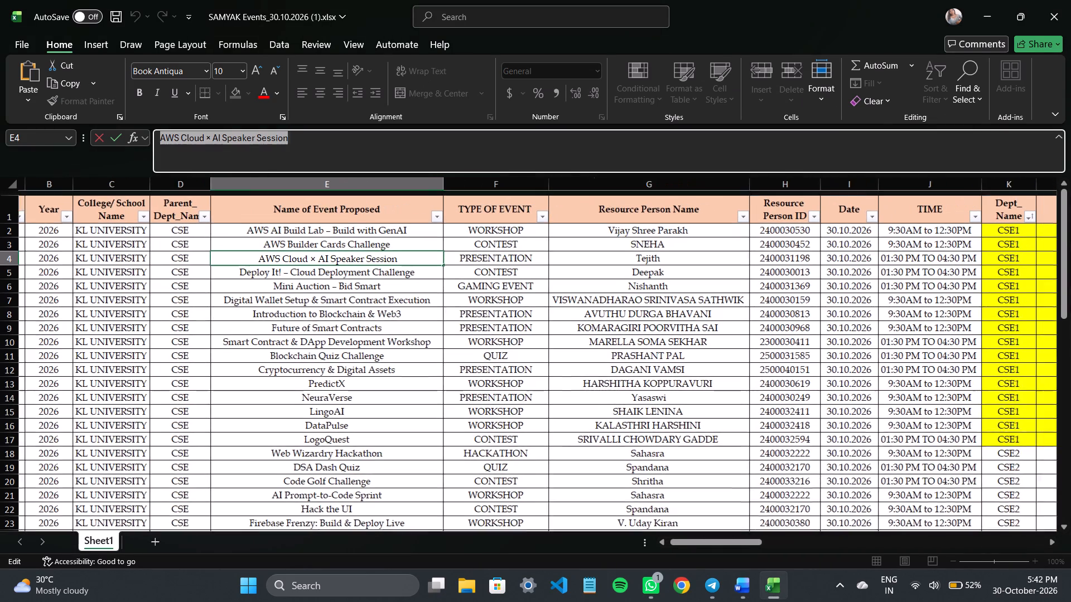
{"action": "scroll", "coordinate": [741, 317], "scroll_direction": "left", "scroll_amount": 1}
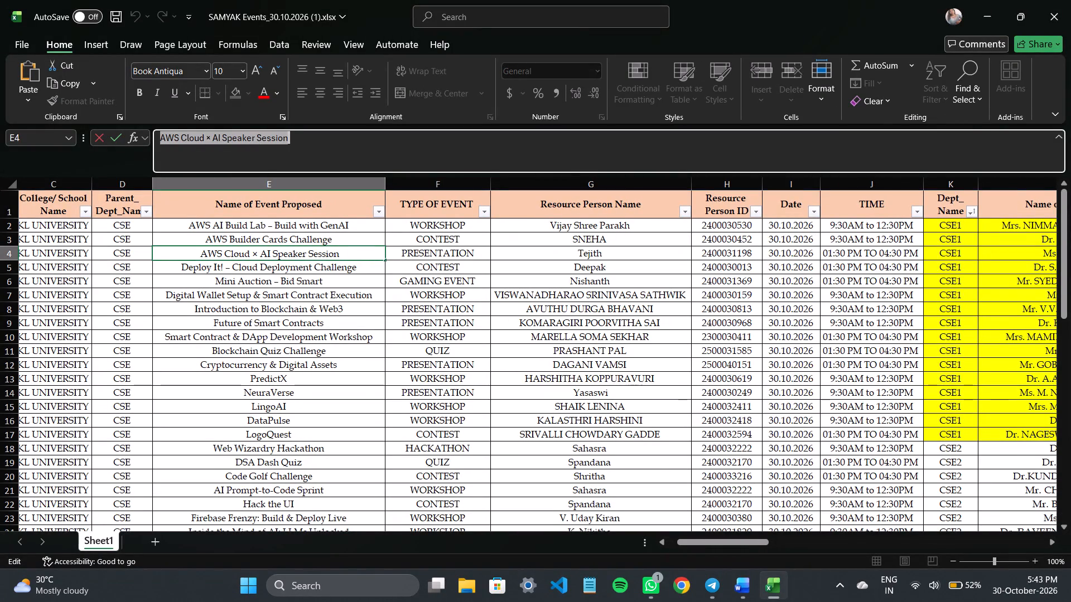
{"action": "left_click", "coordinate": [854, 257]}
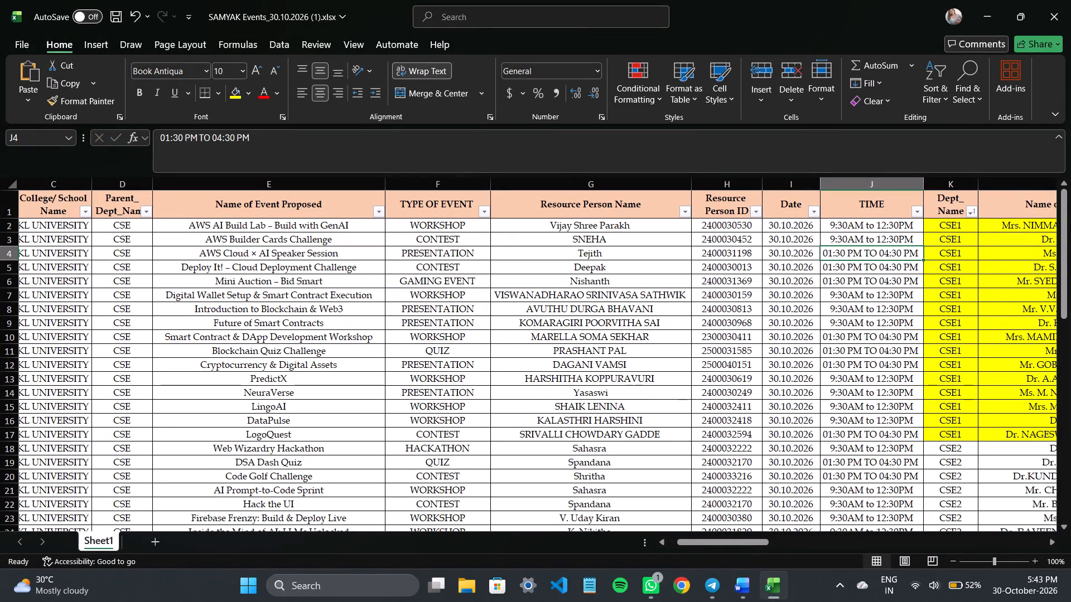
{"action": "left_click", "coordinate": [412, 142]}
{"action": "key", "text": "ctrl+a"}
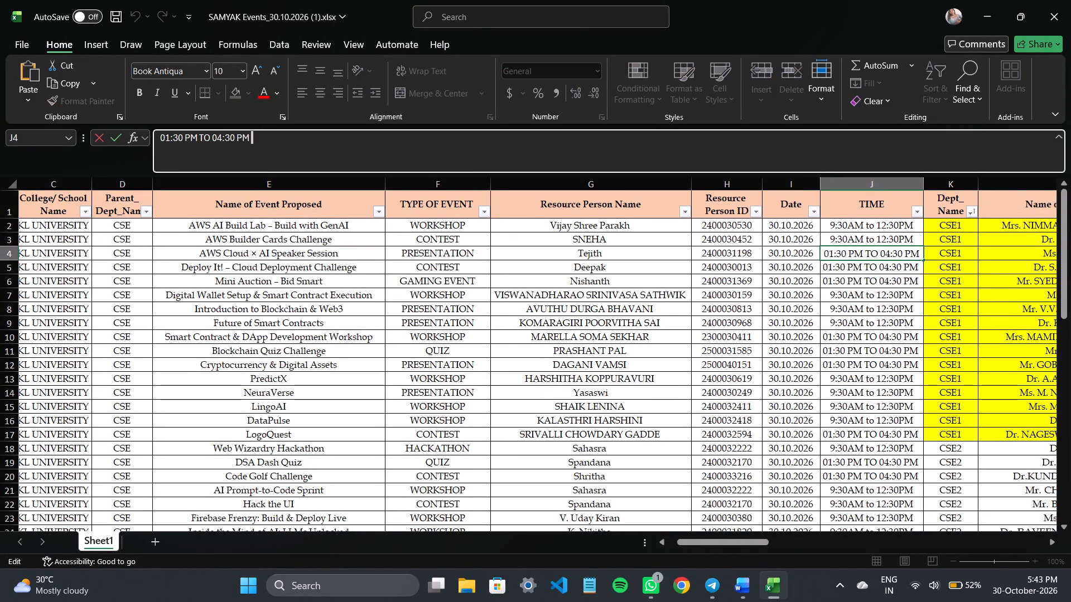
{"action": "key", "text": "ctrl+a"}
{"action": "key", "text": "ctrl+c"}
{"action": "key", "text": "alt+Tab"}
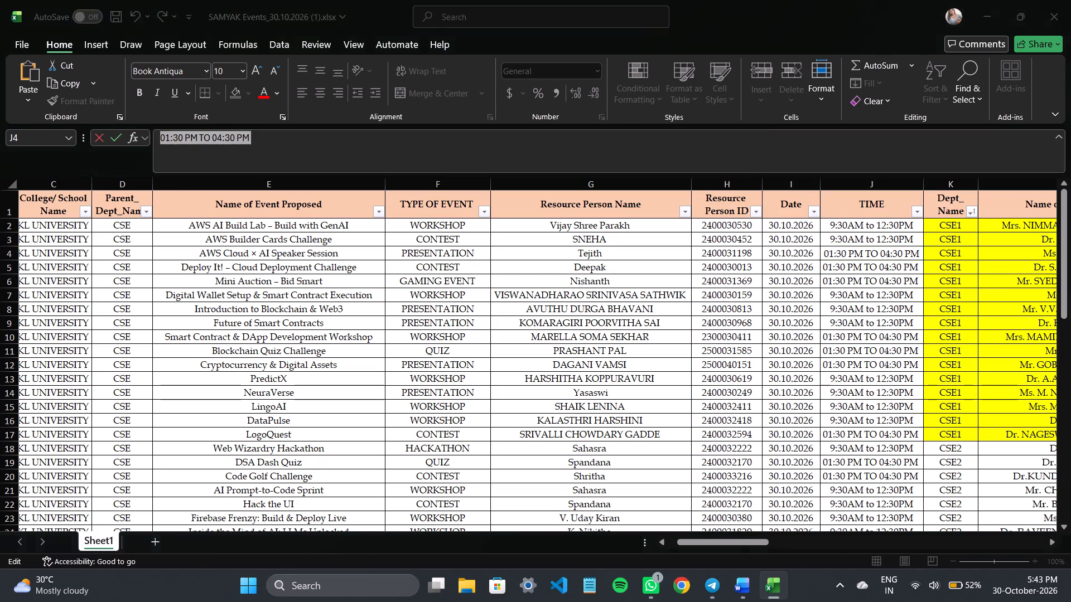
{"action": "left_click", "coordinate": [472, 302]}
{"action": "key", "text": "ctrl+v"}
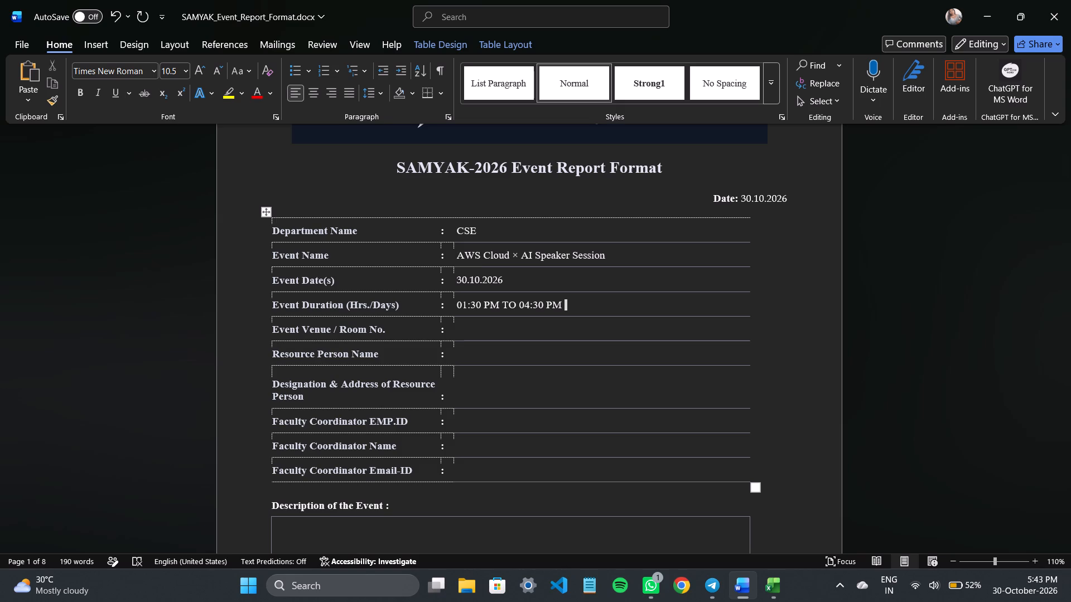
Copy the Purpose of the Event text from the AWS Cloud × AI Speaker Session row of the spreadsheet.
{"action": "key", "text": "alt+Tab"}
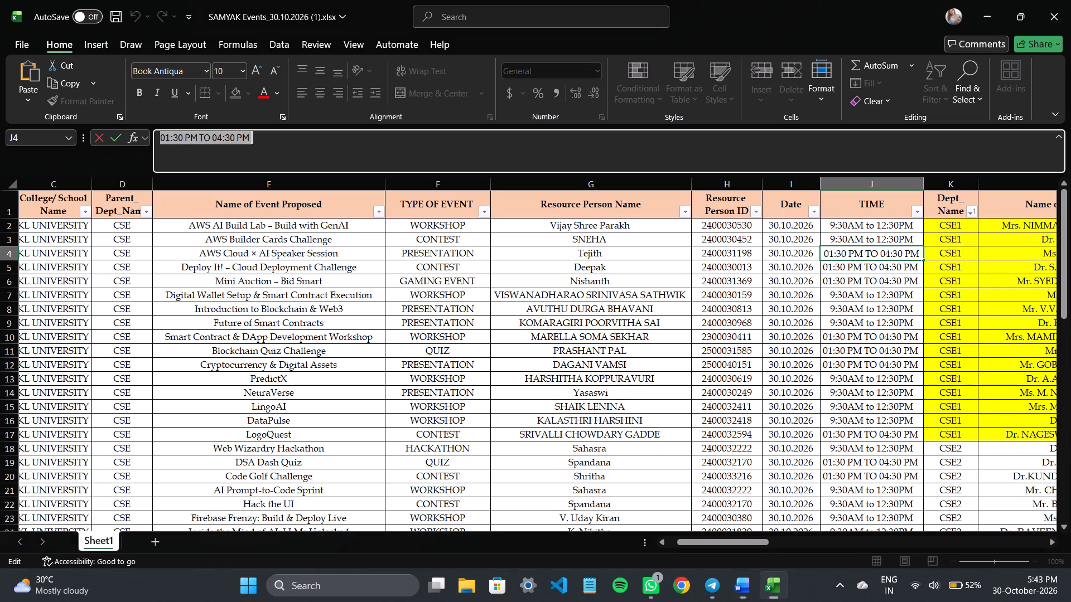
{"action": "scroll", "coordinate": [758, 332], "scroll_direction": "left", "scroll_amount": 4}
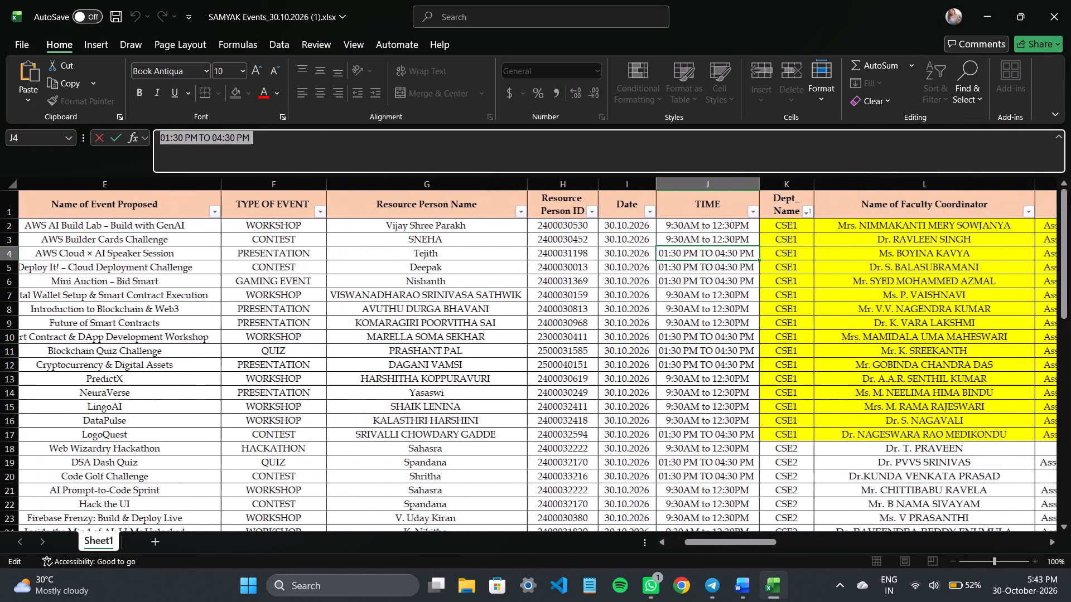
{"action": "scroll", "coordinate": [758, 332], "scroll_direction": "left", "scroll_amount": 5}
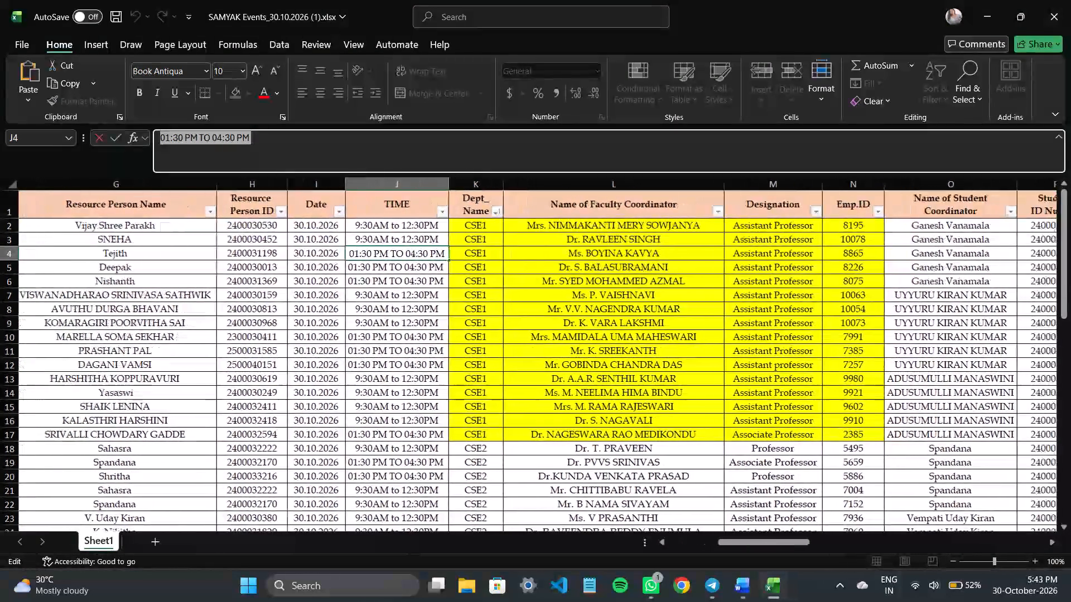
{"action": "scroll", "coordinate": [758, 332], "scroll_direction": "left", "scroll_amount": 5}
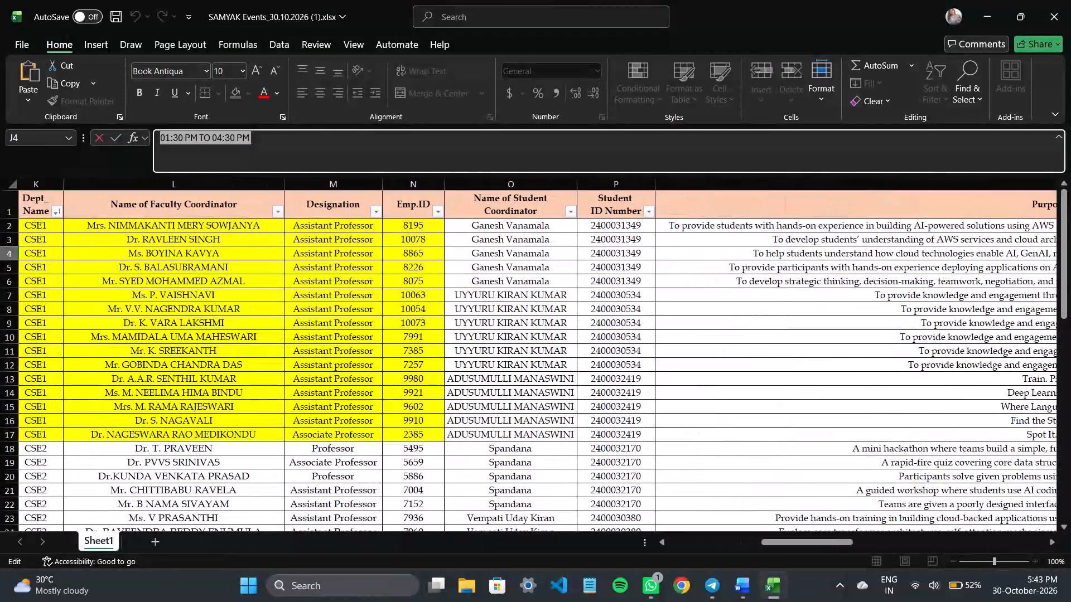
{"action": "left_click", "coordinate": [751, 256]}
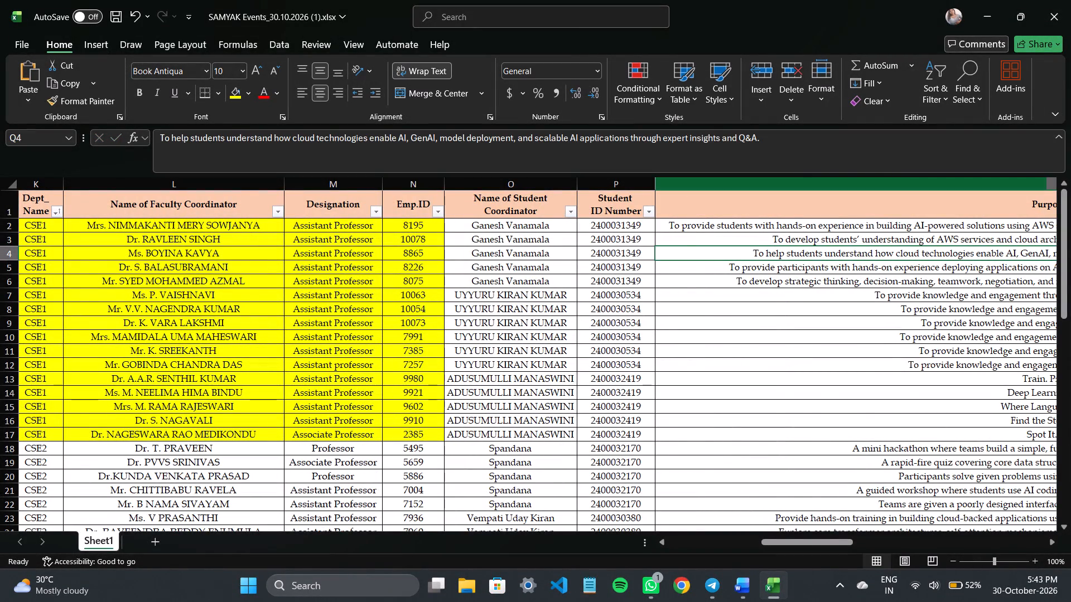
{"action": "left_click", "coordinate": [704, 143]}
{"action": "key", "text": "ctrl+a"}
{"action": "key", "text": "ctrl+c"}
Replace the report's Event Duration entry with 3 HOURS copied from the Time Limit column of the event's spreadsheet row.
{"action": "scroll", "coordinate": [704, 143], "scroll_direction": "left", "scroll_amount": 5}
{"action": "scroll", "coordinate": [908, 257], "scroll_direction": "left", "scroll_amount": 3}
{"action": "scroll", "coordinate": [789, 348], "scroll_direction": "left", "scroll_amount": 3}
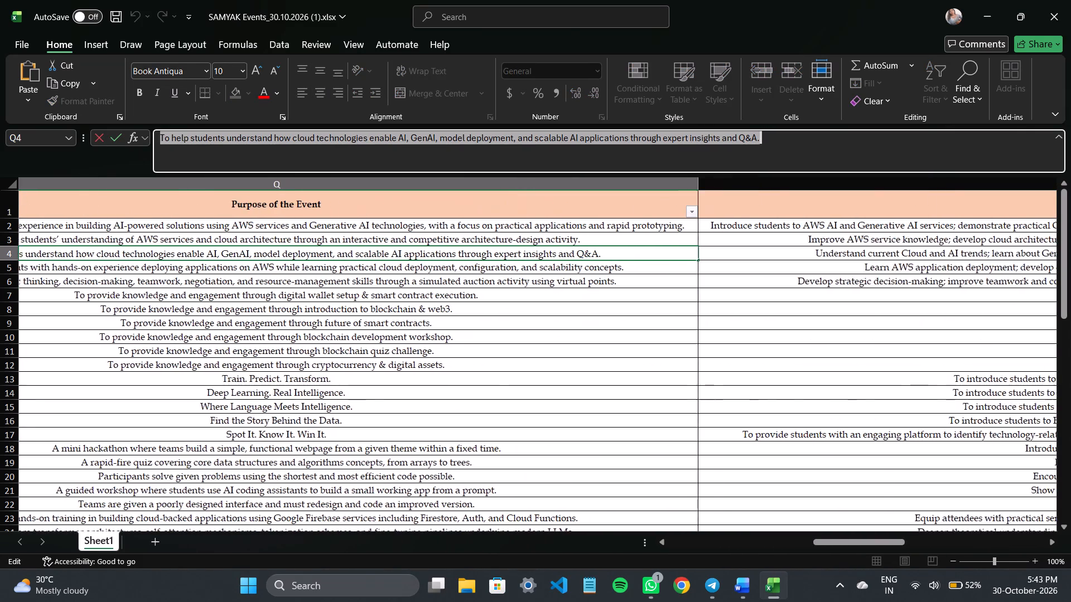
{"action": "scroll", "coordinate": [915, 357], "scroll_direction": "left", "scroll_amount": 5}
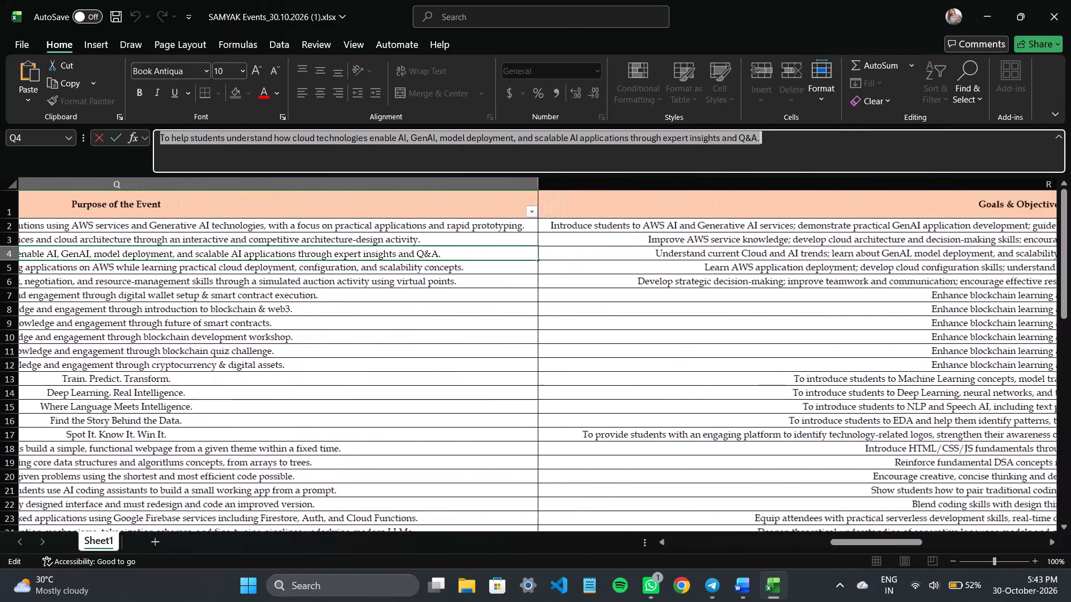
{"action": "scroll", "coordinate": [915, 357], "scroll_direction": "left", "scroll_amount": 10}
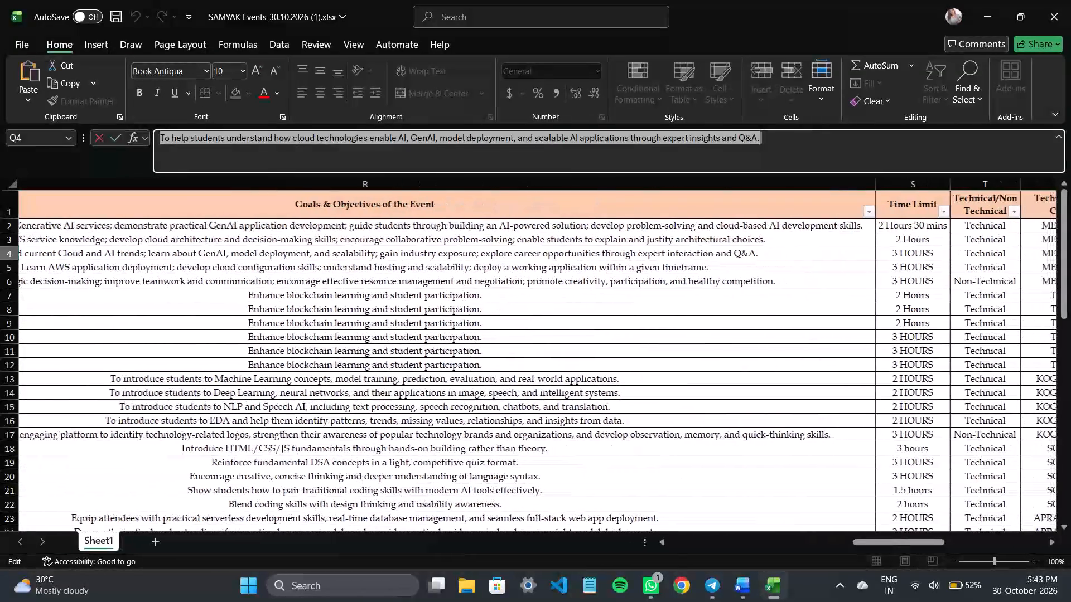
{"action": "scroll", "coordinate": [915, 357], "scroll_direction": "left", "scroll_amount": 2}
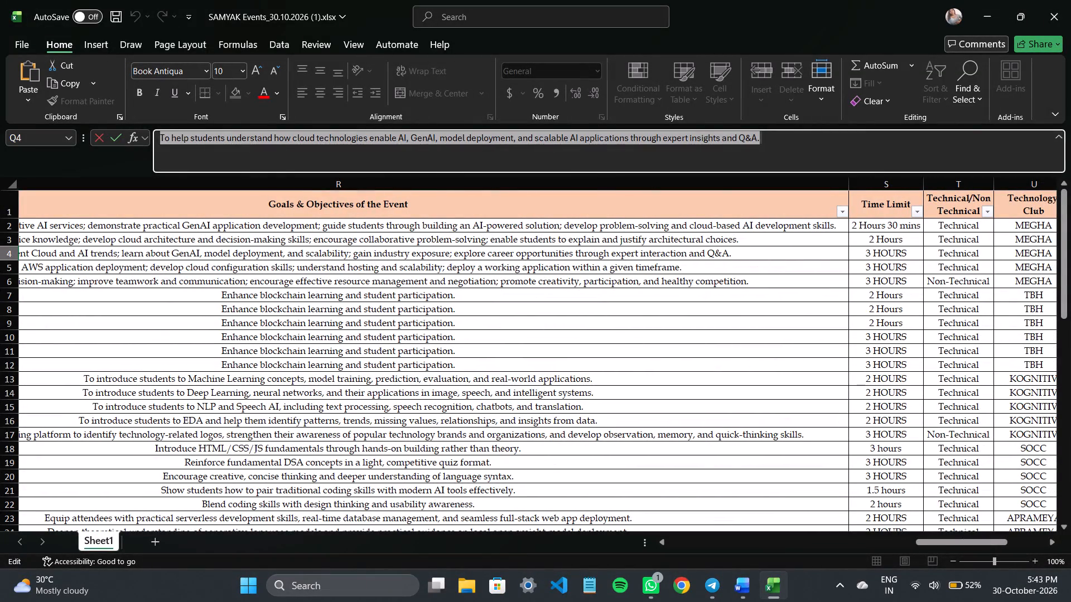
{"action": "scroll", "coordinate": [889, 281], "scroll_direction": "left", "scroll_amount": 1}
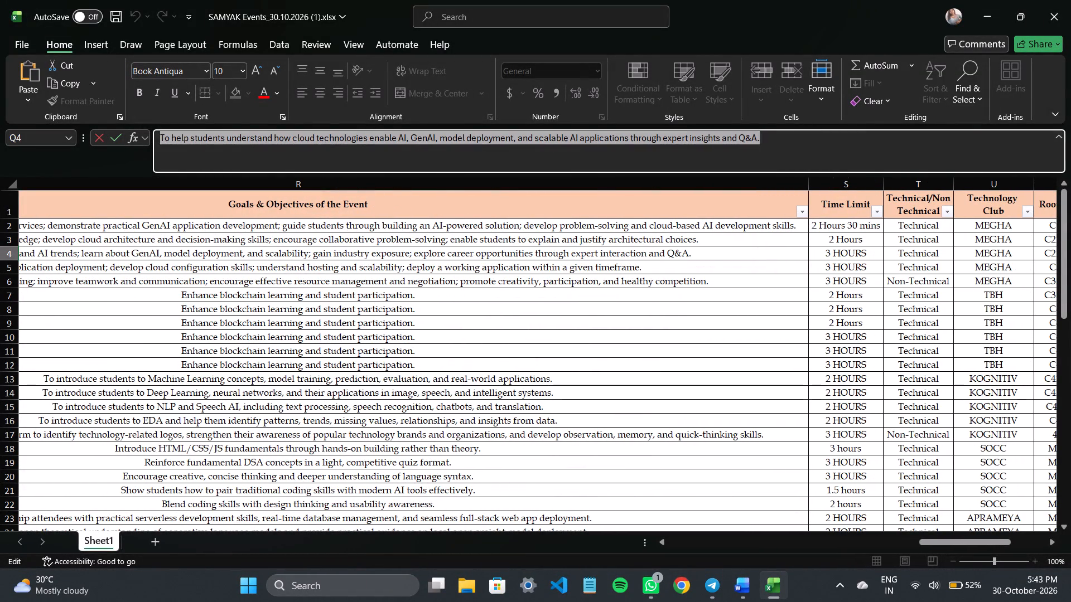
{"action": "left_click", "coordinate": [863, 266]}
{"action": "left_click", "coordinate": [869, 250]}
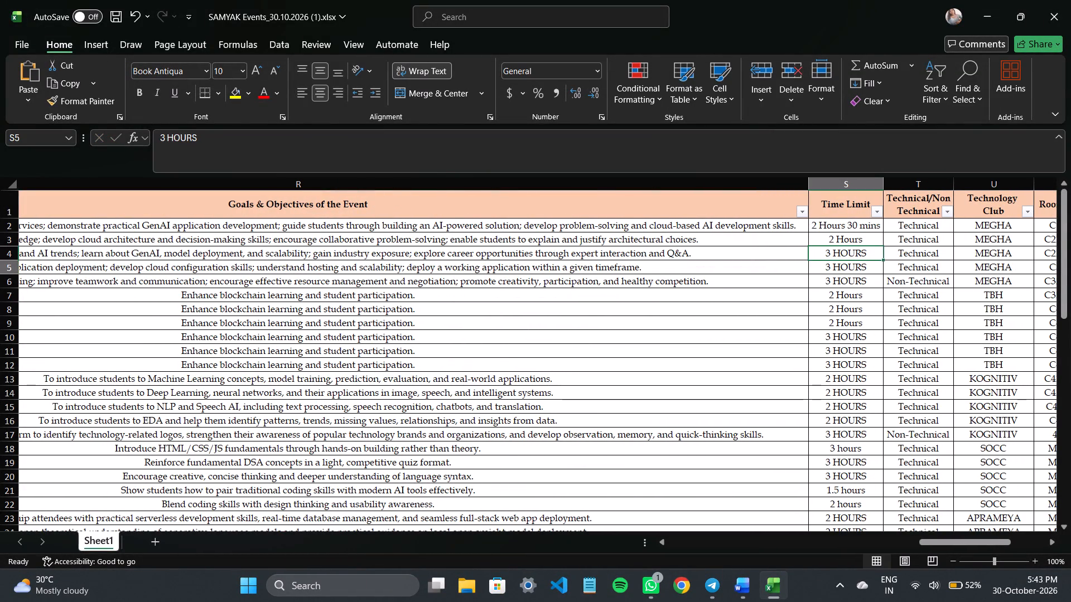
{"action": "left_click", "coordinate": [698, 143]}
{"action": "key", "text": "ctrl+a"}
{"action": "key", "text": "ctrl+c"}
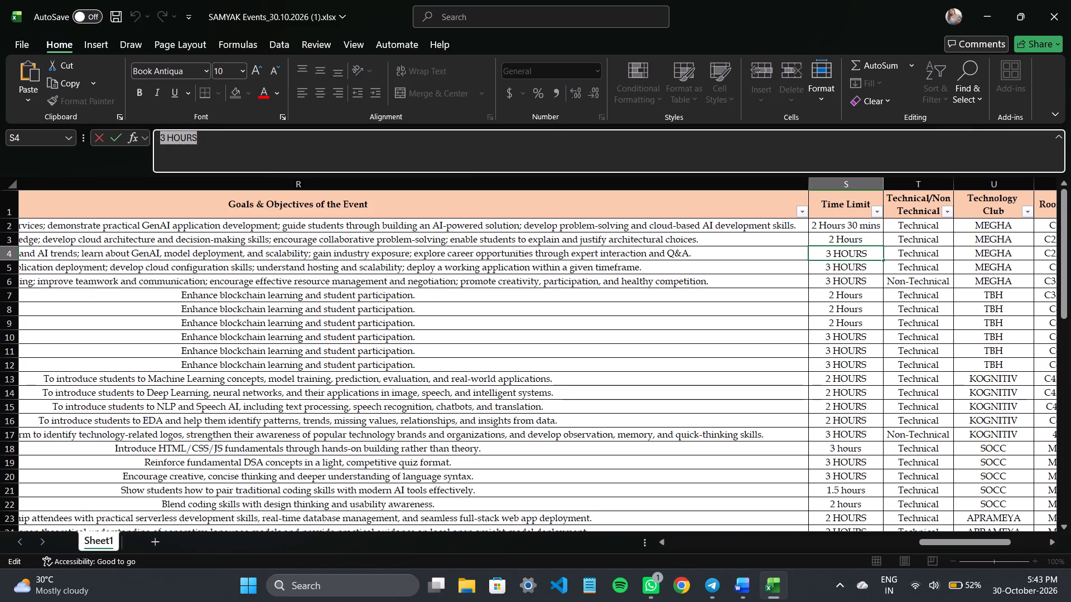
{"action": "key", "text": "alt+Tab"}
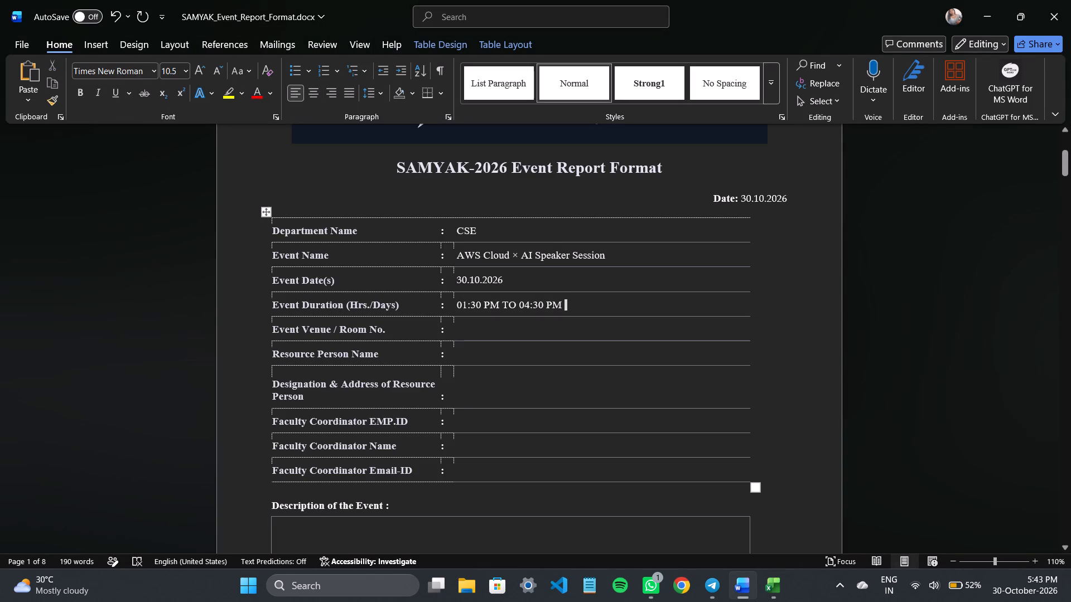
{"action": "key", "text": "ctrl+a"}
{"action": "left_click", "coordinate": [579, 307]}
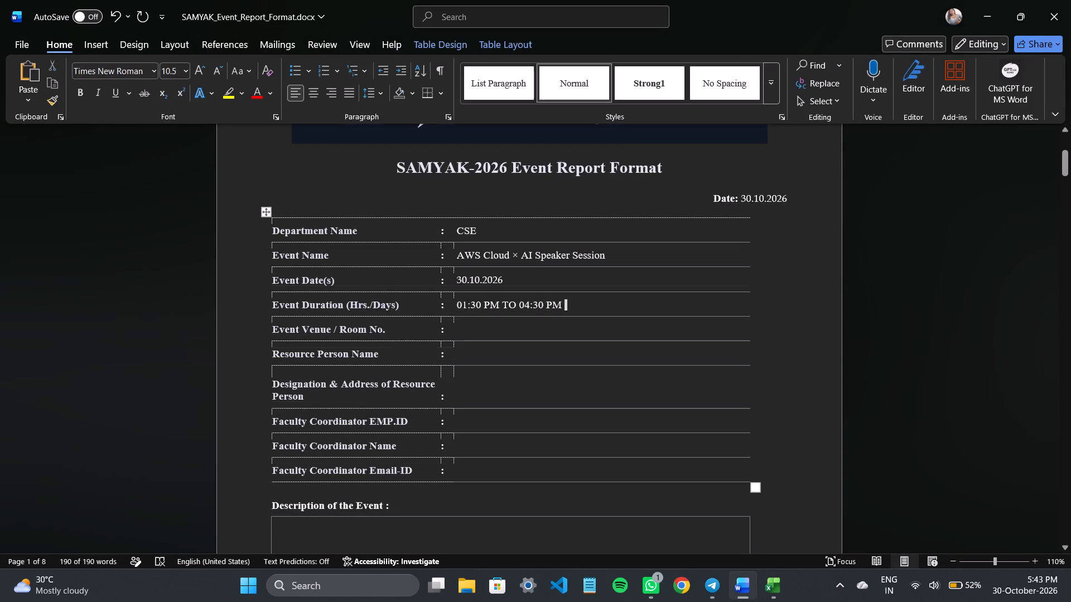
{"action": "left_click_drag", "start_coordinate": [571, 303], "coordinate": [459, 303]}
{"action": "key", "text": "ctrl+v"}
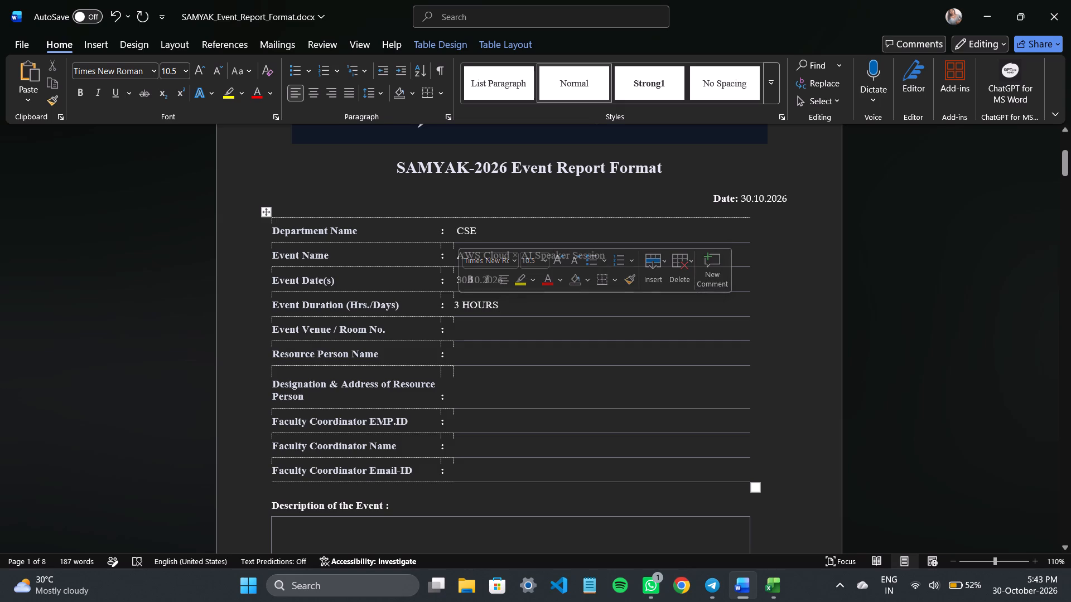
Copy room number C221B2 from the event's spreadsheet row into the report's Event Venue / Room No. field.
{"action": "left_click", "coordinate": [472, 324]}
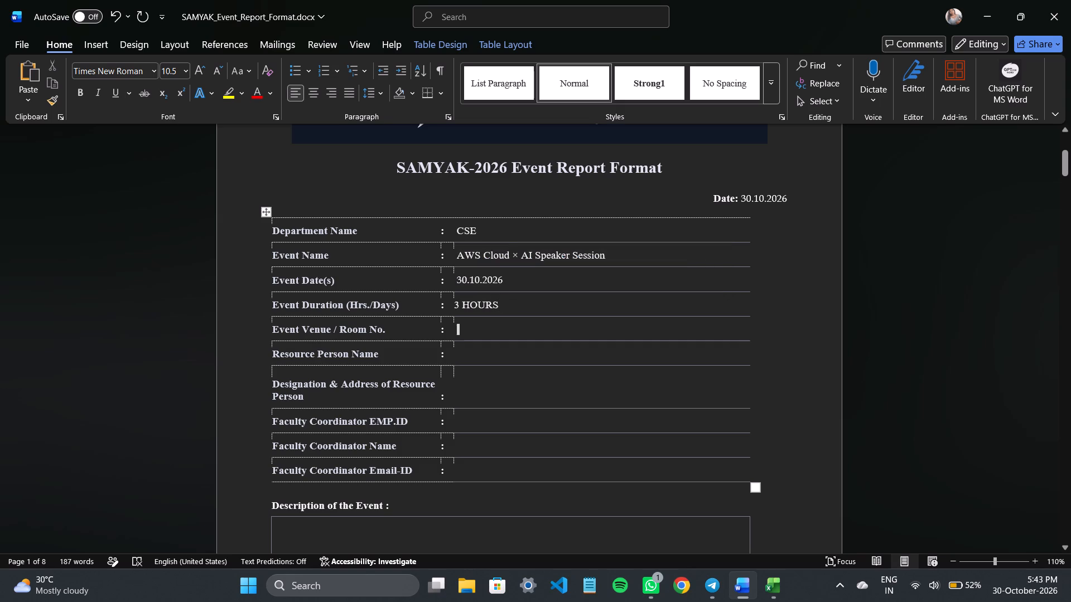
{"action": "key", "text": "alt+Tab"}
{"action": "scroll", "coordinate": [758, 336], "scroll_direction": "left", "scroll_amount": 4}
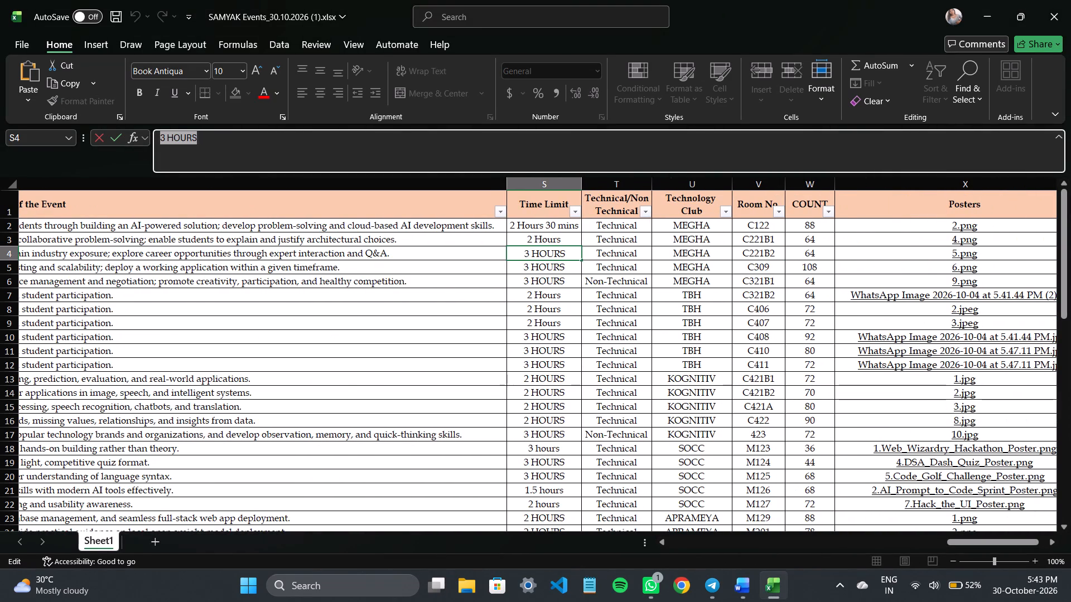
{"action": "left_click", "coordinate": [765, 255]}
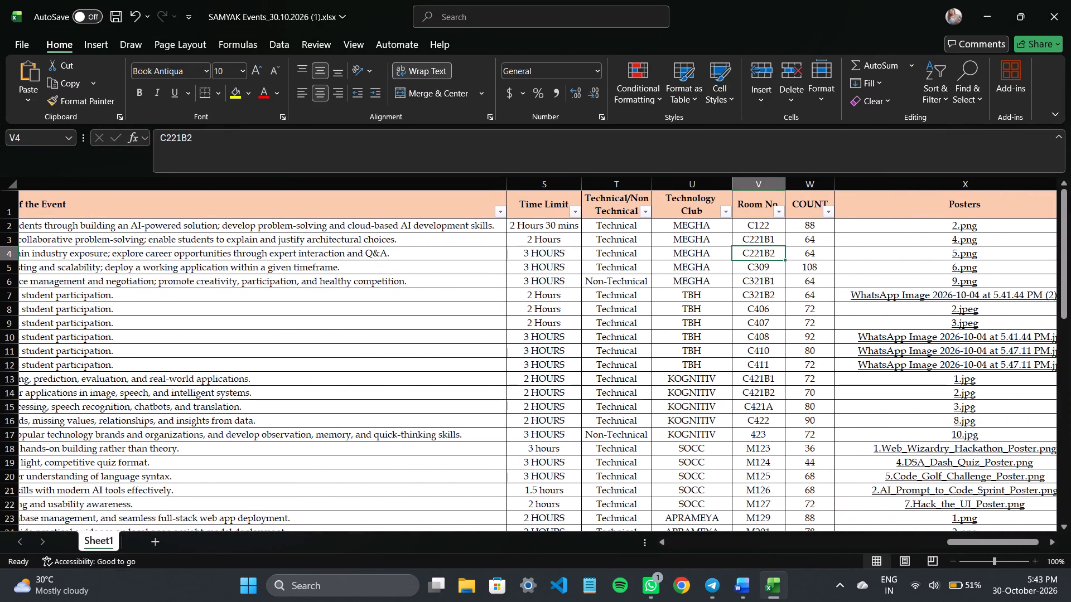
{"action": "left_click", "coordinate": [529, 137]}
{"action": "key", "text": "ctrl+a"}
{"action": "key", "text": "ctrl+c"}
{"action": "key", "text": "alt+Tab"}
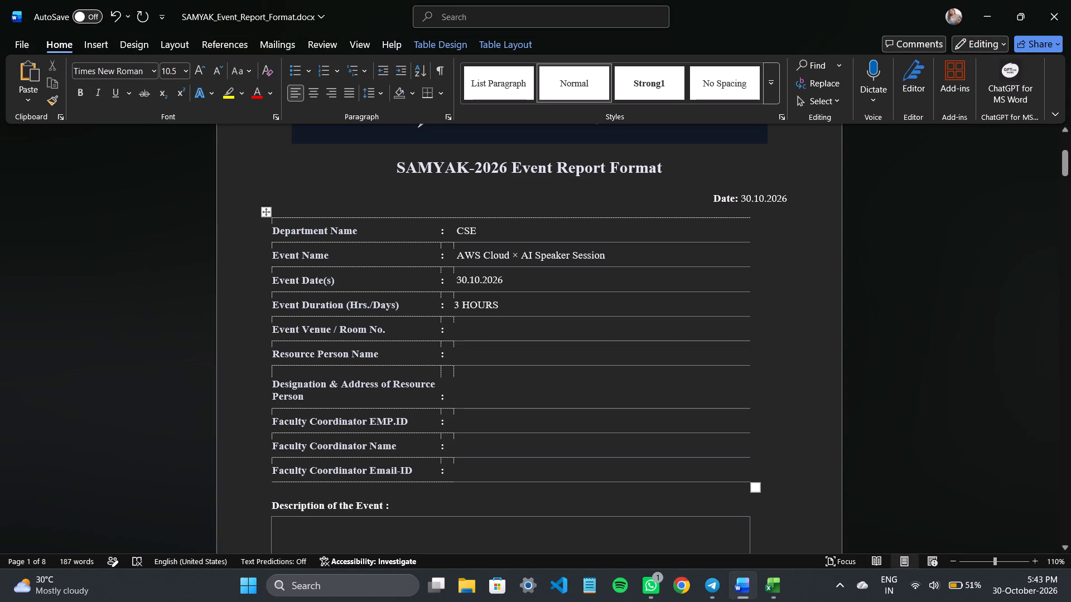
{"action": "key", "text": "ctrl+v"}
Copy the student coordinator's name from the spreadsheet into the report's Resource Person Name field.
{"action": "key", "text": "alt+Tab"}
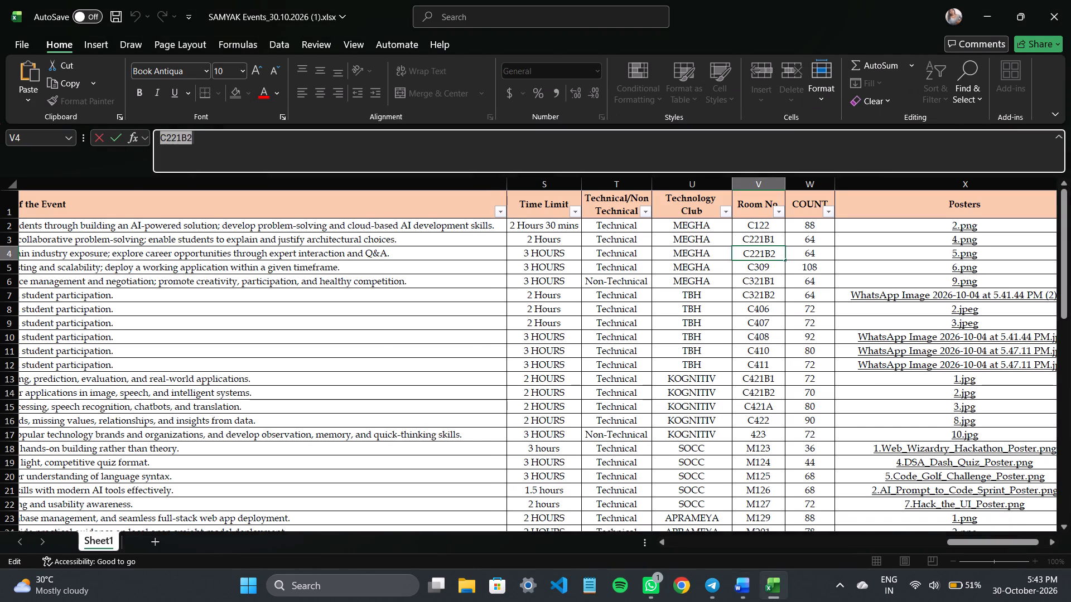
{"action": "scroll", "coordinate": [576, 315], "scroll_direction": "right", "scroll_amount": 8}
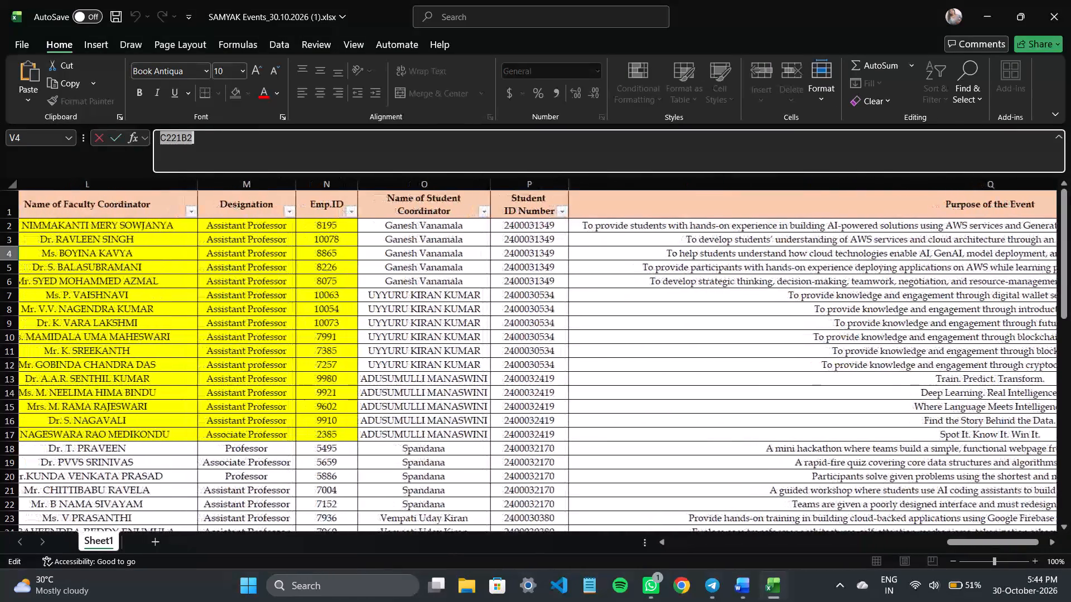
{"action": "scroll", "coordinate": [576, 315], "scroll_direction": "right", "scroll_amount": 1}
{"action": "key", "text": "alt+Tab"}
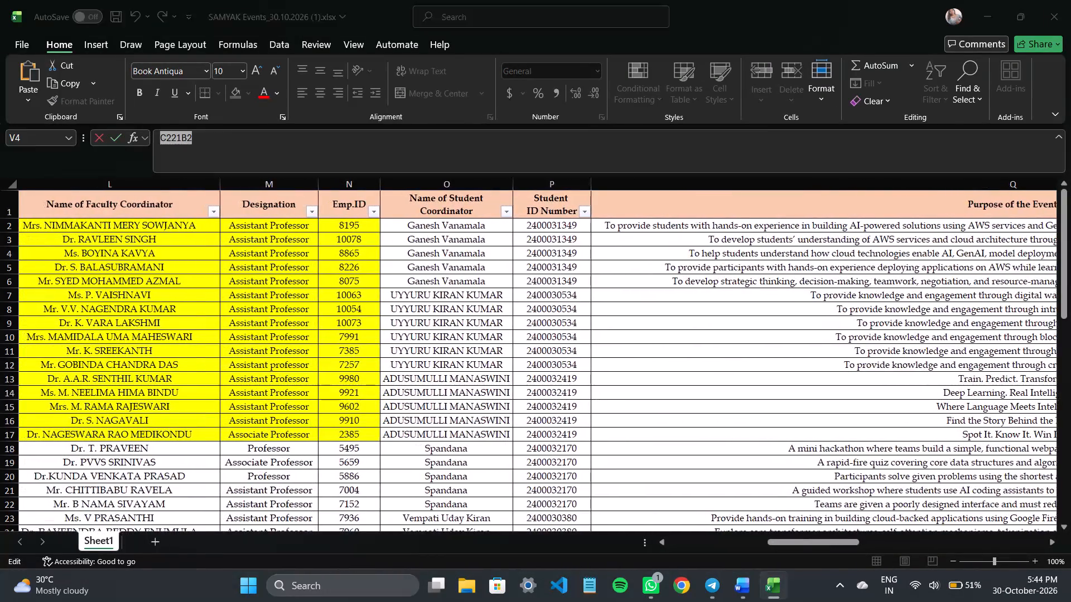
{"action": "left_click", "coordinate": [548, 350]}
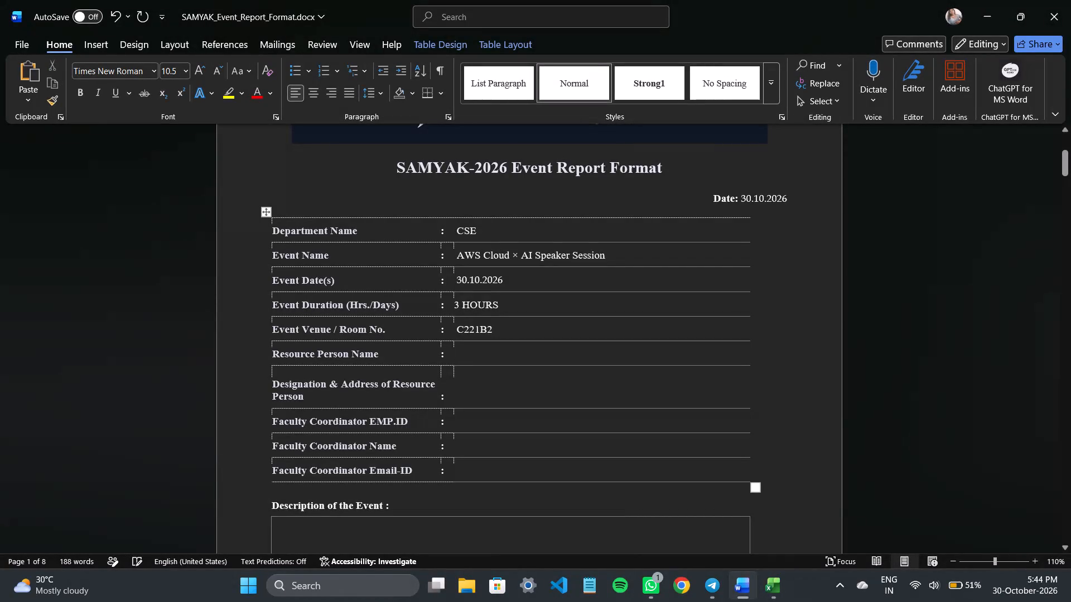
{"action": "key", "text": "shift+v"}
{"action": "key", "text": "BackSpace"}
{"action": "key", "text": "alt+Tab"}
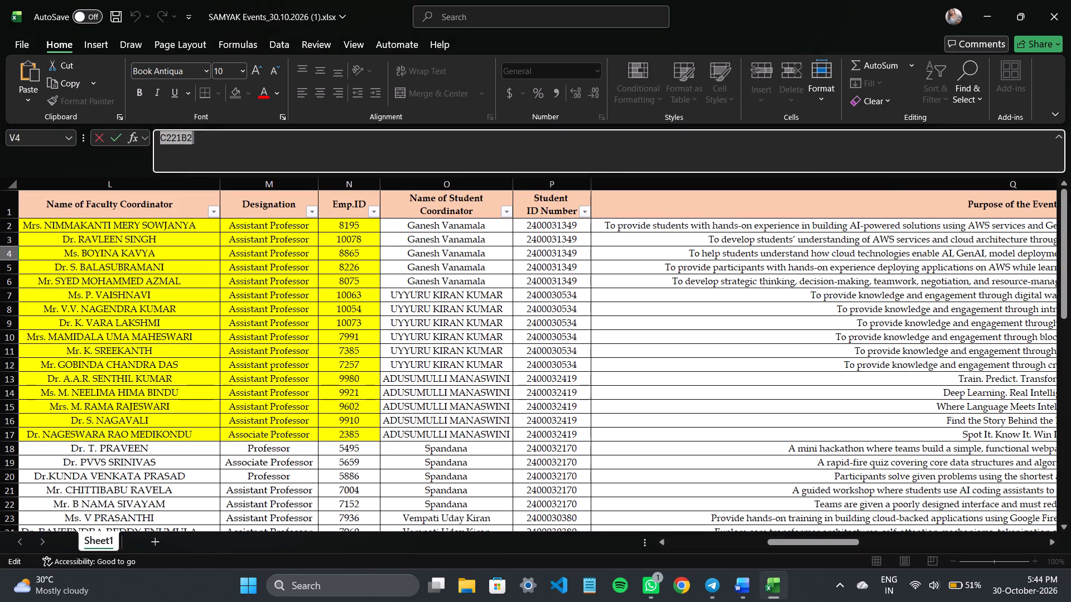
{"action": "left_click", "coordinate": [499, 274]}
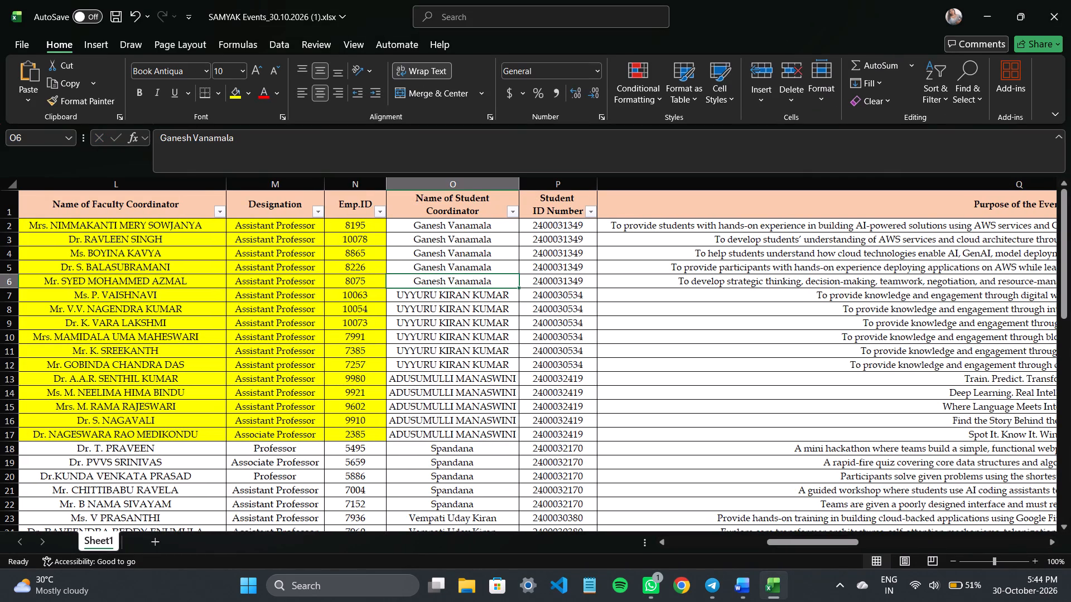
{"action": "left_click", "coordinate": [490, 270]}
{"action": "left_click", "coordinate": [388, 142]}
{"action": "key", "text": "ctrl+a"}
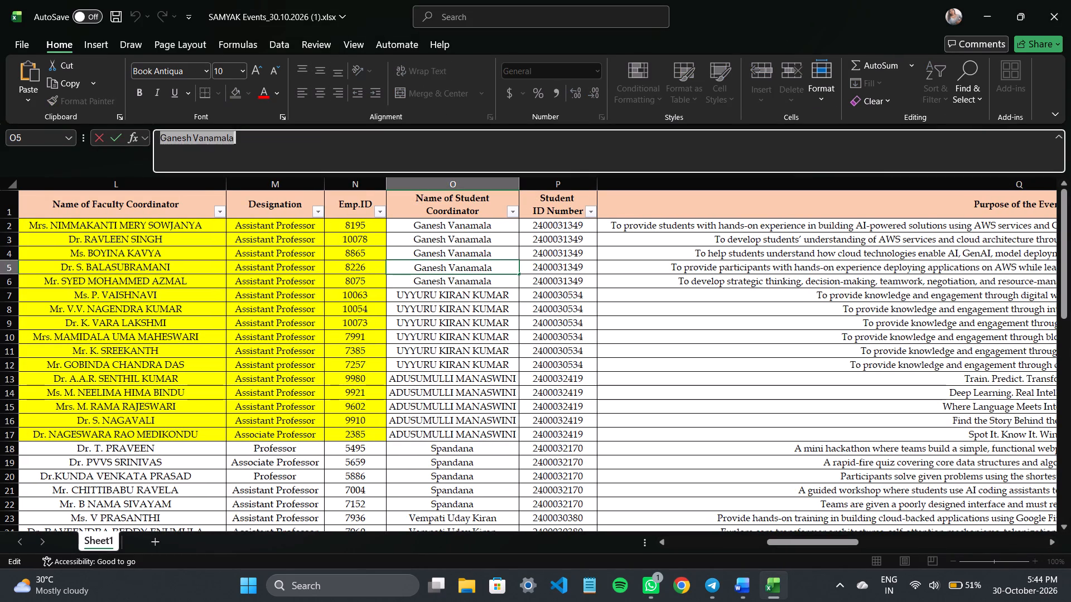
{"action": "key", "text": "ctrl+c"}
{"action": "key", "text": "alt+Tab"}
{"action": "key", "text": "ctrl+v"}
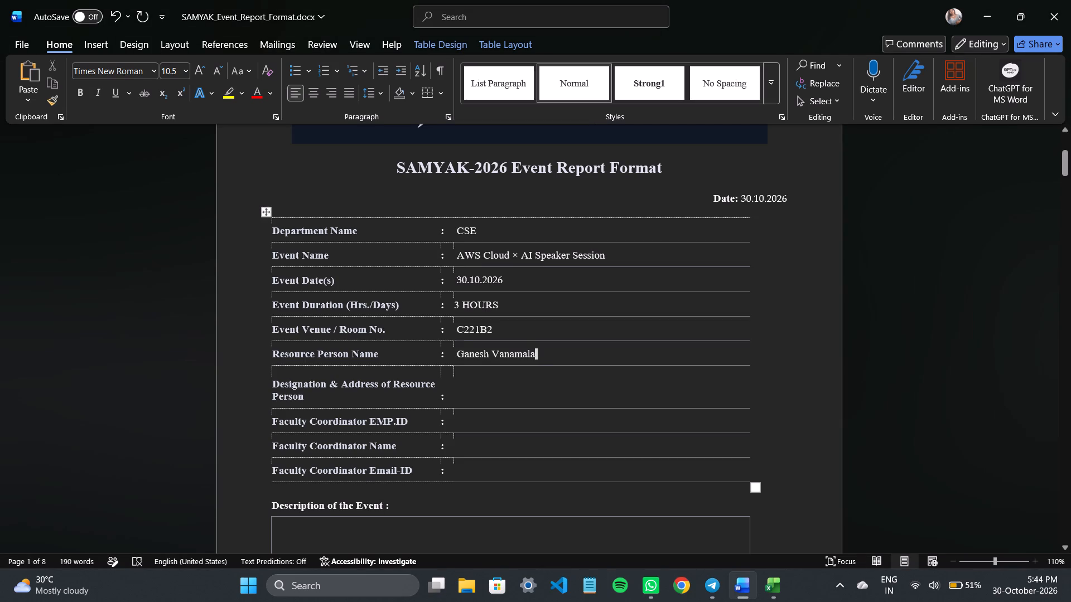
Copy the faculty coordinator's employee ID from the AWS Cloud × AI Speaker Session spreadsheet row into the report's Faculty Coordinator EMP.ID field.
{"action": "key", "text": "alt+Tab"}
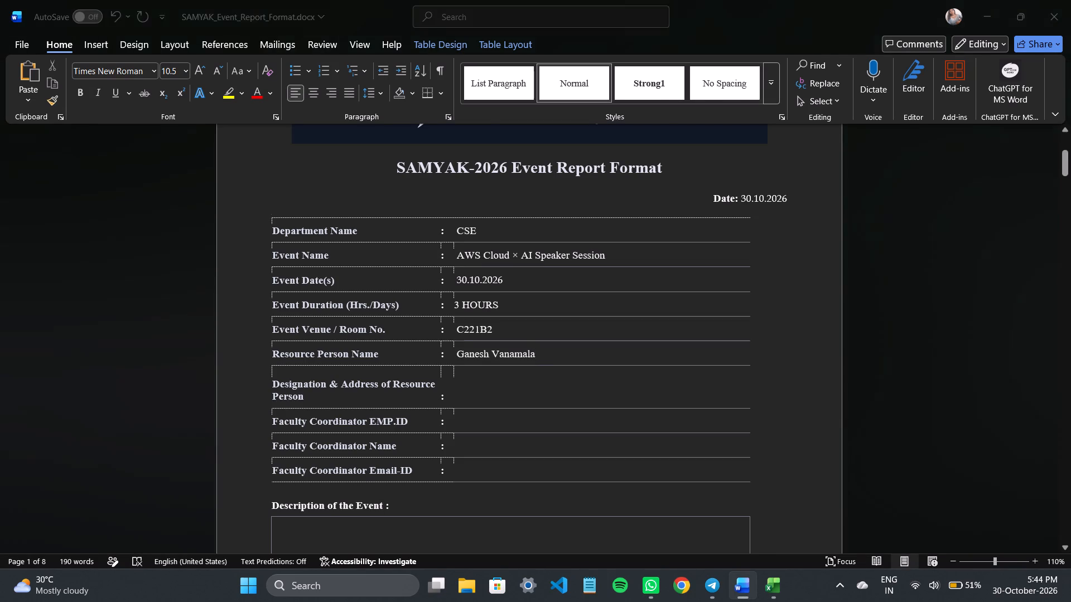
{"action": "scroll", "coordinate": [504, 413], "scroll_direction": "left", "scroll_amount": 7}
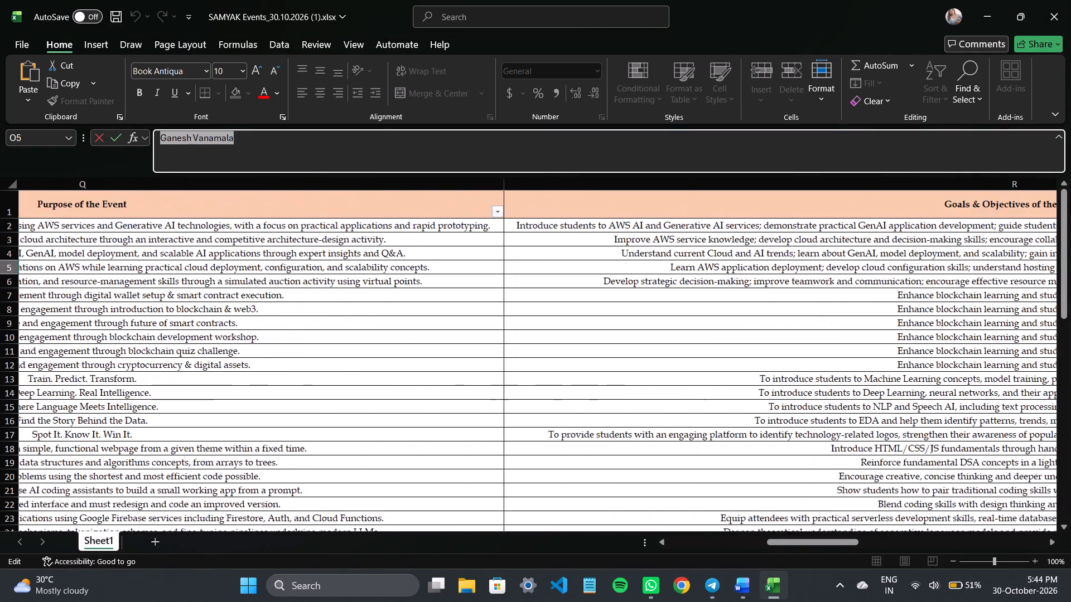
{"action": "scroll", "coordinate": [504, 413], "scroll_direction": "right", "scroll_amount": 14}
{"action": "scroll", "coordinate": [504, 413], "scroll_direction": "left", "scroll_amount": 2}
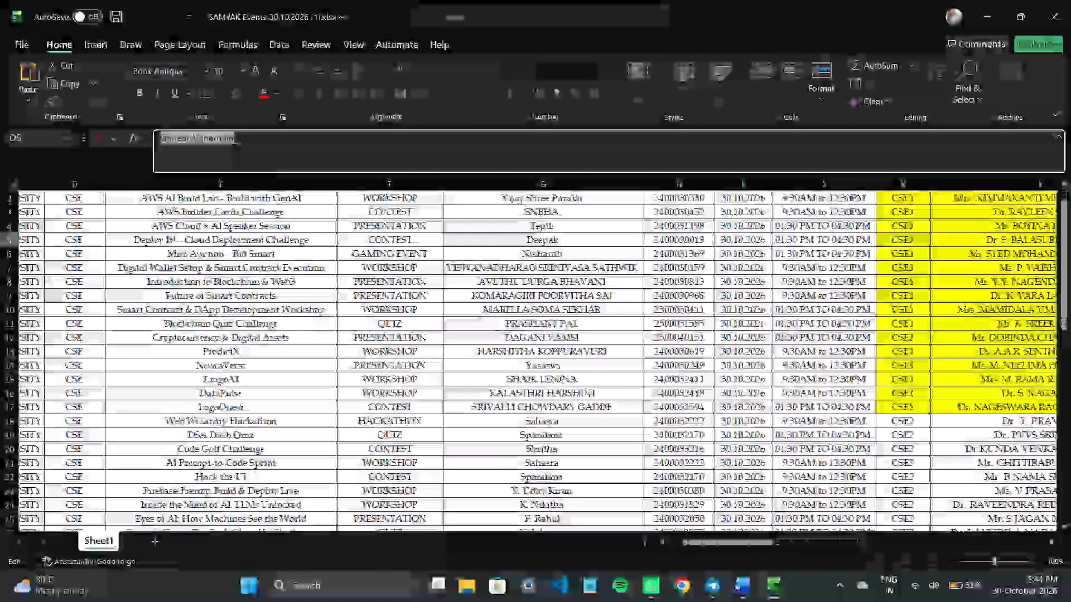
{"action": "scroll", "coordinate": [600, 290], "scroll_direction": "left", "scroll_amount": 1}
{"action": "scroll", "coordinate": [645, 253], "scroll_direction": "left", "scroll_amount": 7}
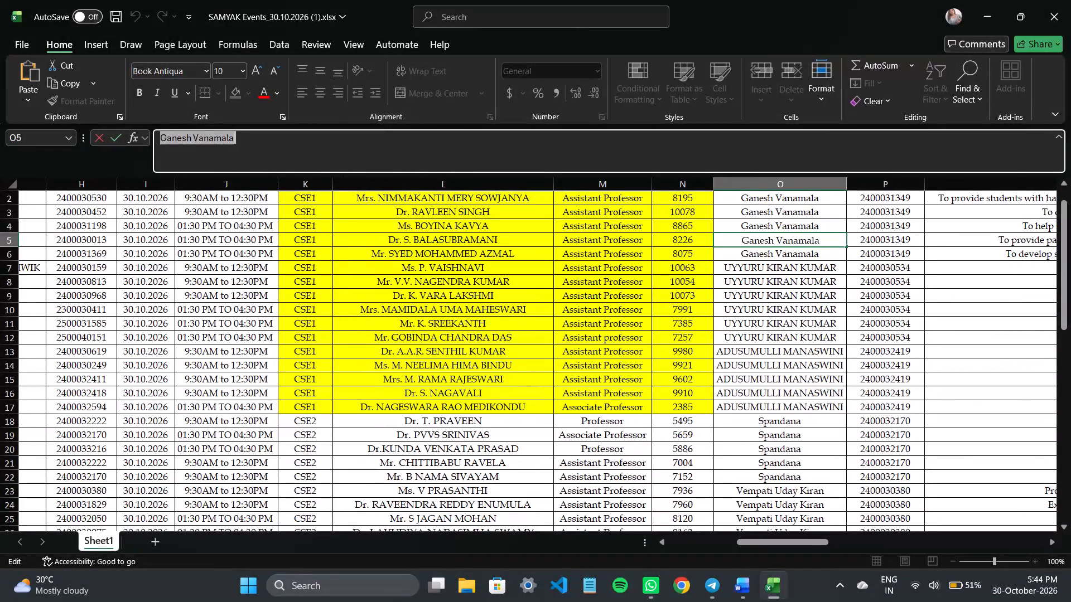
{"action": "left_click", "coordinate": [687, 225]}
{"action": "scroll", "coordinate": [687, 225], "scroll_direction": "up", "scroll_amount": 1}
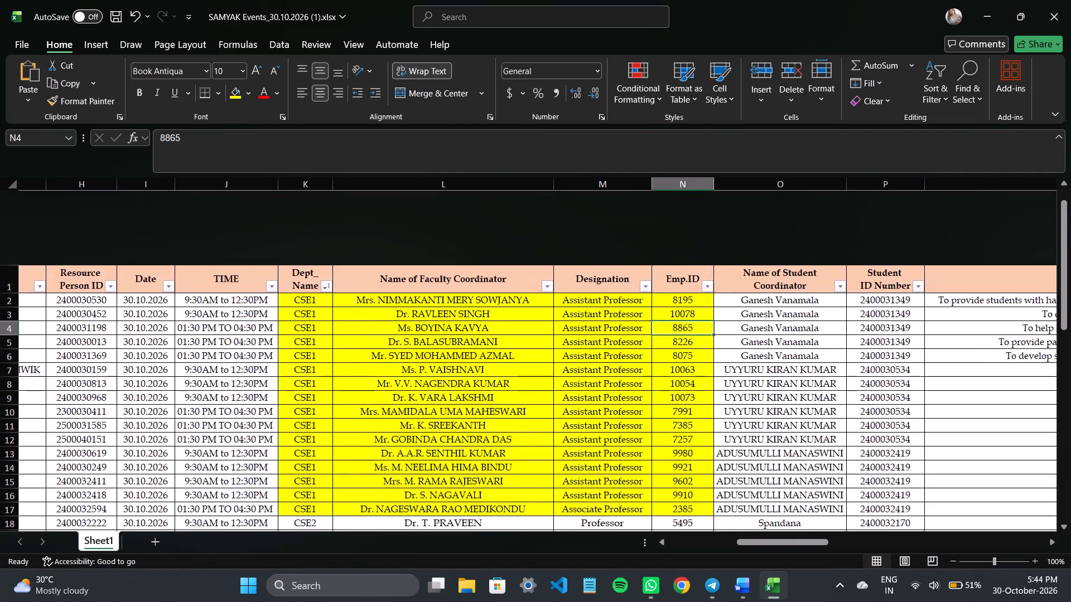
{"action": "scroll", "coordinate": [687, 225], "scroll_direction": "up", "scroll_amount": 1}
{"action": "left_click", "coordinate": [455, 152]}
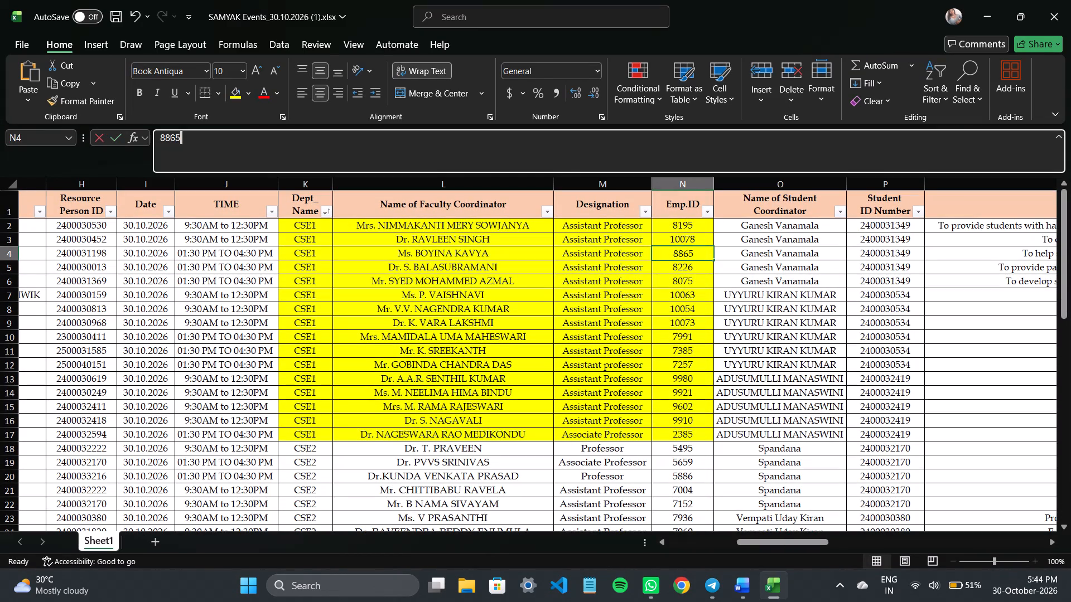
{"action": "key", "text": "ctrl+a"}
{"action": "key", "text": "ctrl+c"}
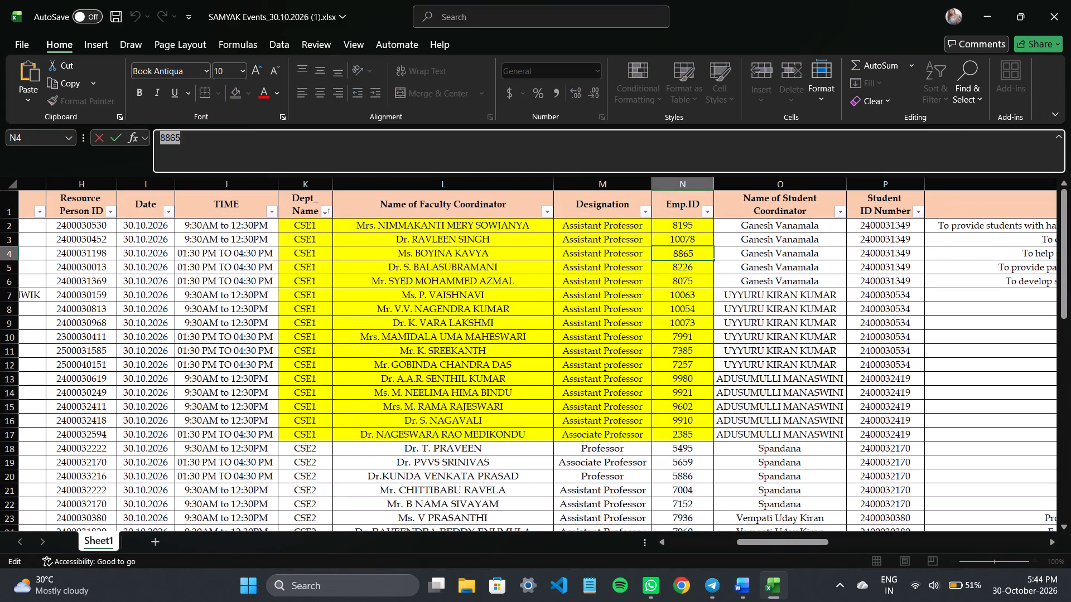
{"action": "scroll", "coordinate": [550, 352], "scroll_direction": "right", "scroll_amount": 6}
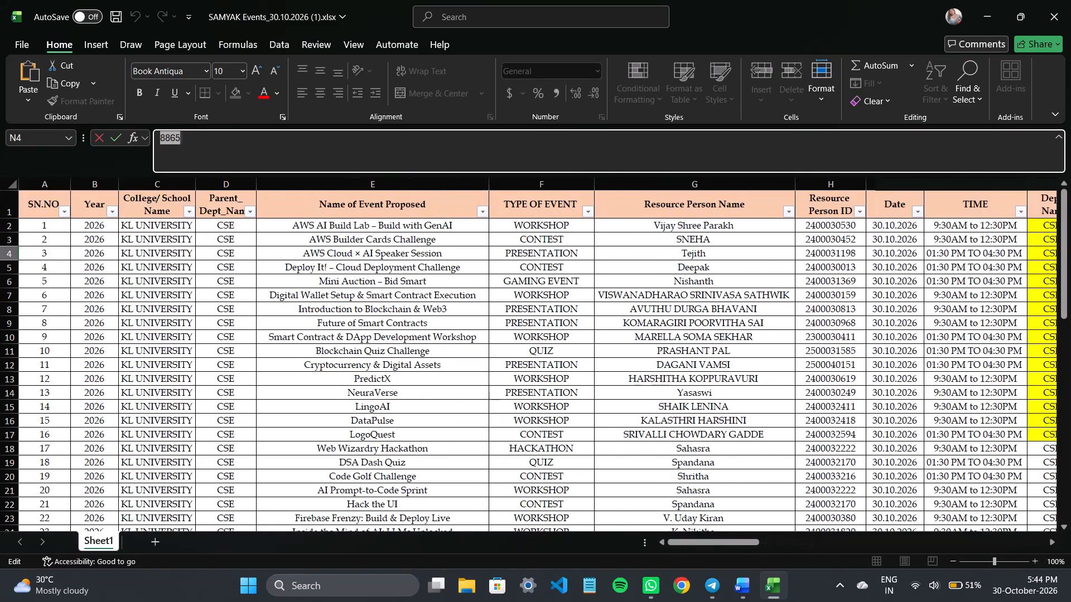
{"action": "scroll", "coordinate": [514, 303], "scroll_direction": "left", "scroll_amount": 5}
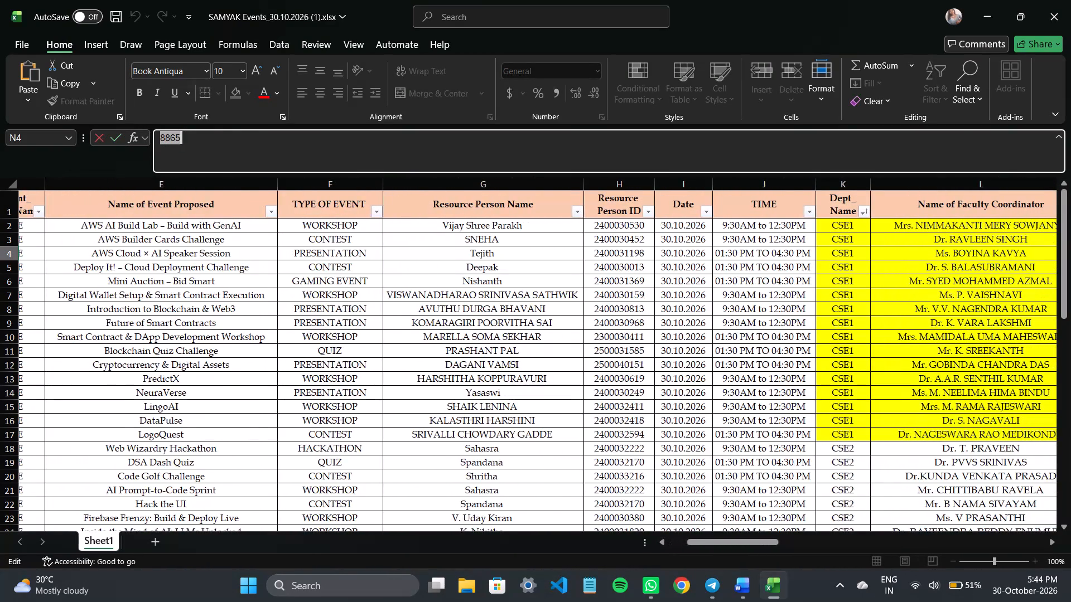
{"action": "scroll", "coordinate": [514, 303], "scroll_direction": "left", "scroll_amount": 1}
{"action": "key", "text": "alt+Tab"}
{"action": "left_click", "coordinate": [490, 392]}
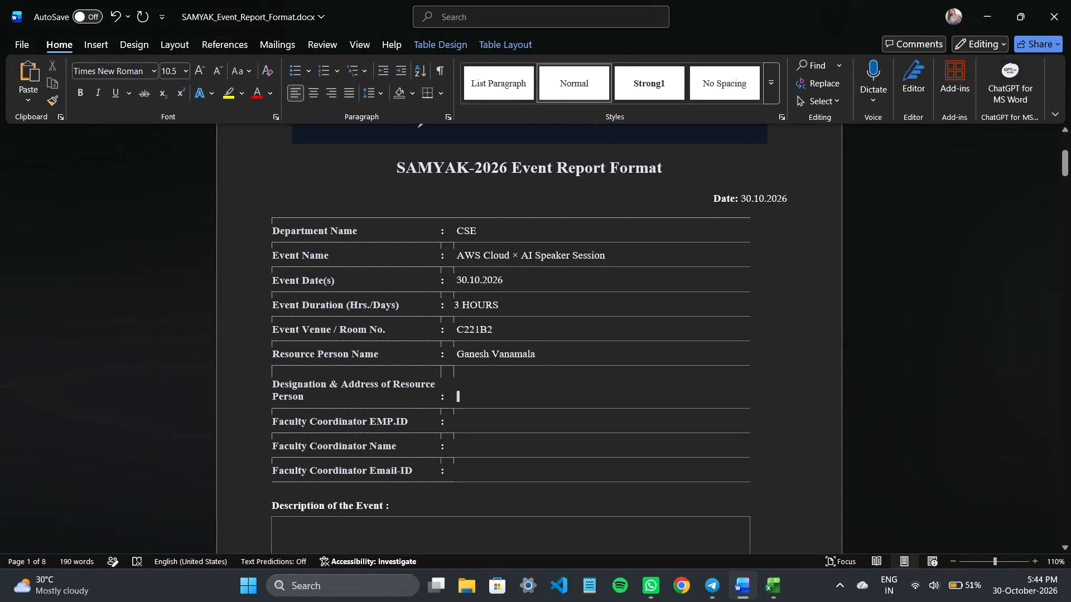
{"action": "left_click", "coordinate": [474, 423]}
{"action": "key", "text": "ctrl+v"}
Copy the faculty coordinator's name from the event's spreadsheet row into the report's Faculty Coordinator Name field.
{"action": "key", "text": "alt+Tab"}
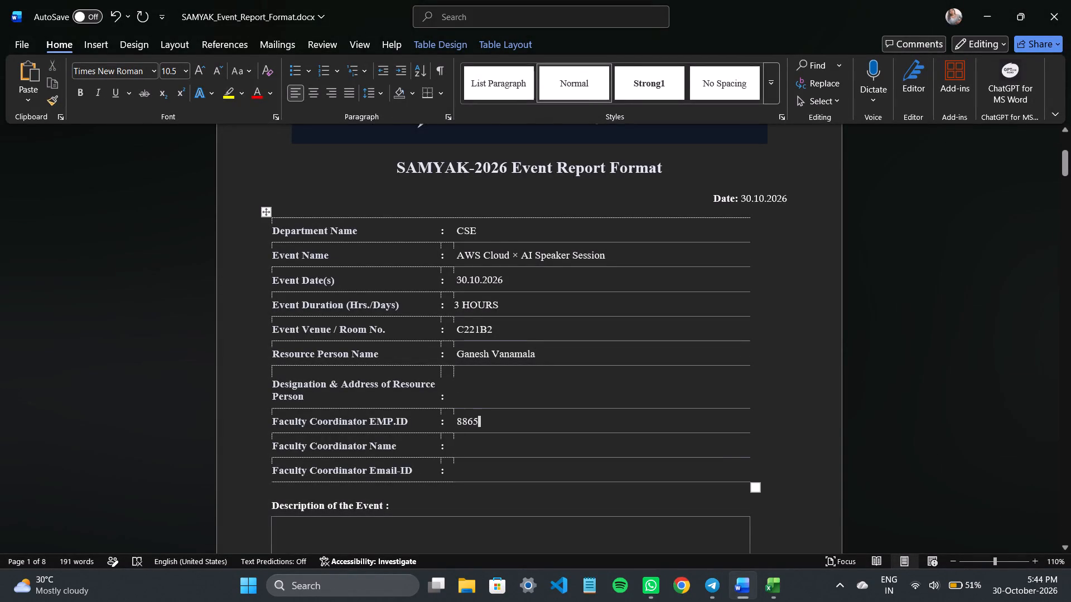
{"action": "scroll", "coordinate": [705, 384], "scroll_direction": "left", "scroll_amount": 5}
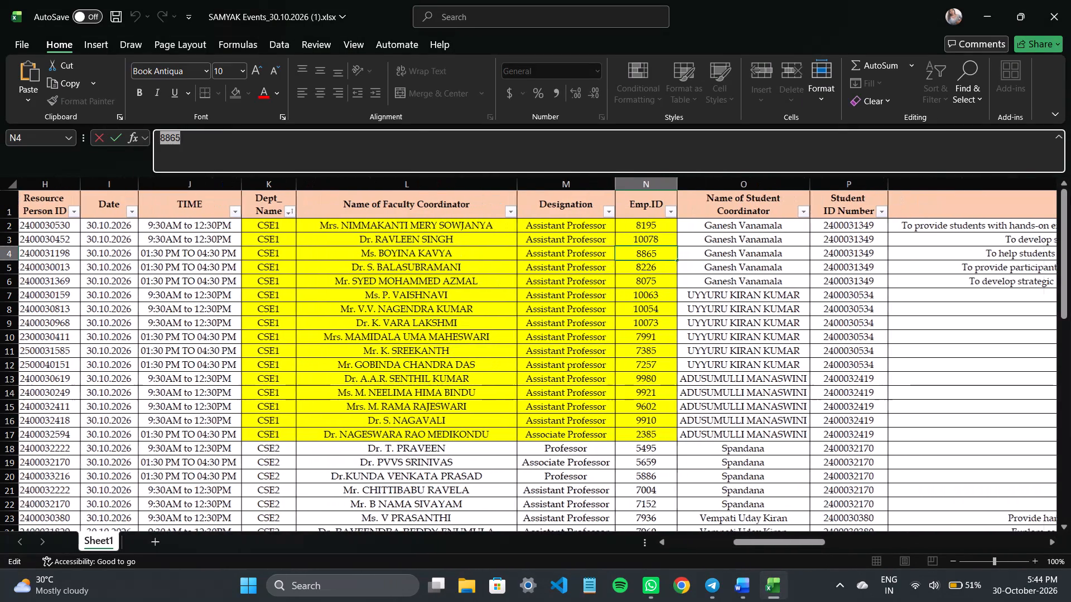
{"action": "scroll", "coordinate": [705, 384], "scroll_direction": "left", "scroll_amount": 1}
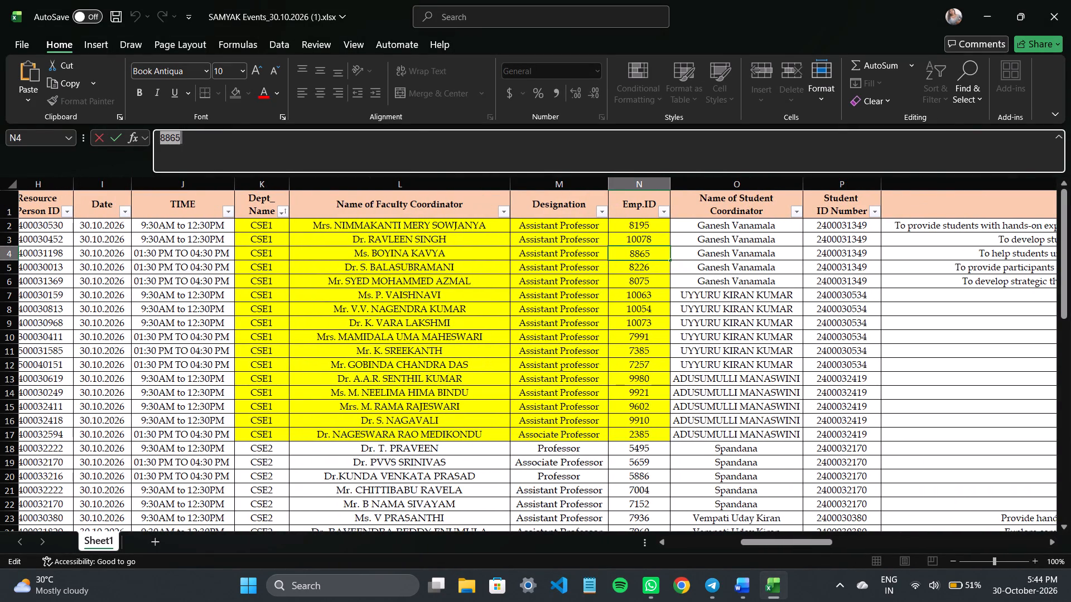
{"action": "left_click", "coordinate": [462, 251]}
{"action": "left_click", "coordinate": [441, 144]}
{"action": "key", "text": "ctrl+a"}
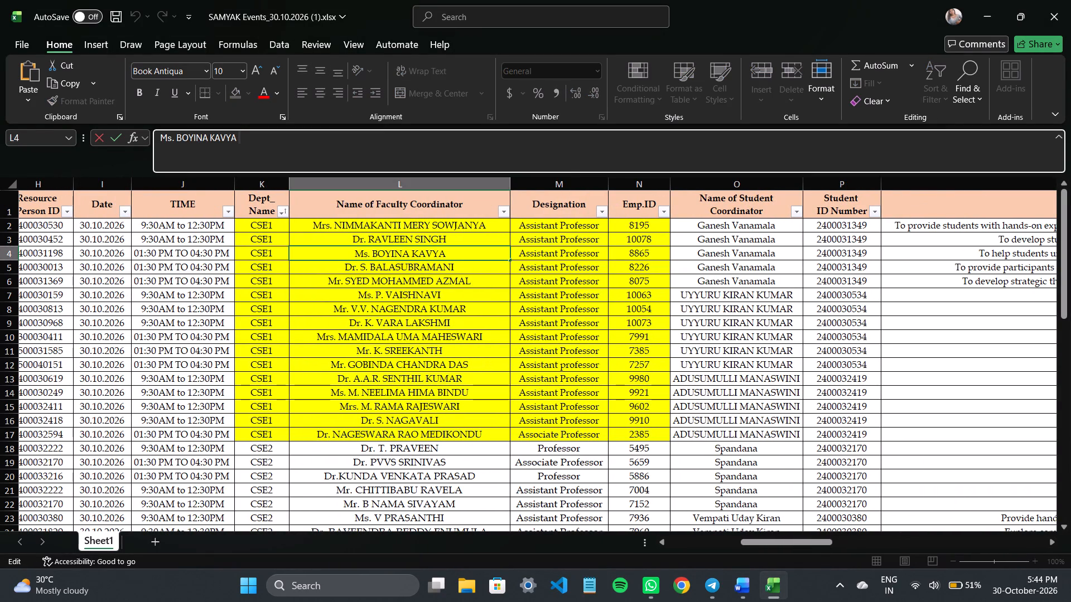
{"action": "left_click", "coordinate": [399, 140]}
{"action": "key", "text": "ctrl+a"}
{"action": "key", "text": "ctrl+c"}
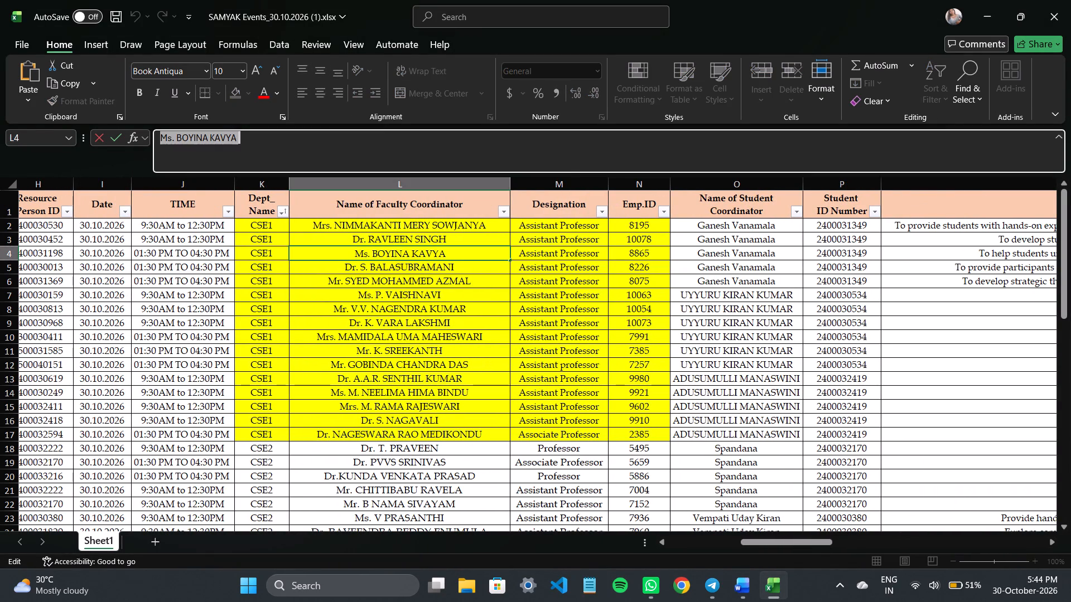
{"action": "key", "text": "alt+Tab"}
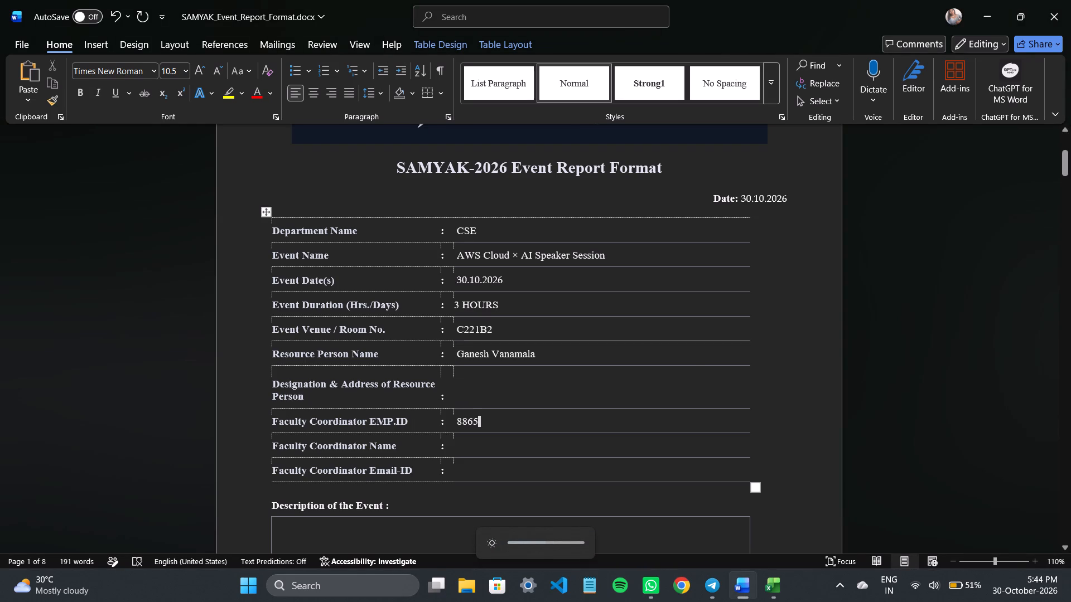
{"action": "left_click", "coordinate": [475, 449]}
{"action": "key", "text": "ctrl+v"}
Look across the spreadsheet's columns for the event details still missing from the report.
{"action": "key", "text": "alt+Tab"}
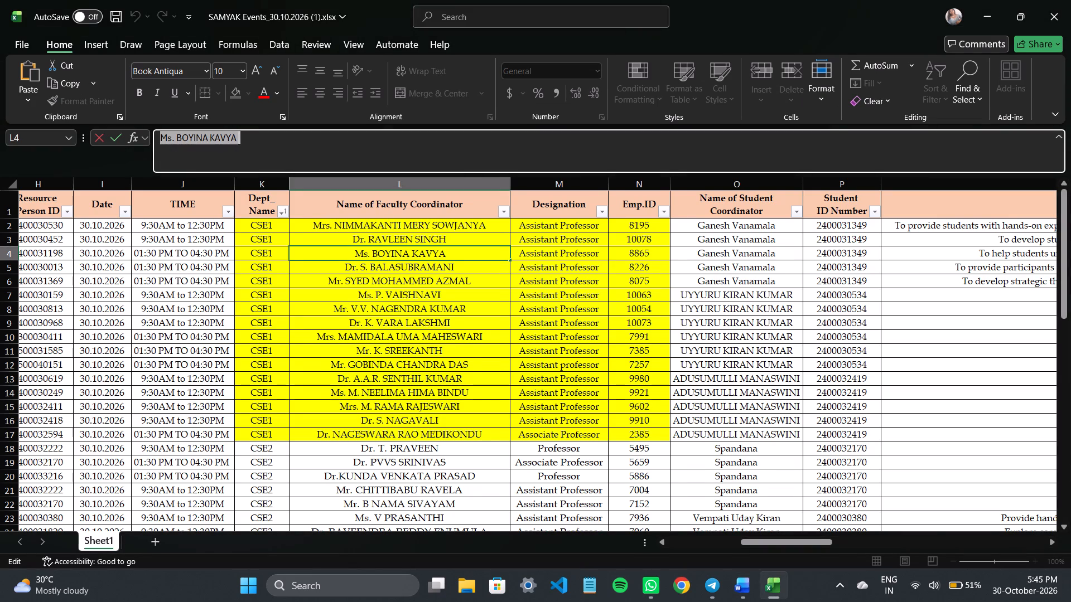
{"action": "scroll", "coordinate": [653, 290], "scroll_direction": "left", "scroll_amount": 8}
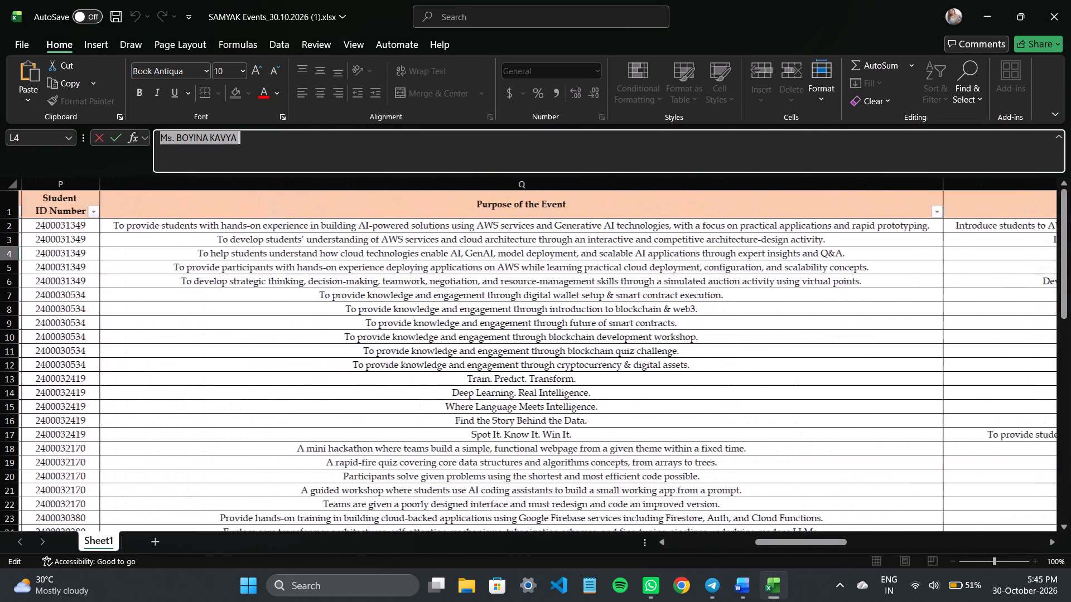
{"action": "scroll", "coordinate": [653, 290], "scroll_direction": "left", "scroll_amount": 7}
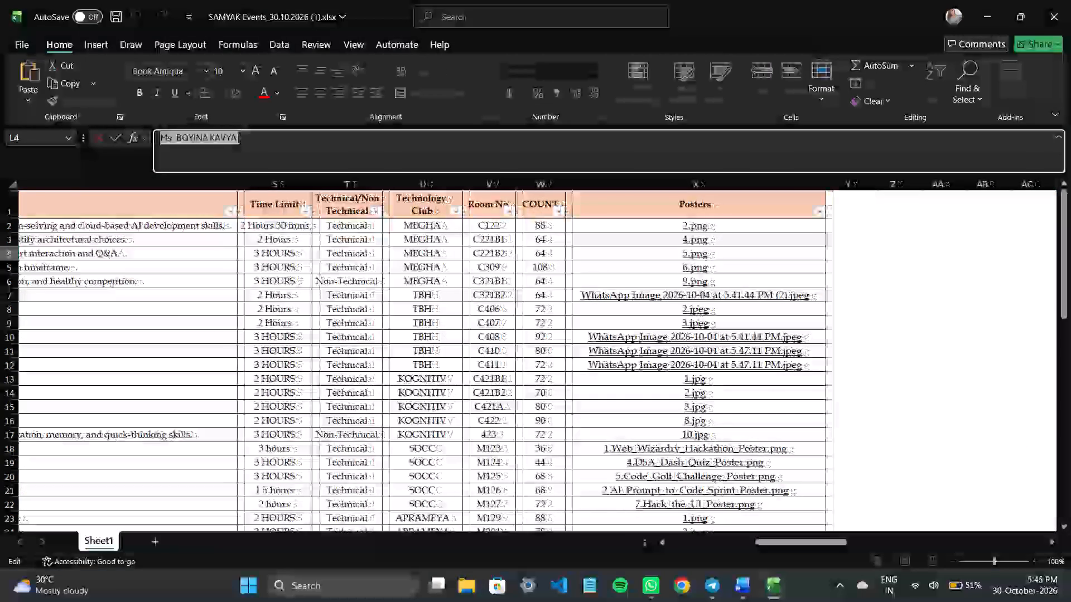
{"action": "scroll", "coordinate": [653, 290], "scroll_direction": "right", "scroll_amount": 2}
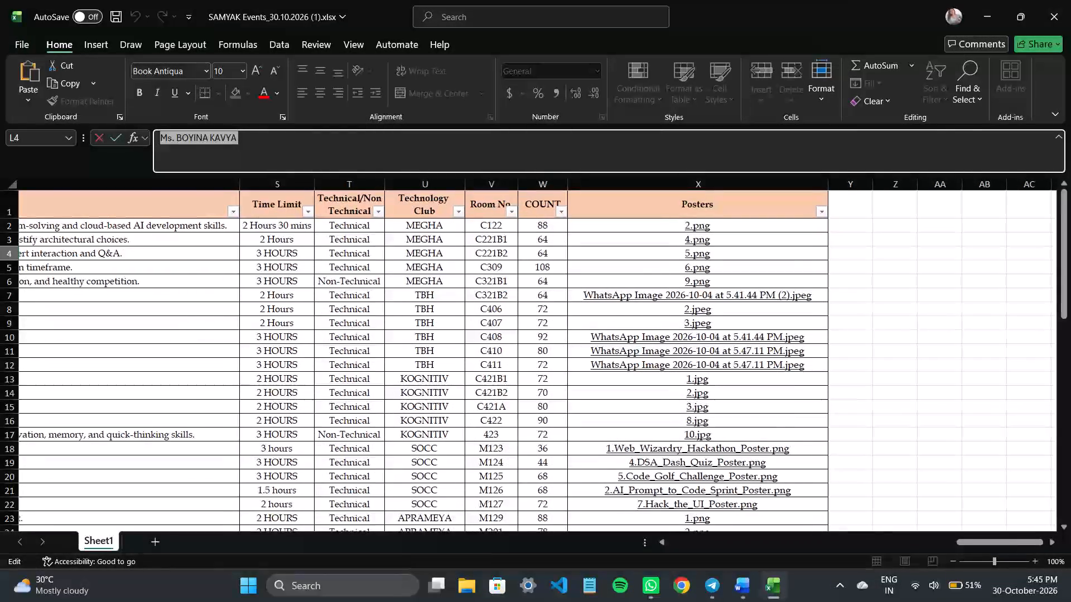
{"action": "scroll", "coordinate": [653, 290], "scroll_direction": "right", "scroll_amount": 5}
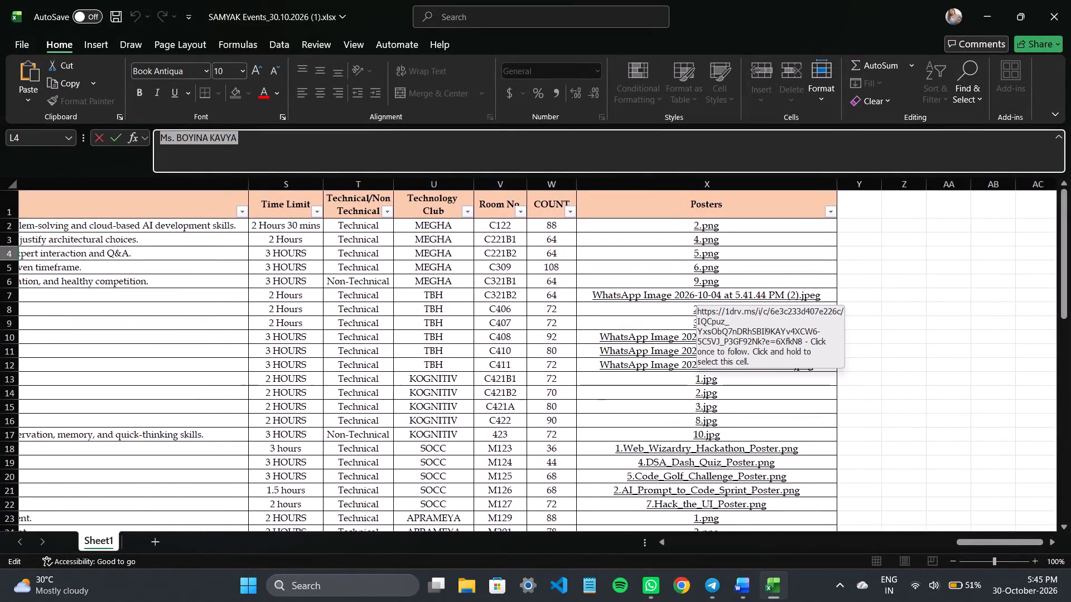
{"action": "scroll", "coordinate": [653, 290], "scroll_direction": "right", "scroll_amount": 9}
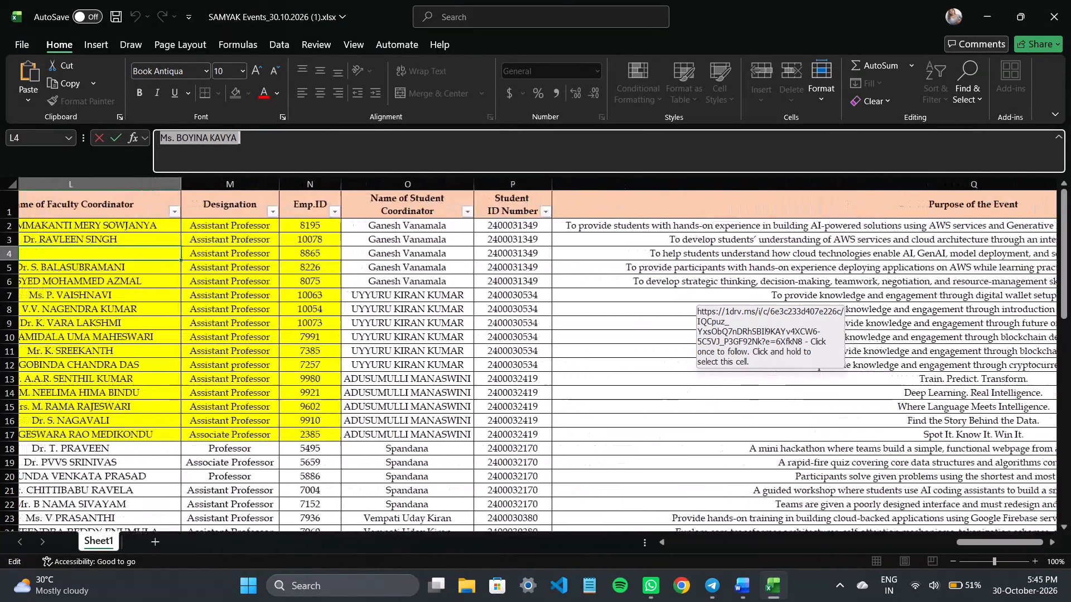
{"action": "scroll", "coordinate": [653, 290], "scroll_direction": "right", "scroll_amount": 5}
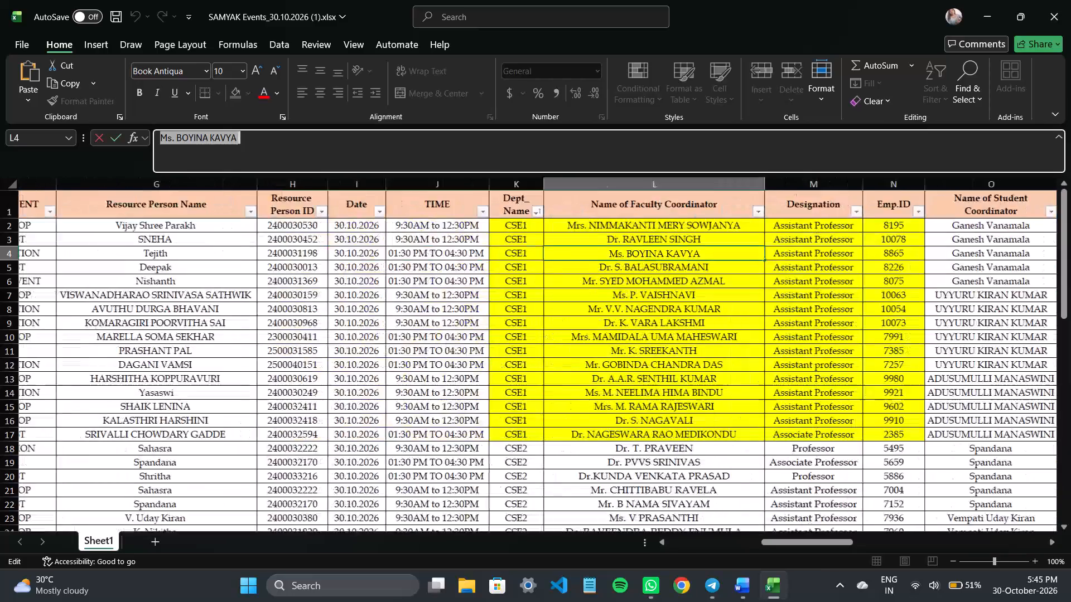
{"action": "scroll", "coordinate": [653, 290], "scroll_direction": "right", "scroll_amount": 4}
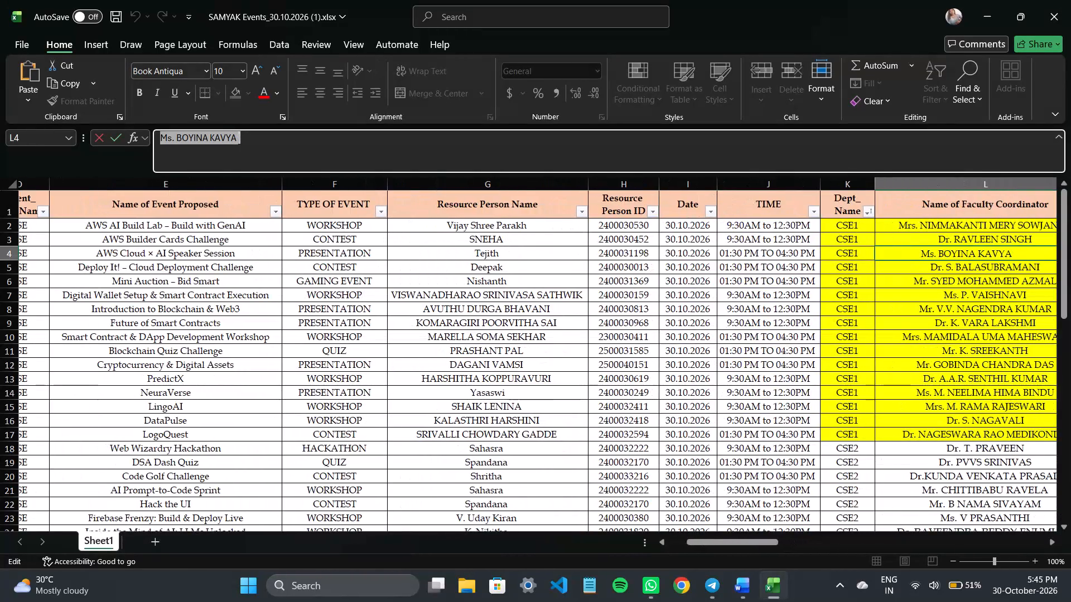
{"action": "scroll", "coordinate": [653, 290], "scroll_direction": "right", "scroll_amount": 1}
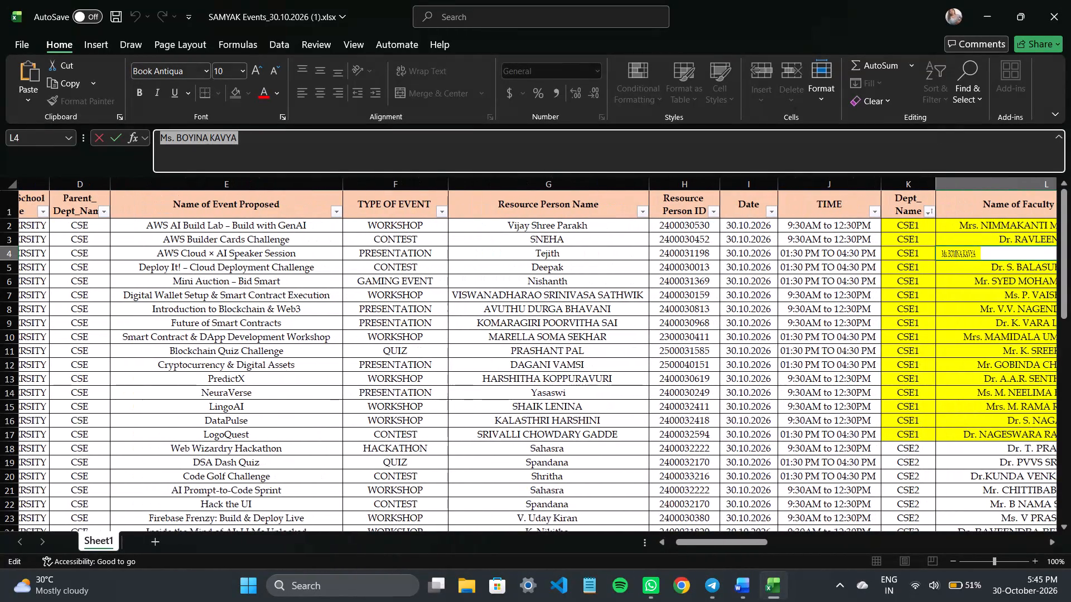
Copy the Assistant Professor designation from the event's spreadsheet row and return to the Word report.
{"action": "scroll", "coordinate": [653, 290], "scroll_direction": "left", "scroll_amount": 5}
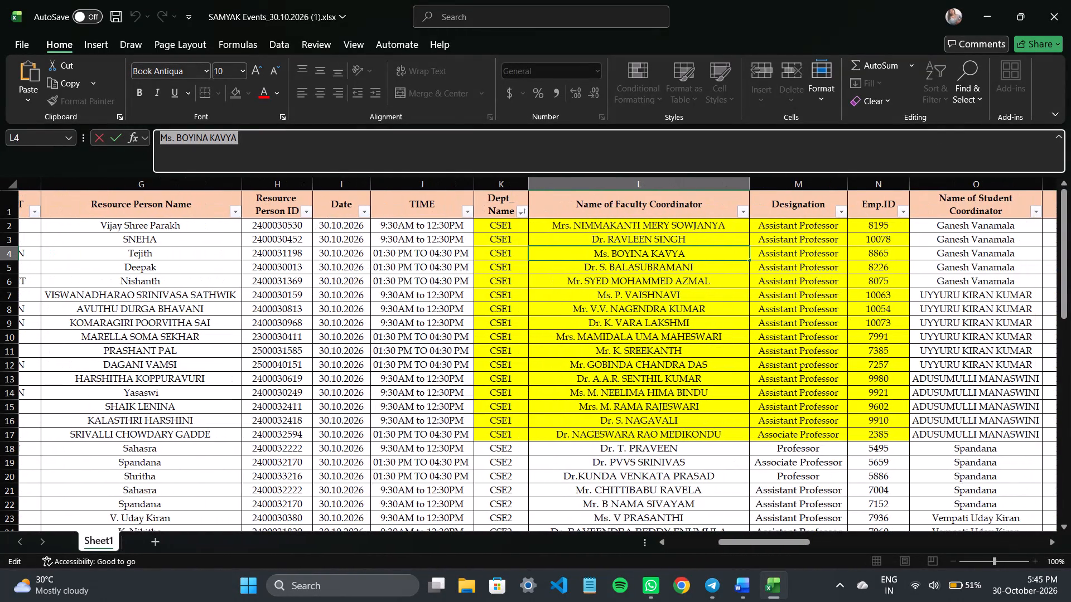
{"action": "scroll", "coordinate": [653, 290], "scroll_direction": "left", "scroll_amount": 1}
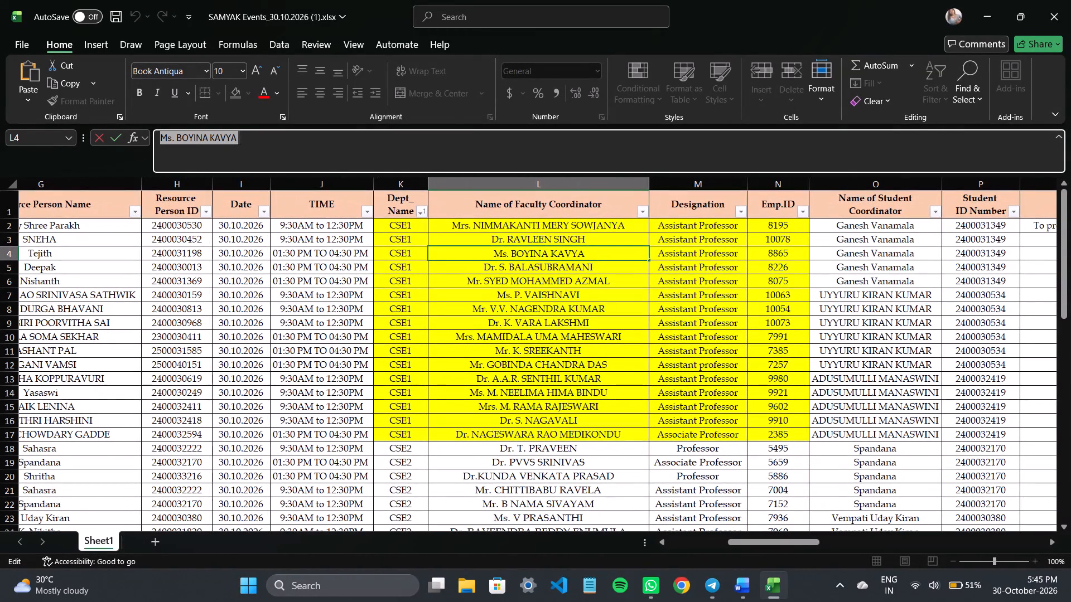
{"action": "left_click", "coordinate": [693, 255]}
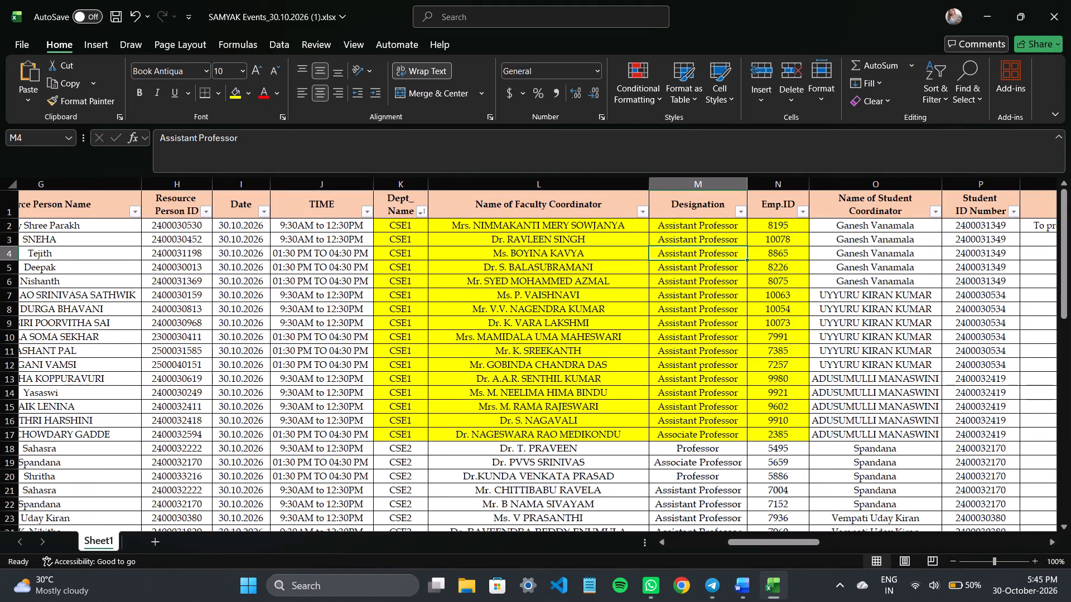
{"action": "left_click", "coordinate": [423, 136]}
{"action": "key", "text": "ctrl+a"}
{"action": "key", "text": "ctrl+c"}
{"action": "key", "text": "alt+Tab"}
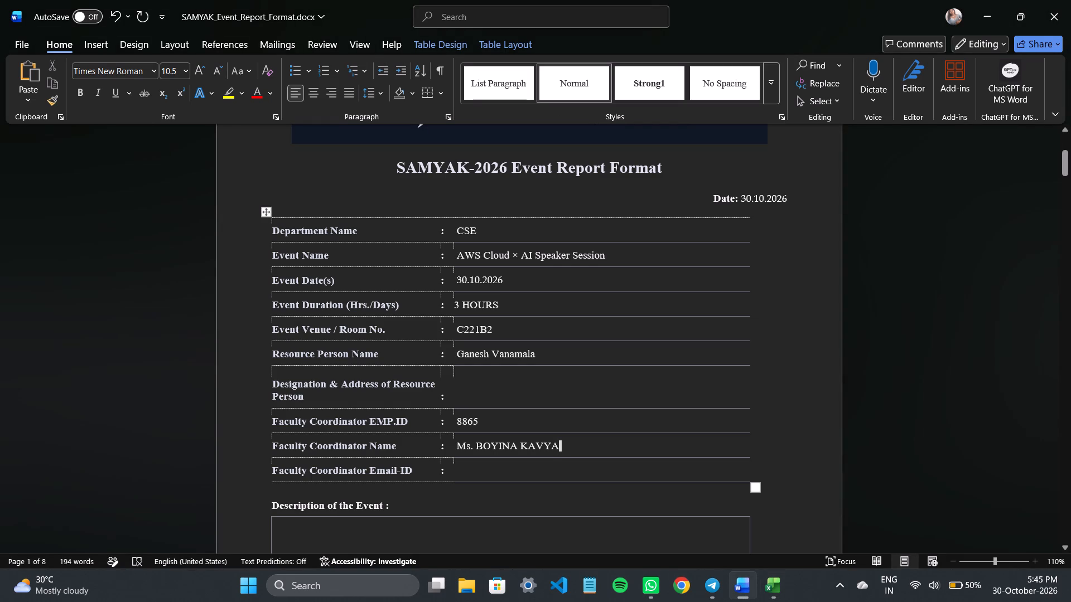
{"action": "scroll", "coordinate": [475, 397], "scroll_direction": "down", "scroll_amount": 1}
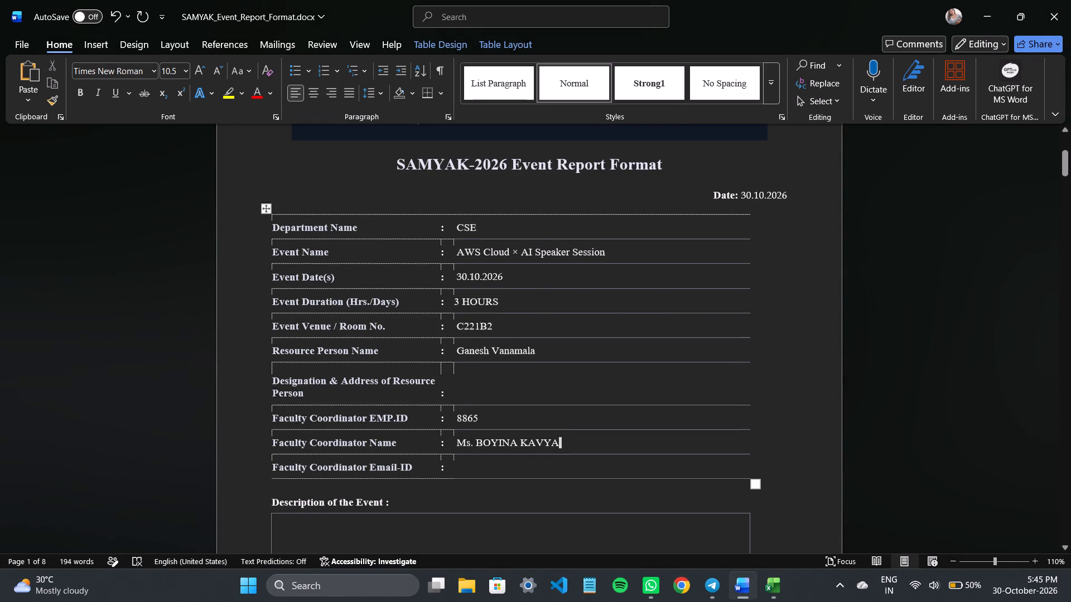
Check the event's row in the SAMYAK Events spreadsheet for the coordinator details still missing from the Word report.
{"action": "scroll", "coordinate": [475, 397], "scroll_direction": "down", "scroll_amount": 1}
{"action": "key", "text": "alt+Tab"}
{"action": "scroll", "coordinate": [745, 345], "scroll_direction": "left", "scroll_amount": 1}
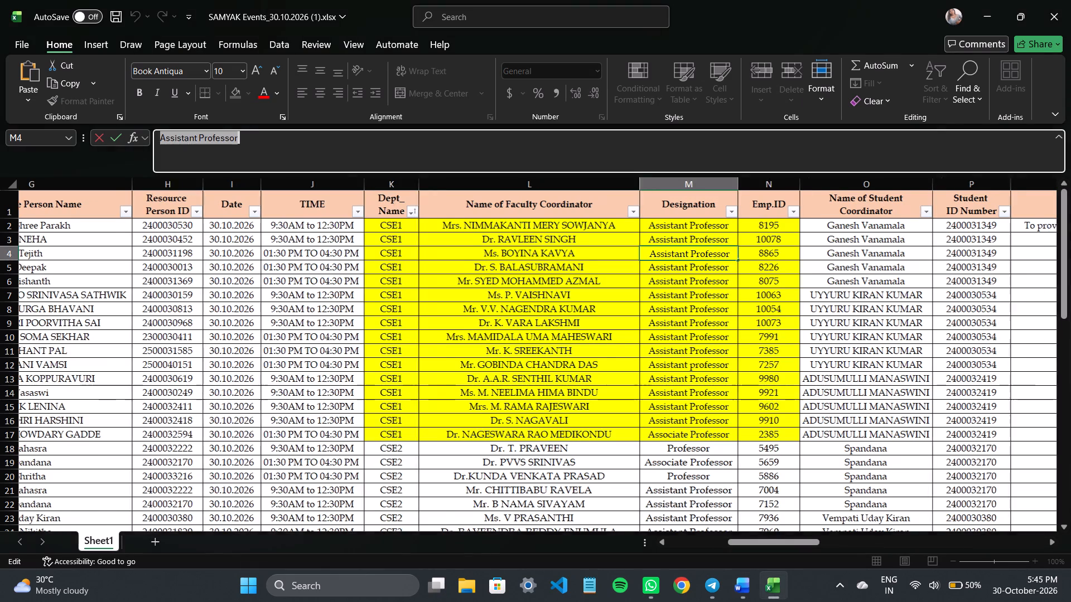
{"action": "scroll", "coordinate": [745, 345], "scroll_direction": "left", "scroll_amount": 1}
{"action": "left_click", "coordinate": [688, 590]}
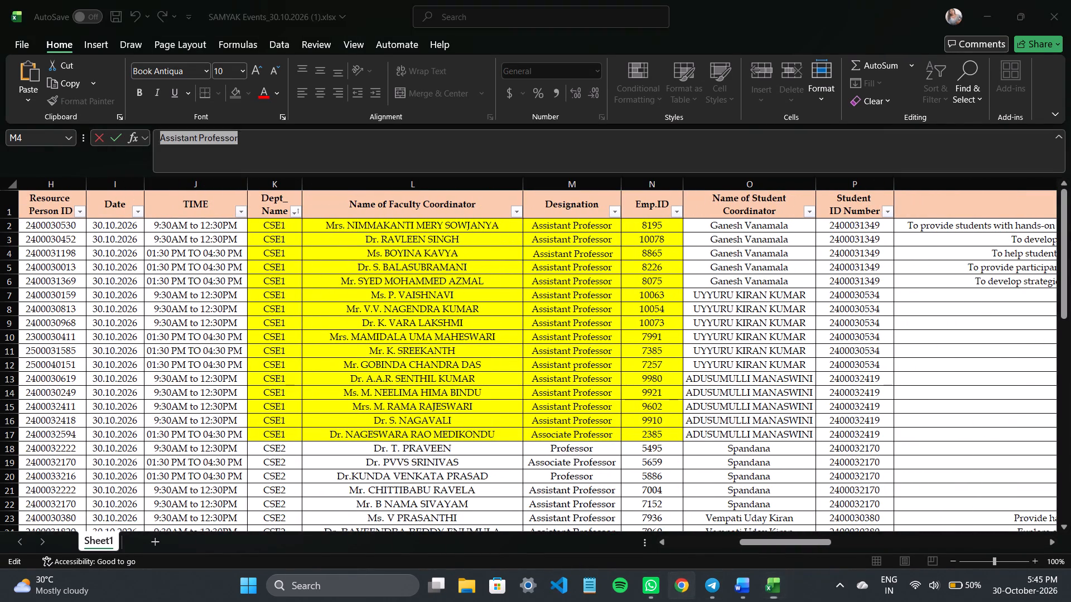
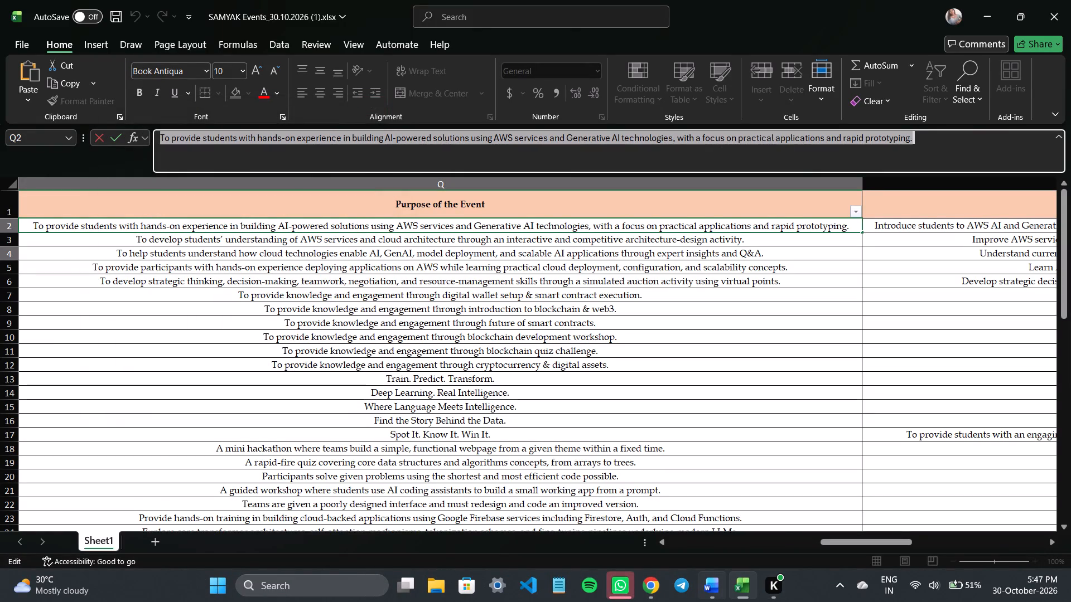
In the Word report, paste the copied hands-on workshop text on AWS services and Generative AI into the Description of the Event box.
{"action": "left_click", "coordinate": [717, 497]}
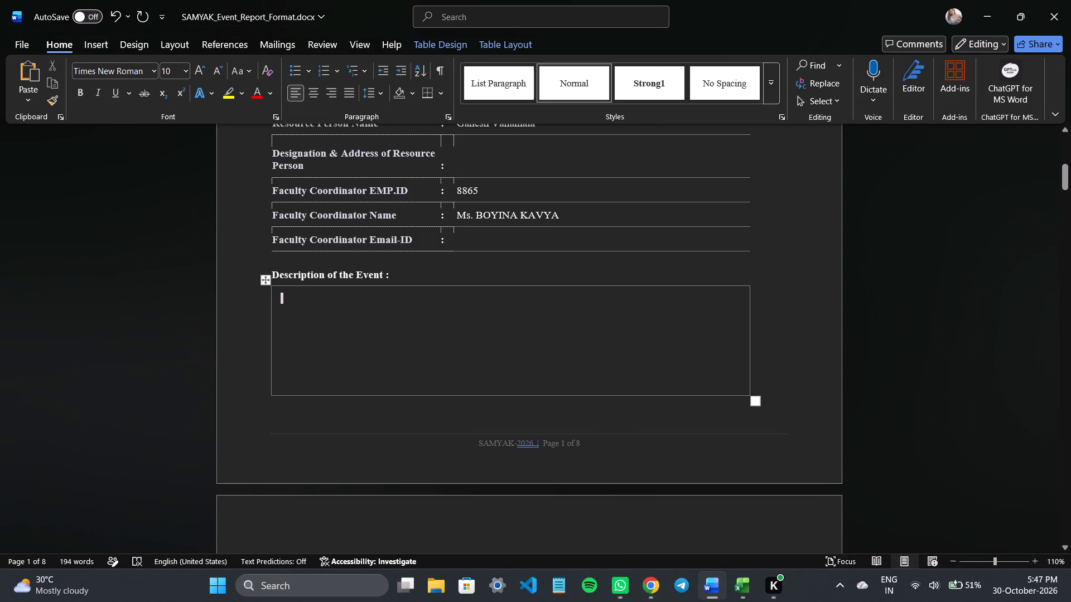
{"action": "key", "text": "ctrl+v"}
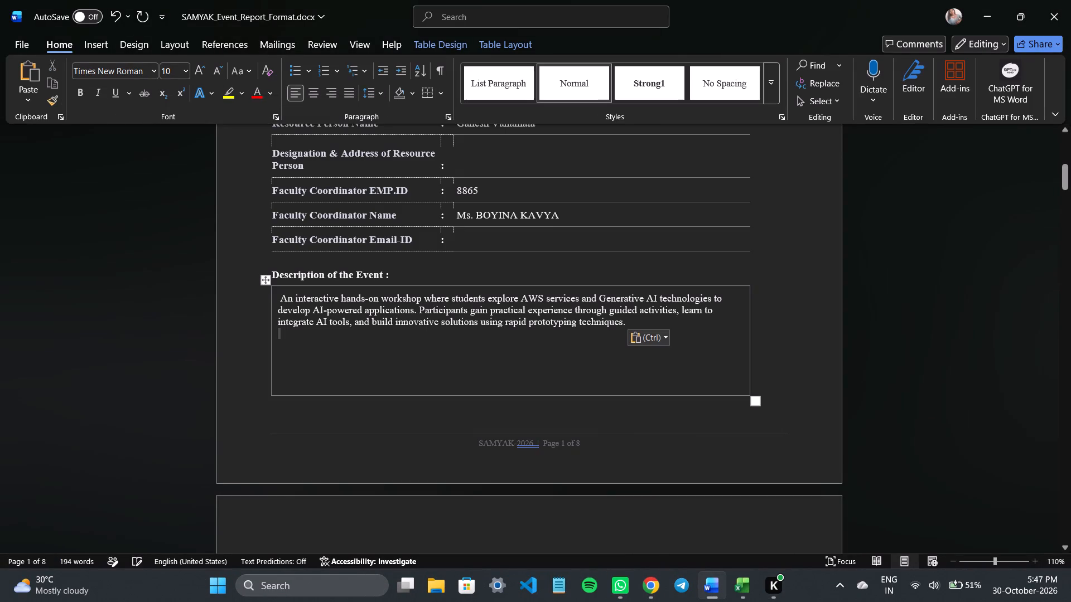
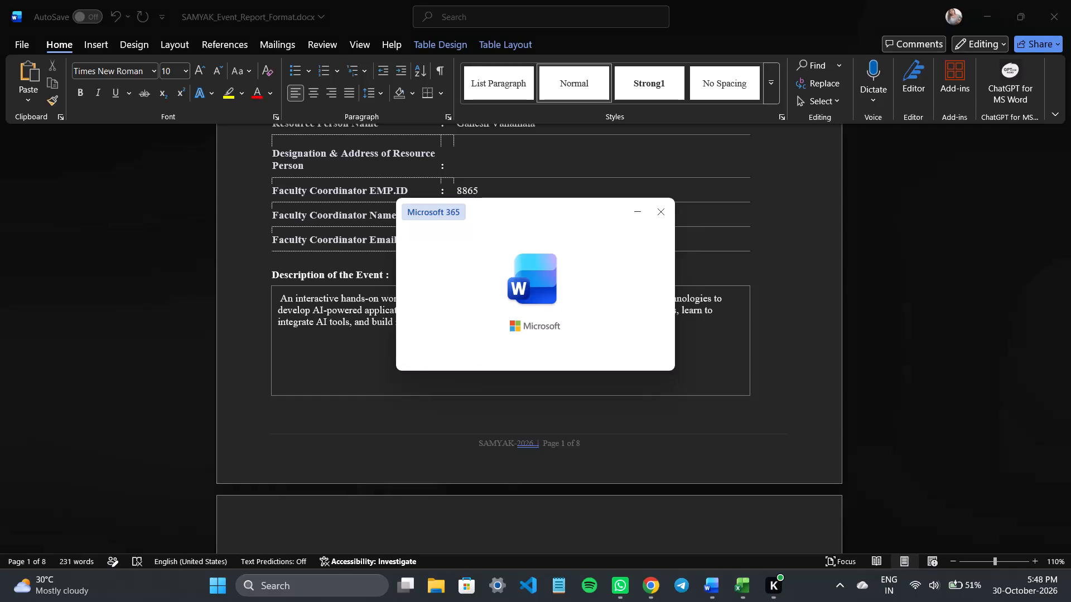
Enable editing in the Automated Driven Cyber Security event report and examine its event details and aims against the SAMYAK report's fields.
{"action": "scroll", "coordinate": [552, 333], "scroll_direction": "down", "scroll_amount": 1}
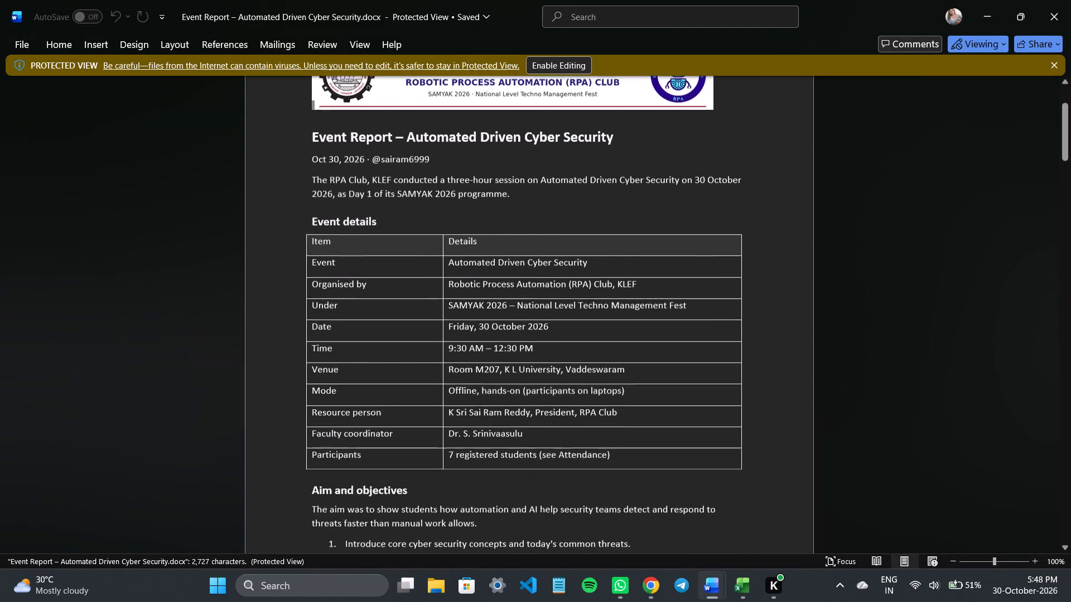
{"action": "scroll", "coordinate": [552, 333], "scroll_direction": "down", "scroll_amount": 1}
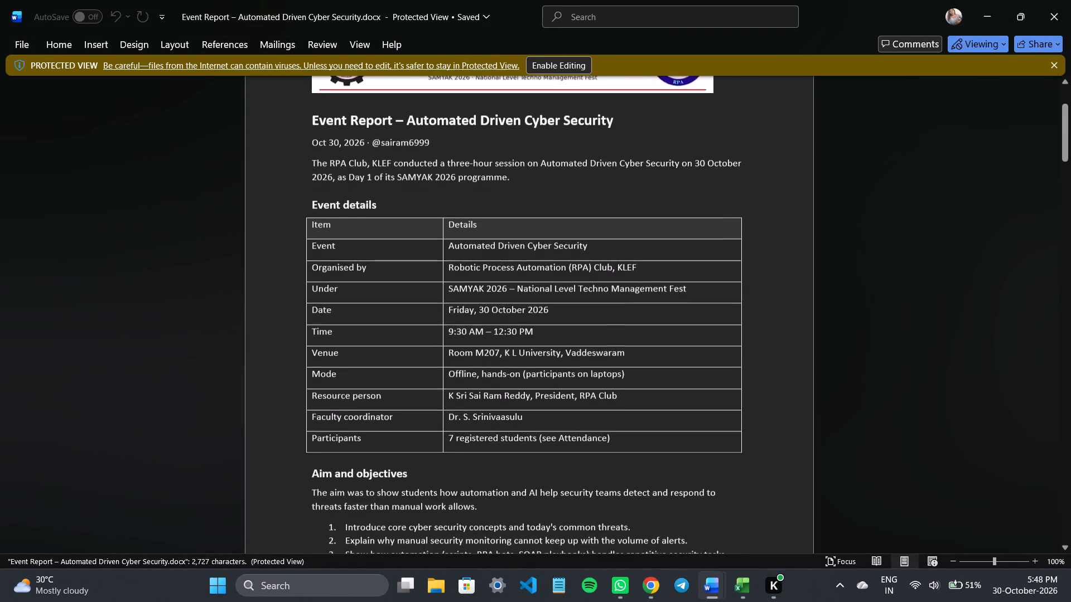
{"action": "scroll", "coordinate": [552, 333], "scroll_direction": "down", "scroll_amount": 1}
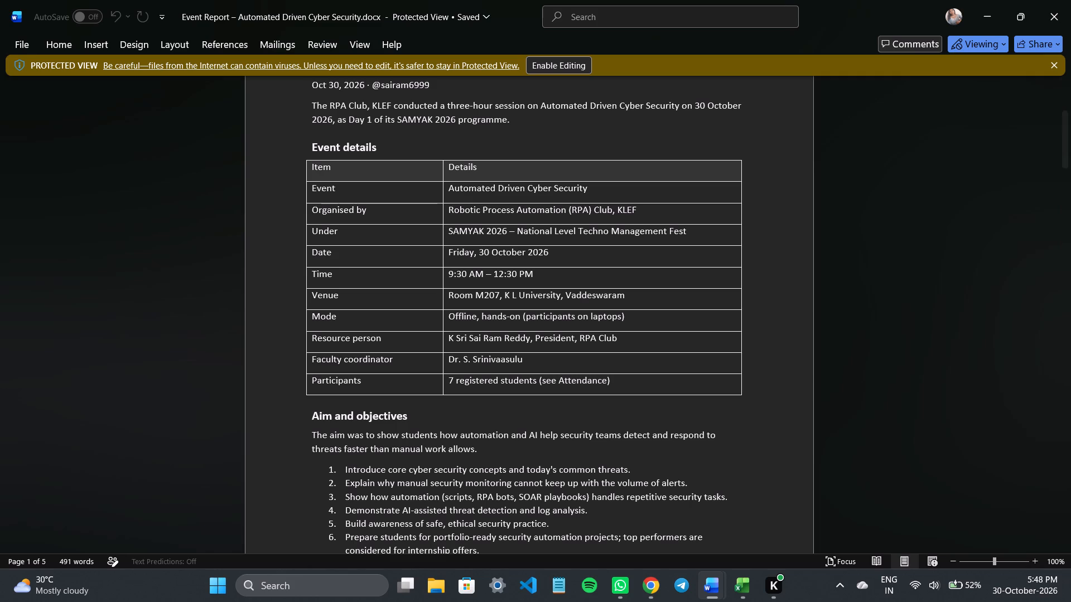
{"action": "left_click", "coordinate": [553, 64]}
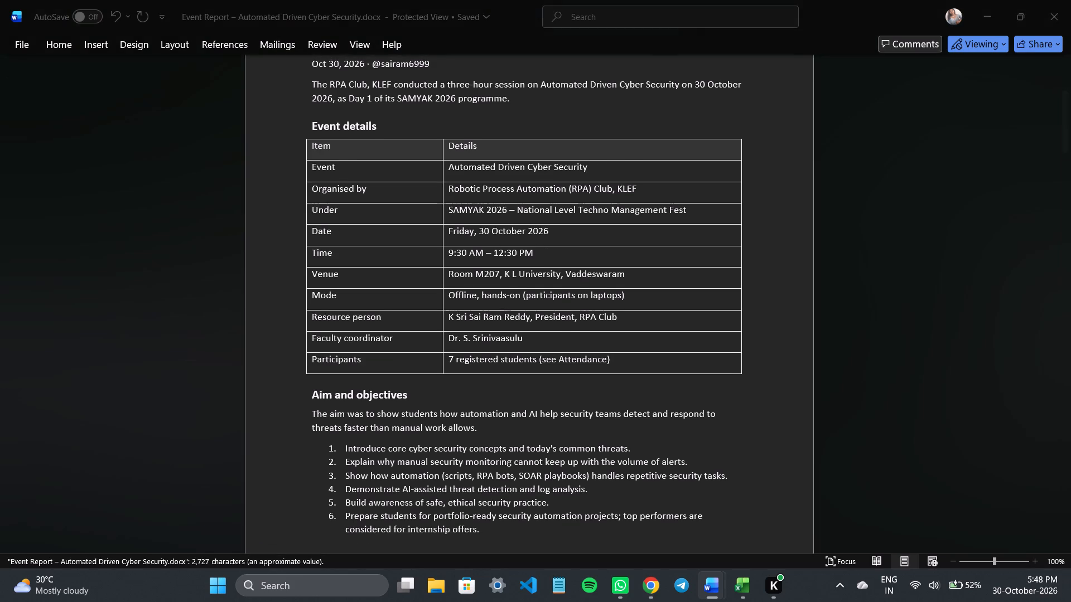
{"action": "scroll", "coordinate": [626, 367], "scroll_direction": "down", "scroll_amount": 1}
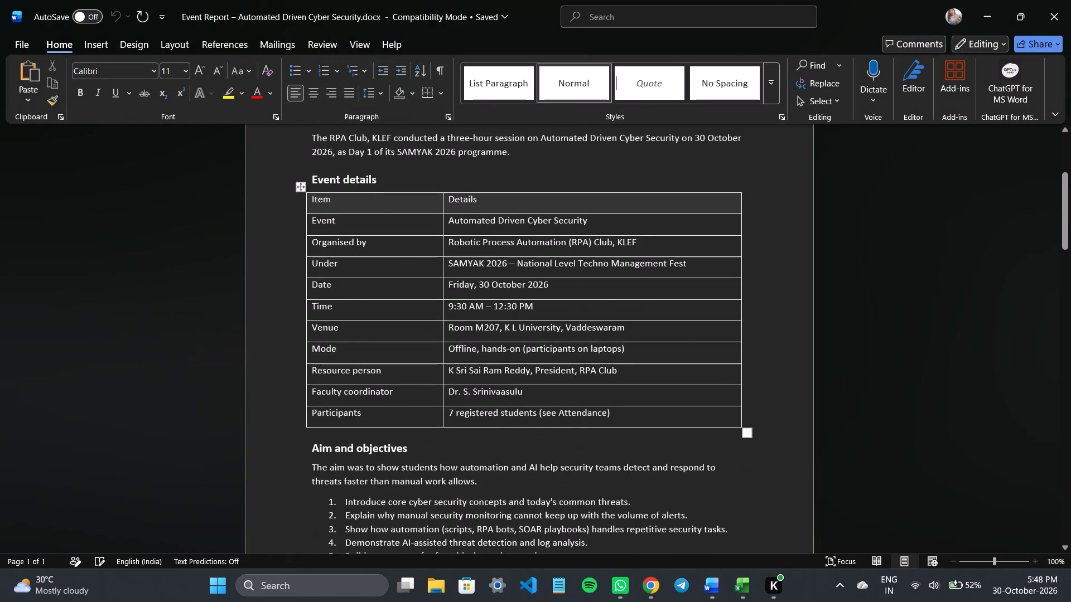
{"action": "scroll", "coordinate": [626, 367], "scroll_direction": "up", "scroll_amount": 1, "text": "ctrl"}
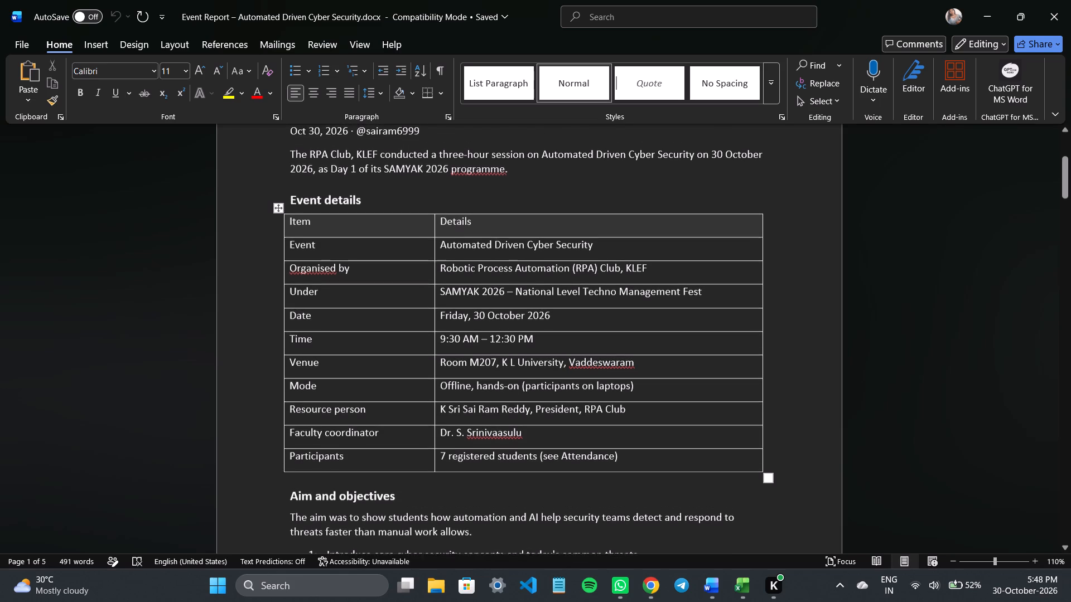
{"action": "scroll", "coordinate": [440, 305], "scroll_direction": "up", "scroll_amount": 1}
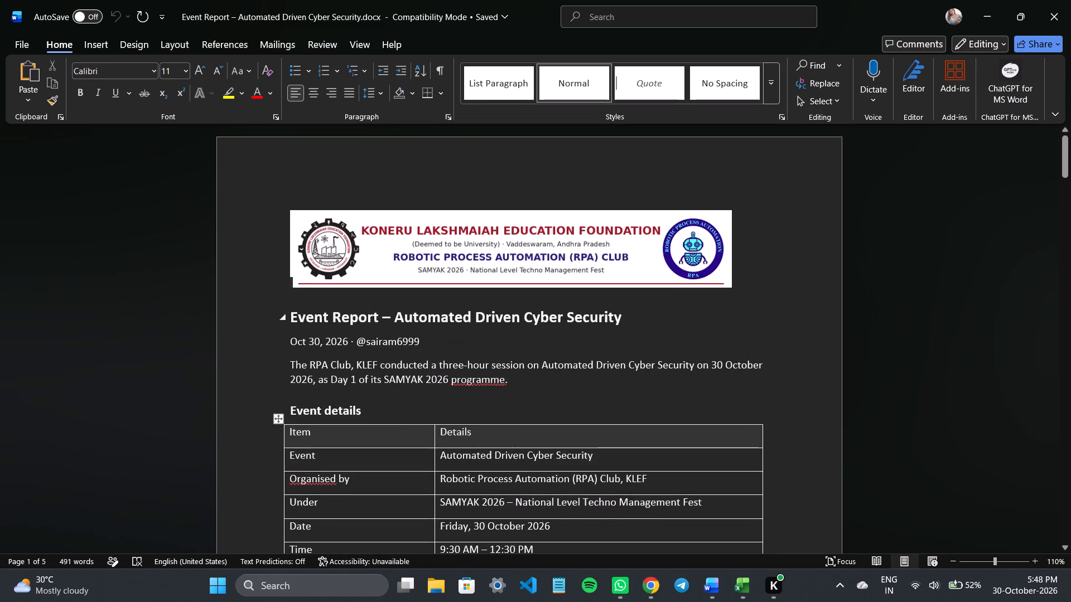
{"action": "scroll", "coordinate": [440, 305], "scroll_direction": "up", "scroll_amount": 1}
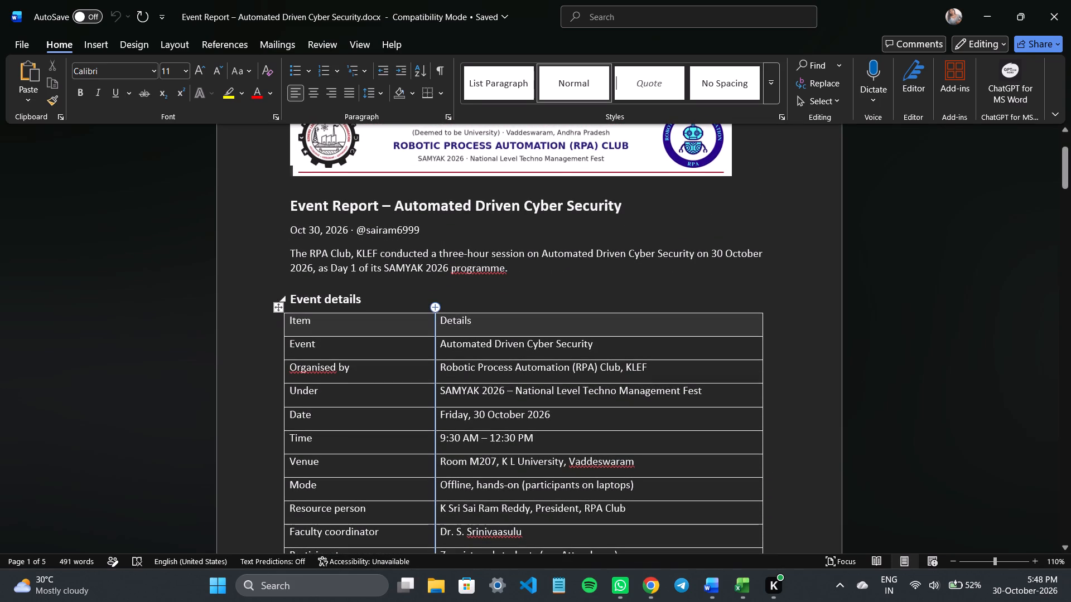
{"action": "scroll", "coordinate": [440, 305], "scroll_direction": "down", "scroll_amount": 1}
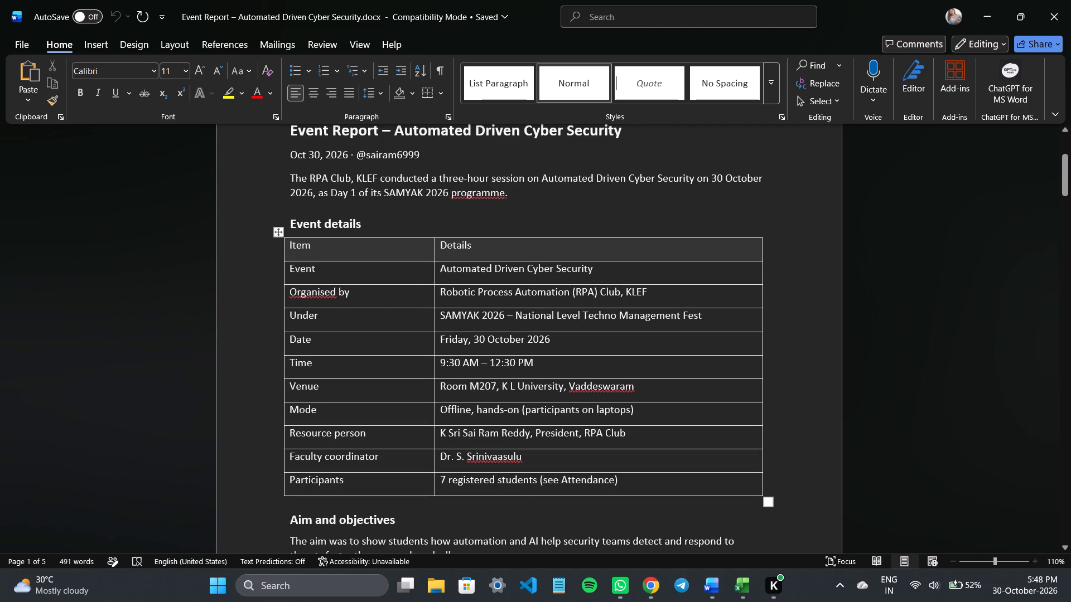
{"action": "key", "text": "alt+Tab"}
{"action": "scroll", "coordinate": [564, 319], "scroll_direction": "up", "scroll_amount": 1}
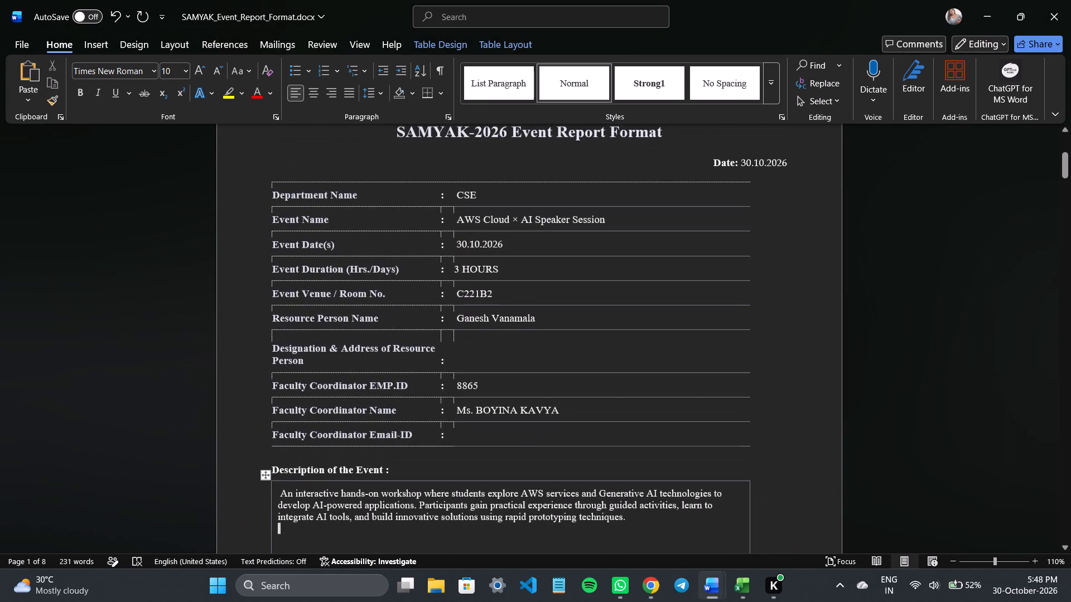
Extend the SAMYAK report's Event Venue / Room No. with ",K L University, Vaddeswaram", copying the university and place from the Cyber Security report.
{"action": "key", "text": "alt+Tab"}
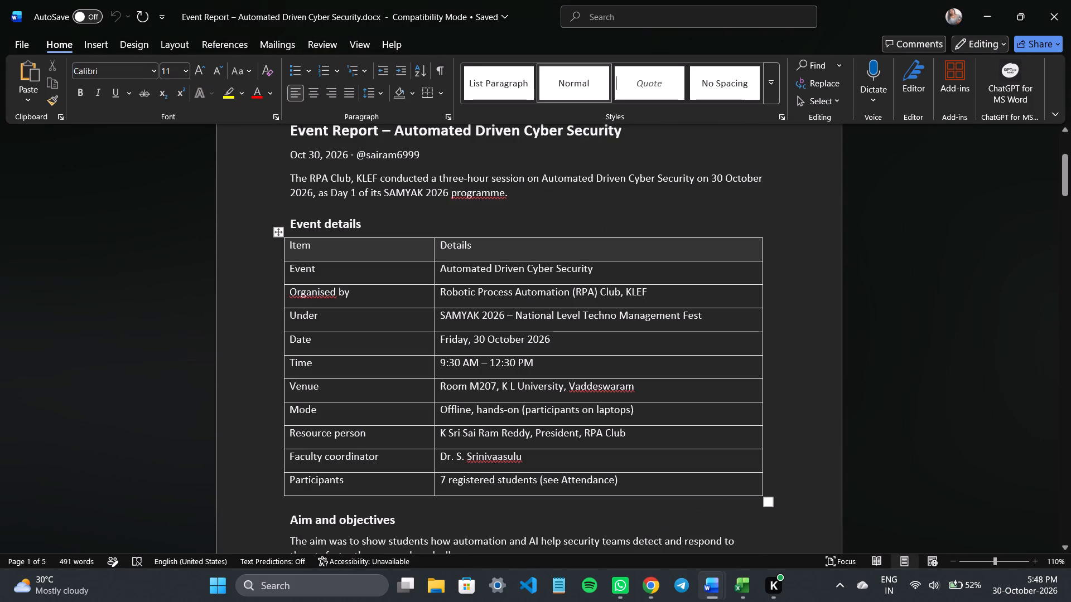
{"action": "left_click_drag", "start_coordinate": [501, 390], "coordinate": [602, 392]}
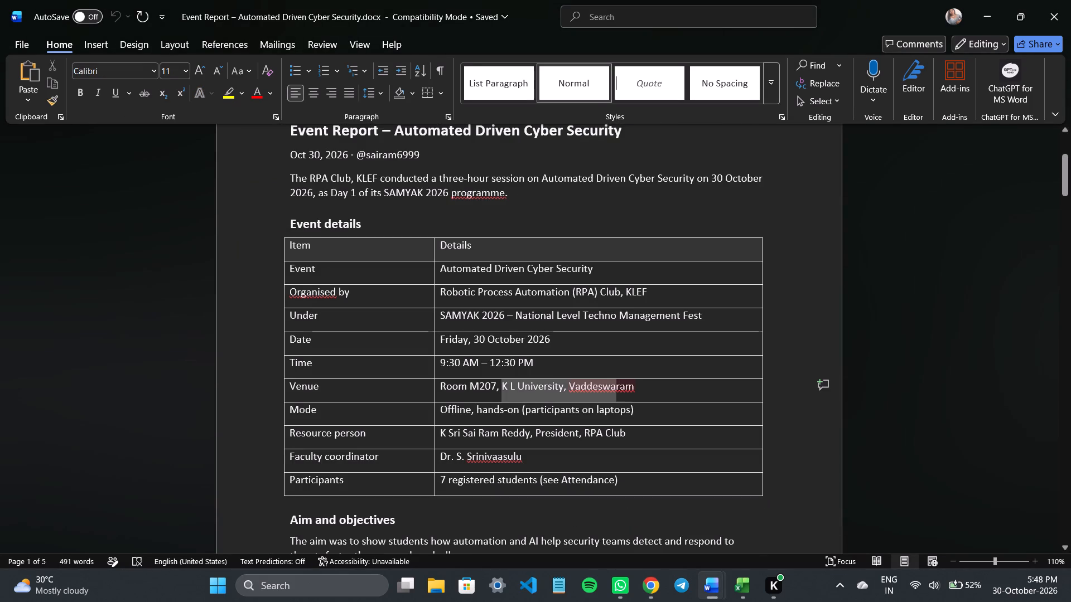
{"action": "left_click_drag", "start_coordinate": [602, 392], "coordinate": [630, 391]}
{"action": "key", "text": "ctrl+c"}
{"action": "key", "text": "alt+Tab"}
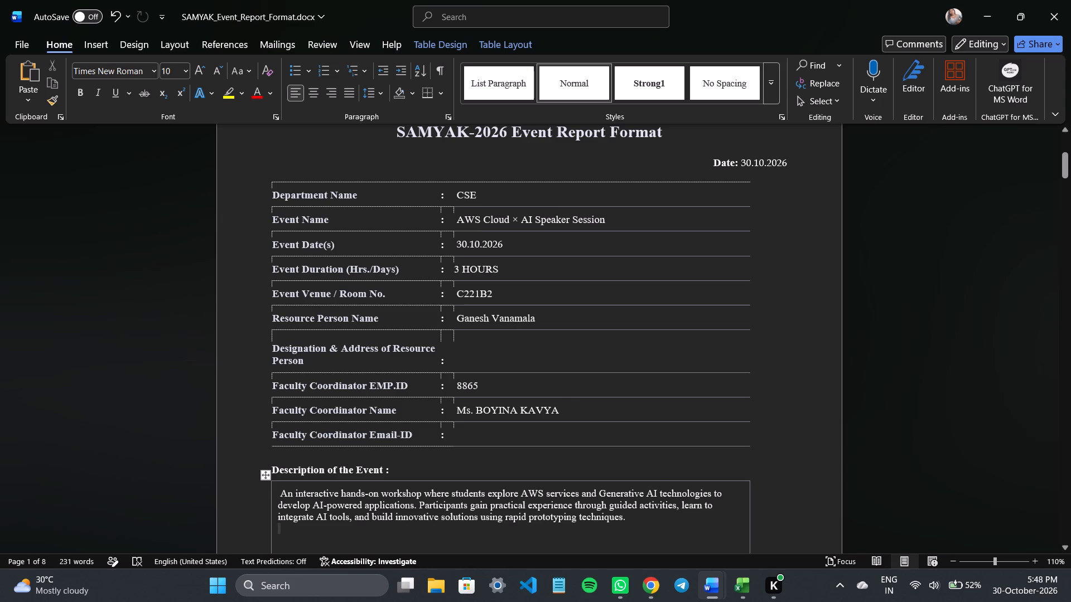
{"action": "left_click", "coordinate": [530, 300]}
{"action": "key", "text": "ctrl+v"}
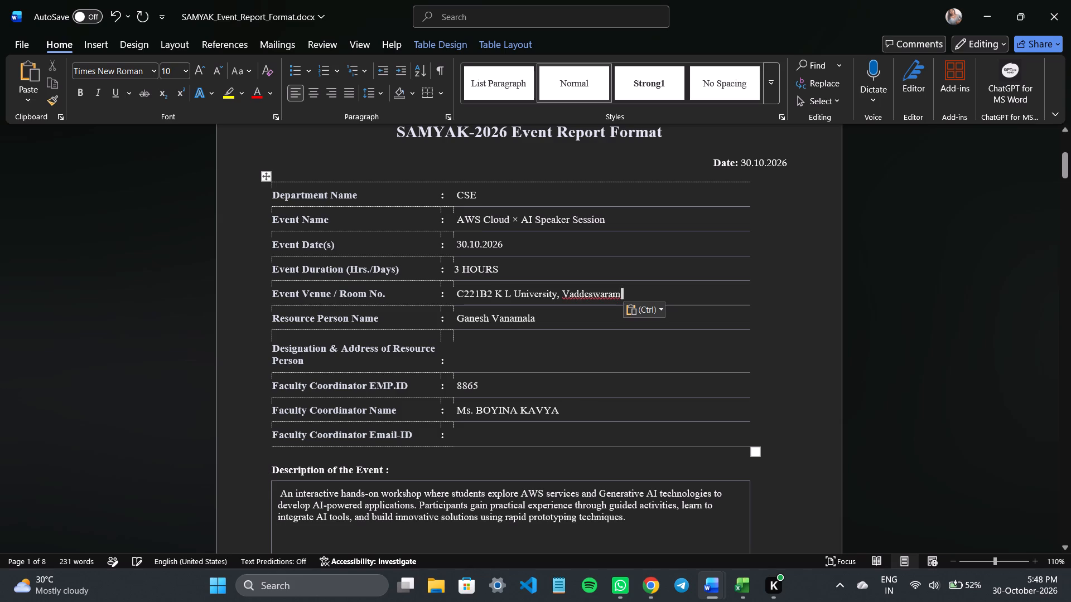
{"action": "left_click", "coordinate": [495, 293]}
{"action": "key", "text": "BackSpace"}
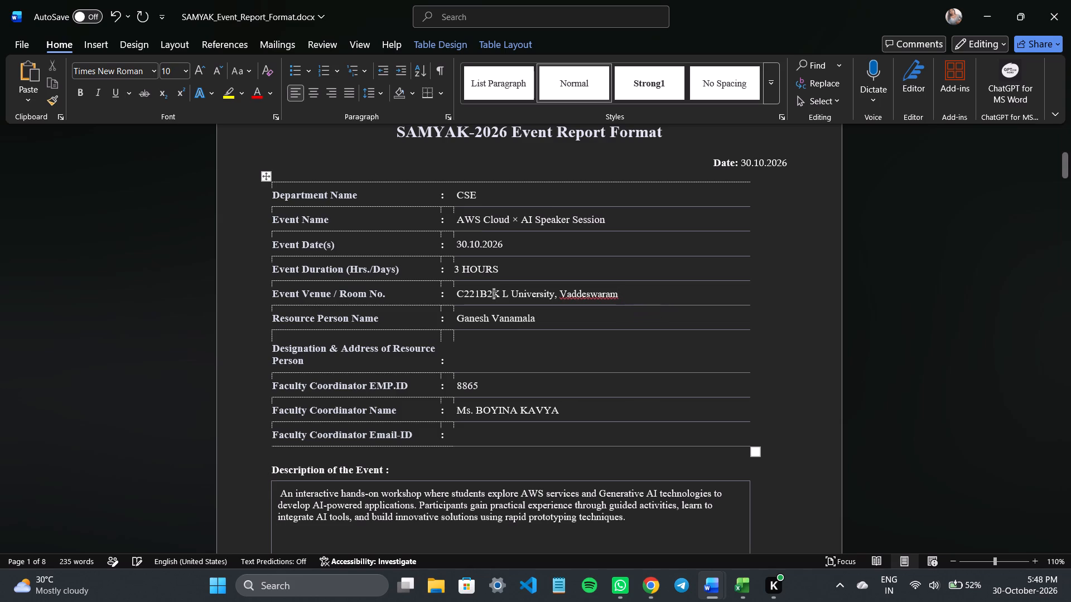
{"action": "key", "text": "comma"}
Copy the resource person's name from the Resource Person Name row into the Designation & Address of Resource Person field.
{"action": "key", "text": "alt+Tab"}
{"action": "left_click", "coordinate": [517, 396]}
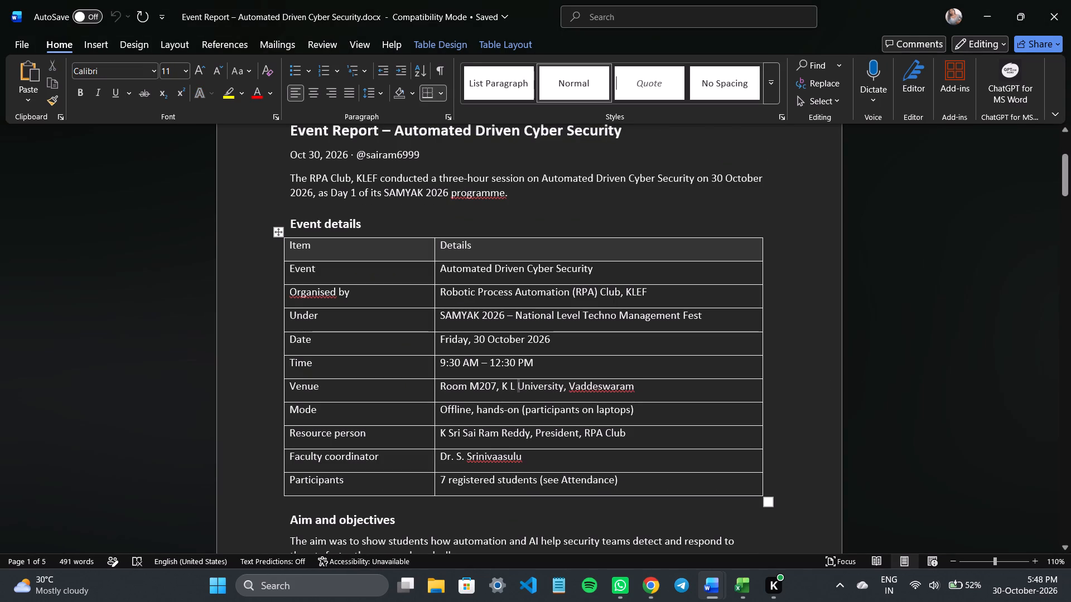
{"action": "left_click_drag", "start_coordinate": [536, 432], "coordinate": [628, 436]}
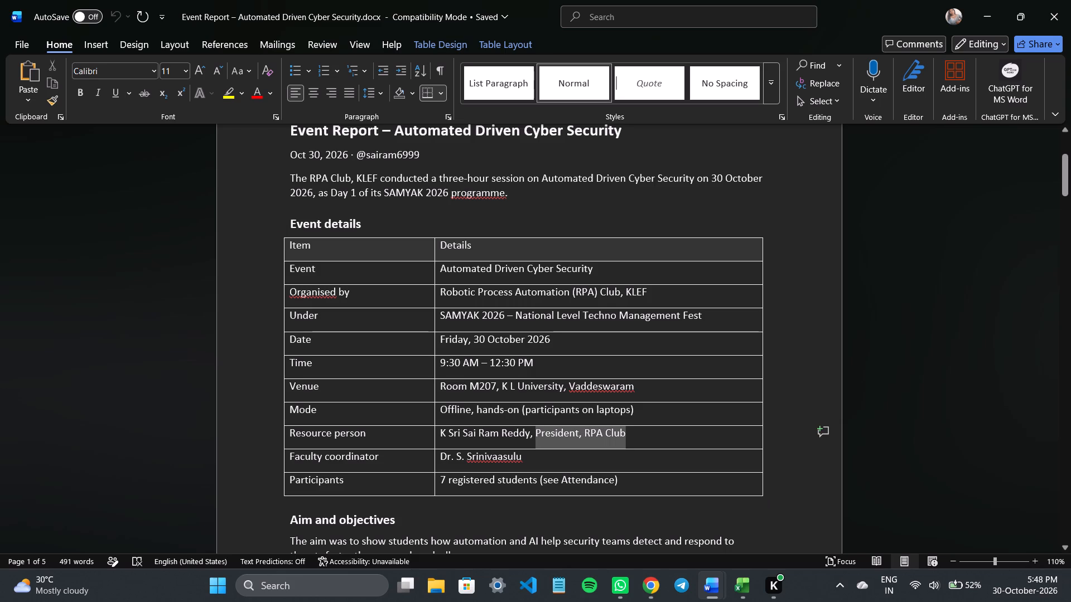
{"action": "left_click_drag", "start_coordinate": [628, 436], "coordinate": [519, 361]}
{"action": "key", "text": "ctrl+c"}
{"action": "key", "text": "alt+Tab"}
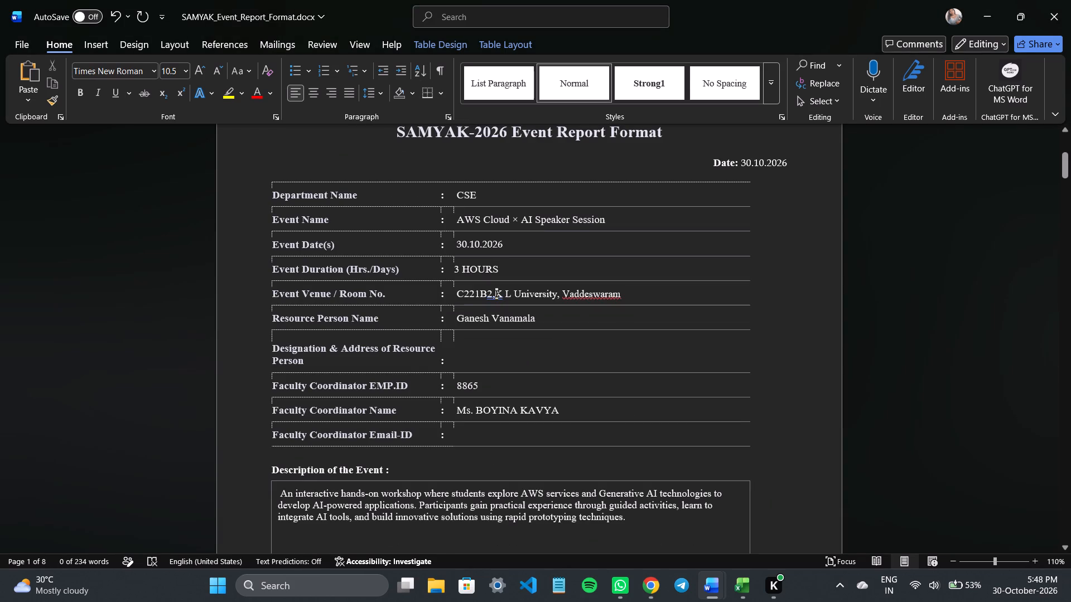
{"action": "left_click_drag", "start_coordinate": [519, 361], "coordinate": [531, 341]}
{"action": "left_click", "coordinate": [537, 315]}
{"action": "key", "text": "ctrl+a"}
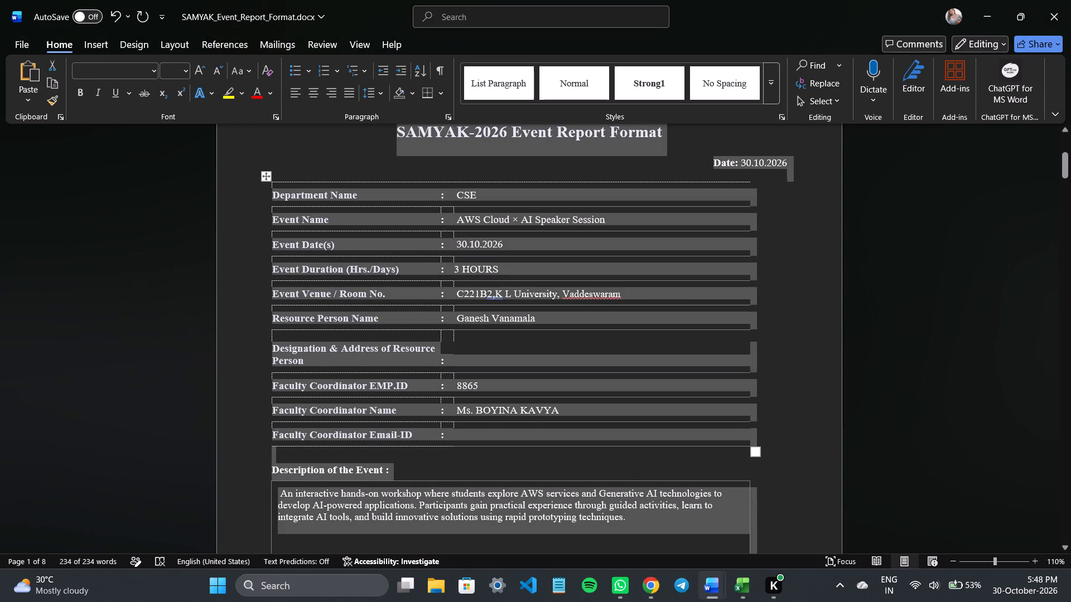
{"action": "left_click", "coordinate": [537, 315]}
{"action": "left_click_drag", "start_coordinate": [537, 315], "coordinate": [456, 326]}
{"action": "key", "text": "ctrl+c"}
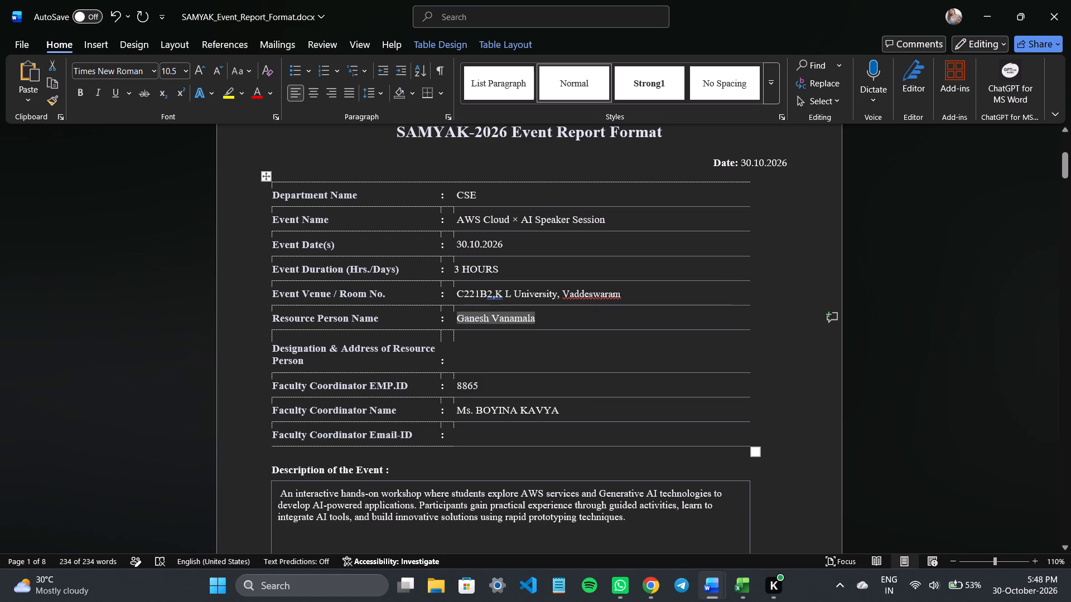
{"action": "left_click", "coordinate": [471, 352]}
{"action": "key", "text": "ctrl+v"}
Append ", President, RPA Club" to the Designation & Address of Resource Person field, copying the title from the Cyber Security report.
{"action": "key", "text": "alt+Tab"}
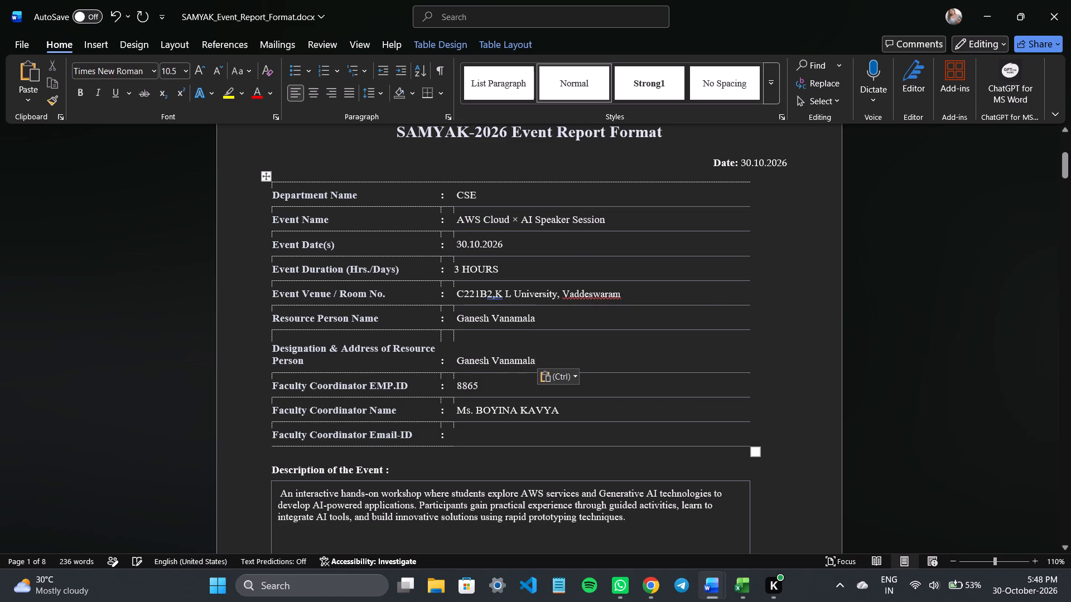
{"action": "left_click", "coordinate": [537, 437]}
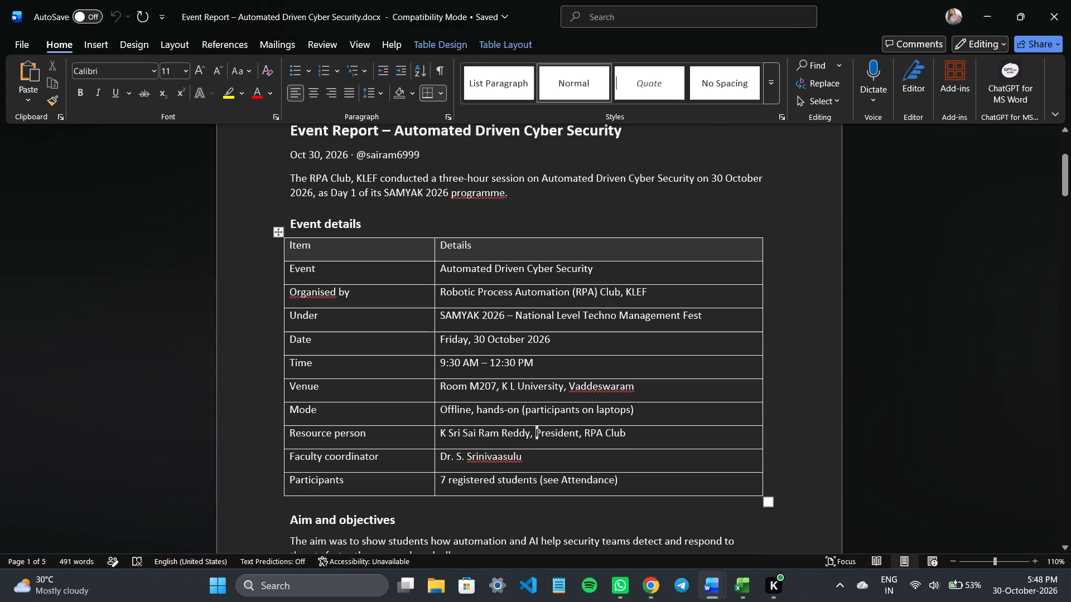
{"action": "left_click_drag", "start_coordinate": [535, 433], "coordinate": [632, 435]}
{"action": "key", "text": "ctrl+c"}
{"action": "key", "text": "alt+Tab"}
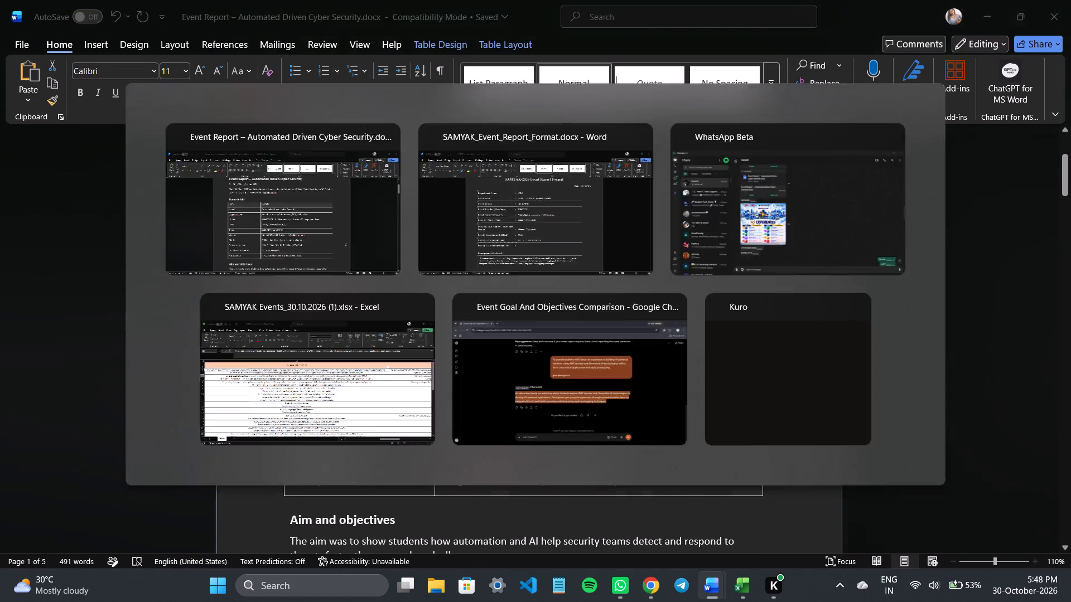
{"action": "key", "text": "comma"}
{"action": "key", "text": "ctrl+v"}
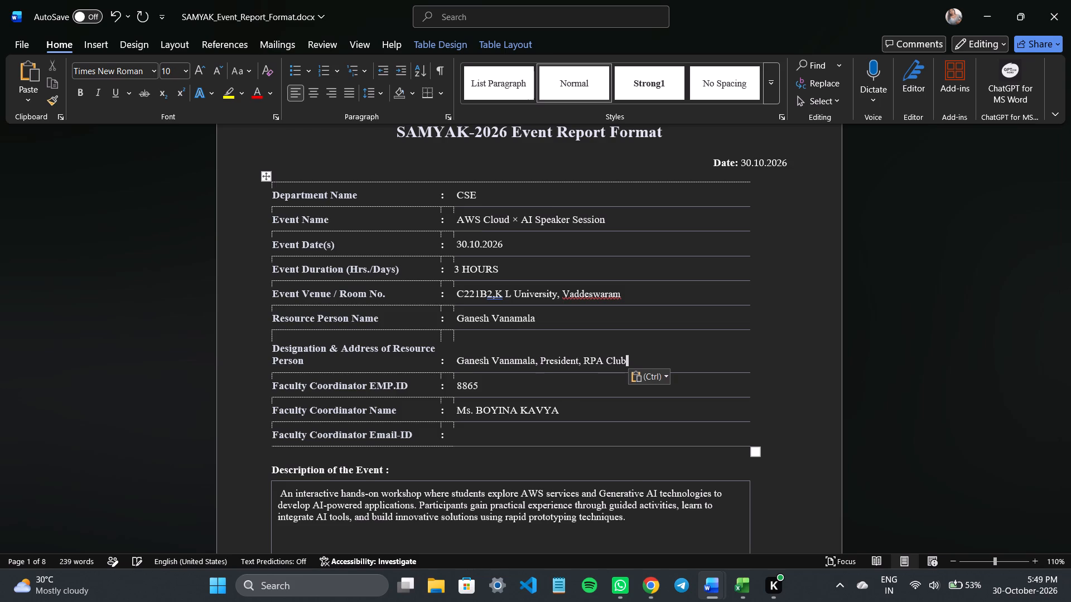
Copy the Participants label from the Cyber Security report and clear the Faculty Coordinator Email-ID label in the SAMYAK report.
{"action": "key", "text": "alt+Tab"}
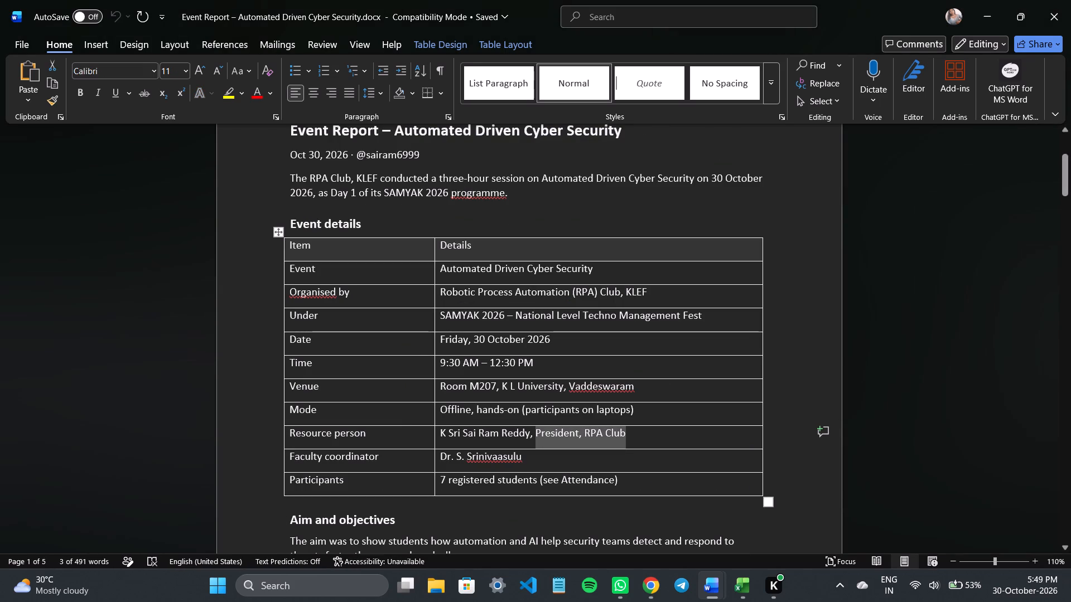
{"action": "left_click_drag", "start_coordinate": [353, 485], "coordinate": [287, 487]}
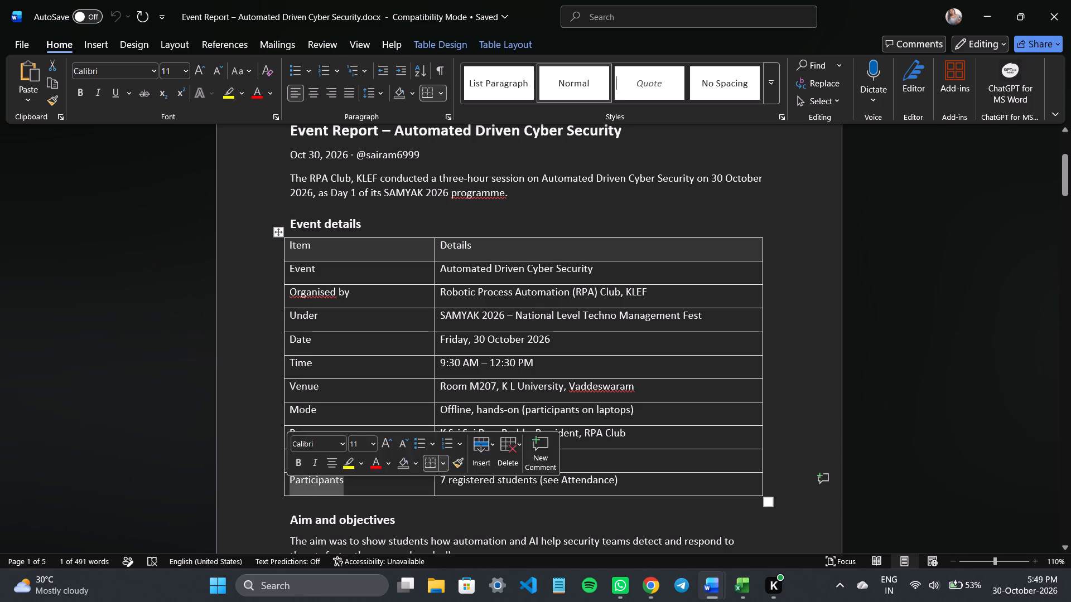
{"action": "key", "text": "ctrl+c"}
{"action": "key", "text": "alt+Tab"}
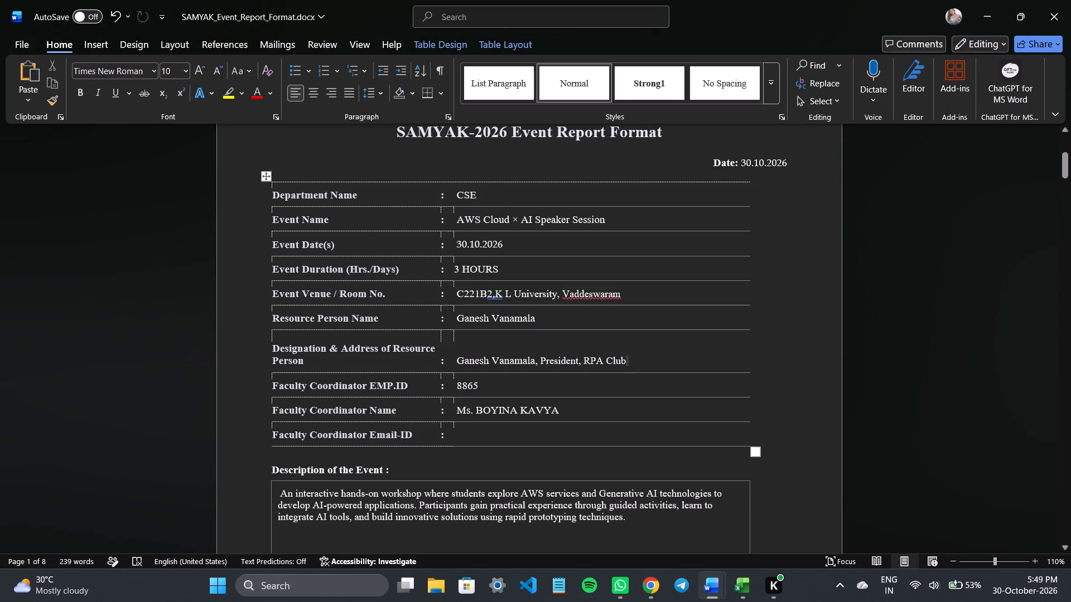
{"action": "left_click", "coordinate": [495, 432]}
{"action": "right_click", "coordinate": [495, 432]}
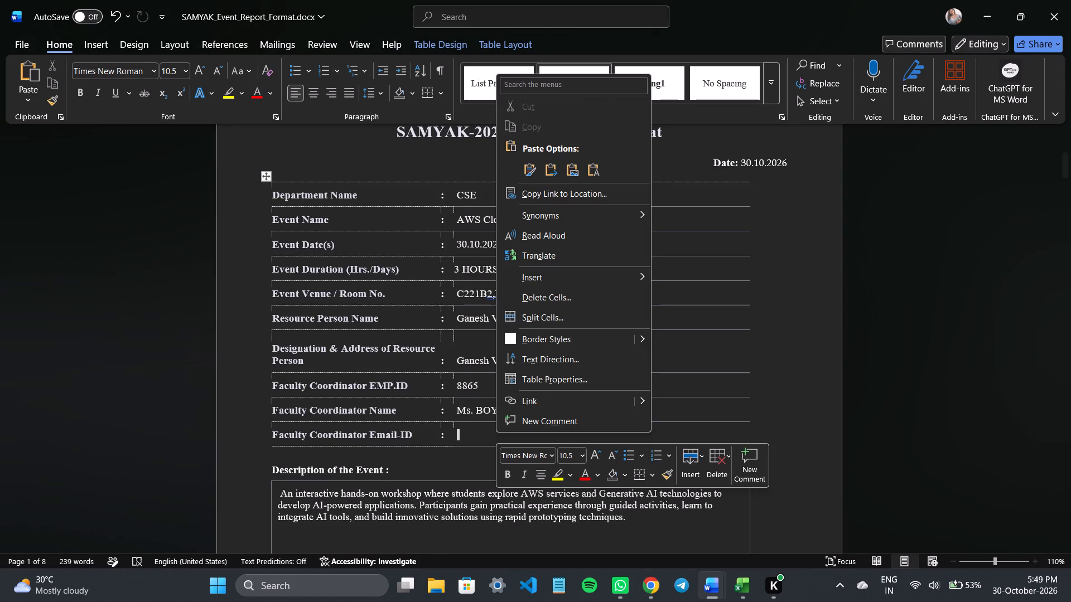
{"action": "left_click", "coordinate": [411, 429]}
{"action": "left_click", "coordinate": [411, 429]}
{"action": "key", "text": "BackSpace"}
{"action": "key", "text": "BackSpace"}
{"action": "key", "text": "BackSpace"}
{"action": "key", "text": "BackSpace"}
{"action": "key", "text": "BackSpace"}
{"action": "key", "text": "BackSpace"}
{"action": "key", "text": "BackSpace"}
{"action": "key", "text": "BackSpace"}
{"action": "key", "text": "BackSpace"}
{"action": "key", "text": "BackSpace"}
{"action": "key", "text": "BackSpace"}
{"action": "key", "text": "BackSpace"}
{"action": "key", "text": "BackSpace"}
{"action": "key", "text": "BackSpace"}
{"action": "key", "text": "BackSpace"}
{"action": "key", "text": "BackSpace"}
{"action": "key", "text": "BackSpace"}
{"action": "key", "text": "BackSpace"}
{"action": "key", "text": "BackSpace"}
{"action": "key", "text": "BackSpace"}
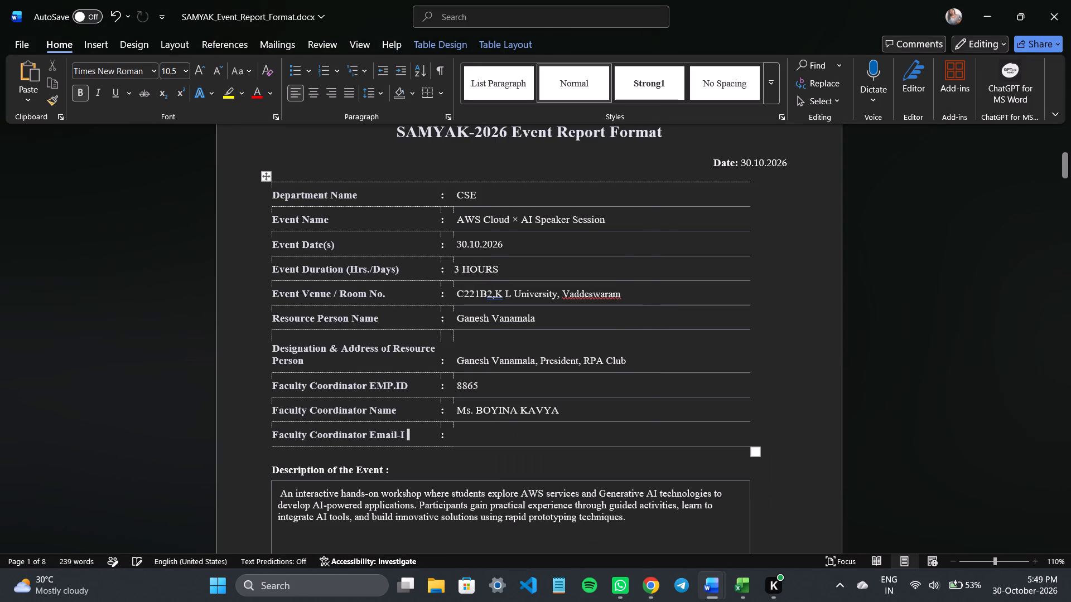
{"action": "key", "text": "BackSpace"}
{"action": "key", "text": "BackSpace"}
{"action": "key", "text": "BackSpace"}
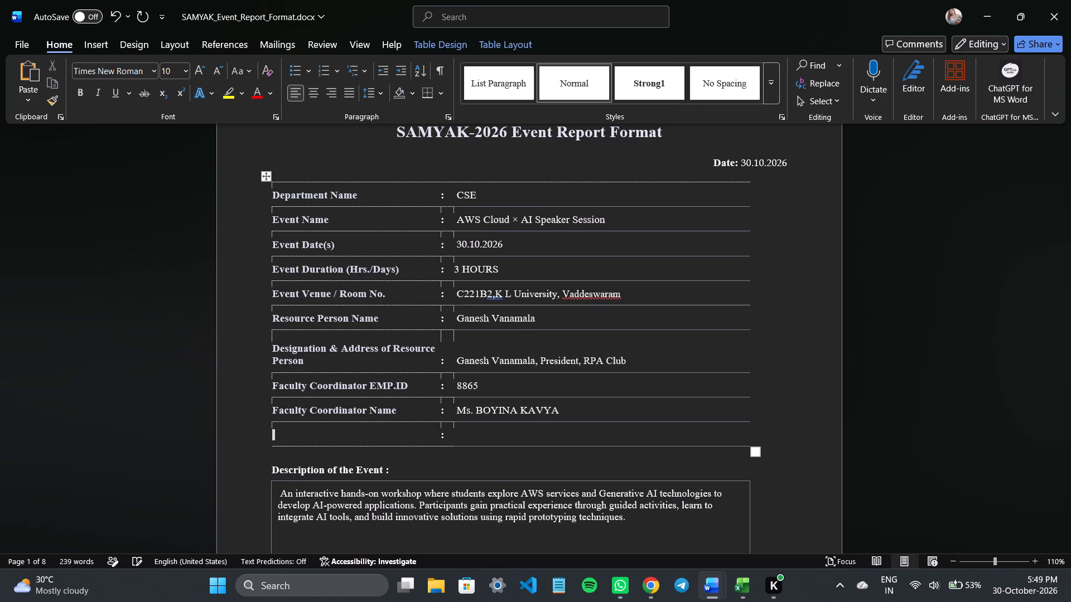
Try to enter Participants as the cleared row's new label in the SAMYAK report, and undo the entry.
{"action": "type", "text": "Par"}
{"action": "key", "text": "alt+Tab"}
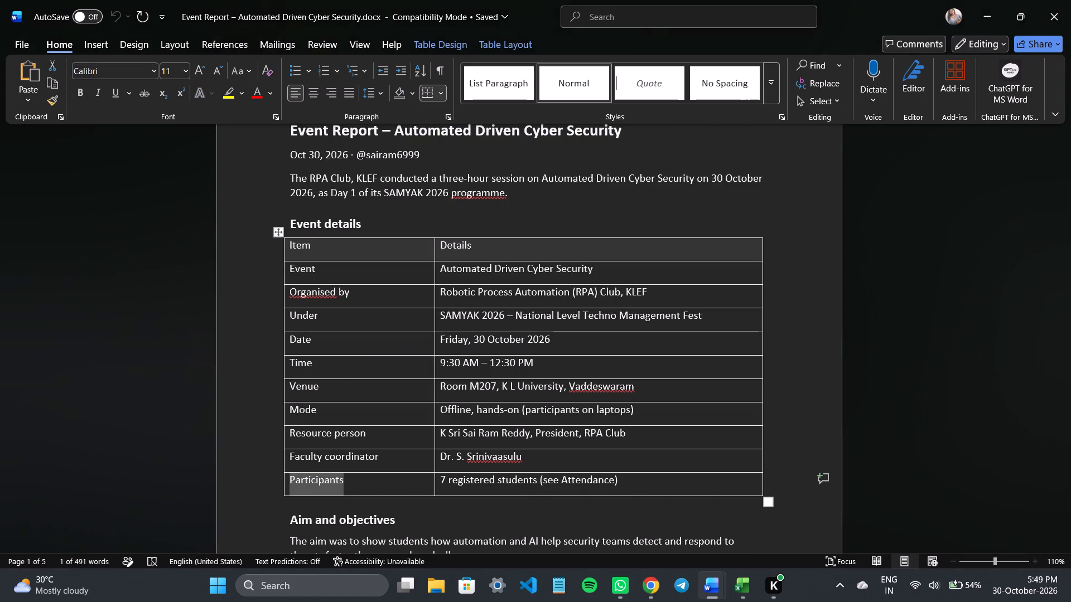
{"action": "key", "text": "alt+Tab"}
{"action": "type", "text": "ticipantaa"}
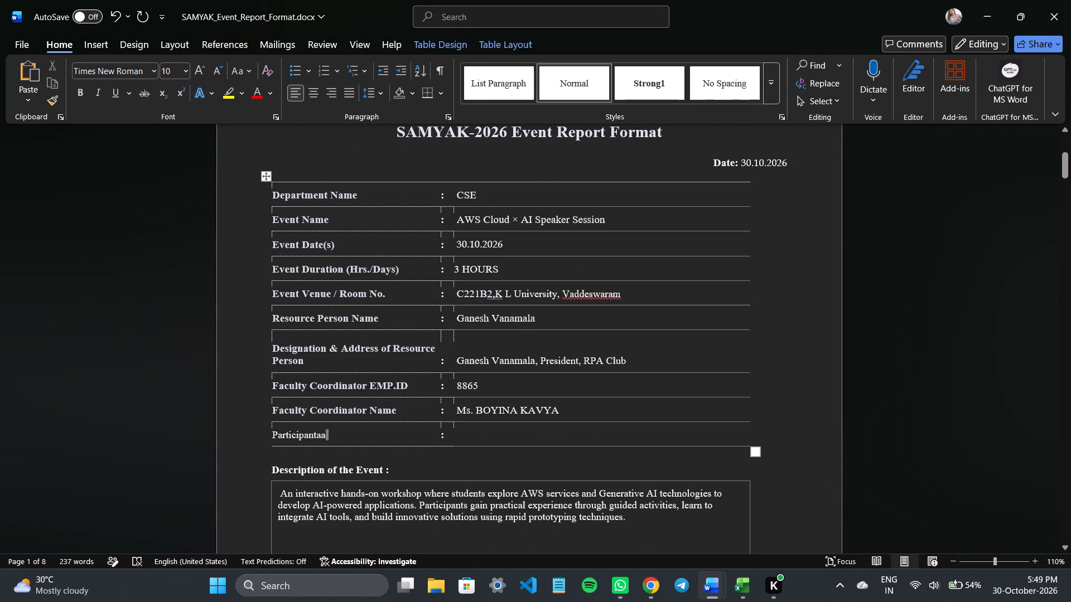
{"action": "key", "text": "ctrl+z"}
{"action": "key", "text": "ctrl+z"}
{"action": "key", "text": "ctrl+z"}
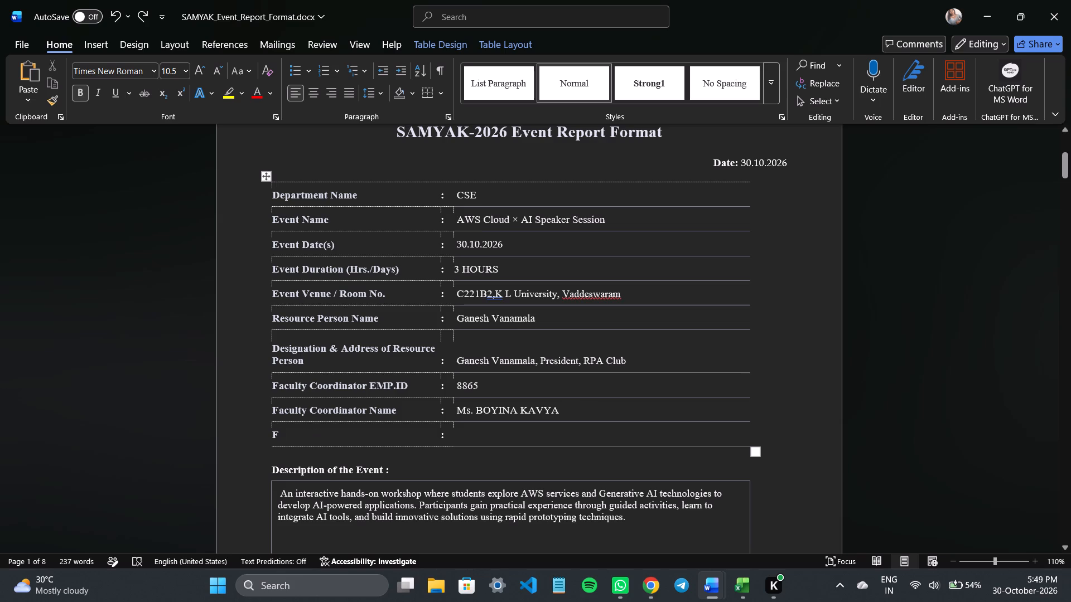
Enter Participants as the label of the last details row in the SAMYAK report, replacing the leftover F.
{"action": "type", "text": "Pa"}
{"action": "key", "text": "r"}
{"action": "key", "text": "alt+Tab"}
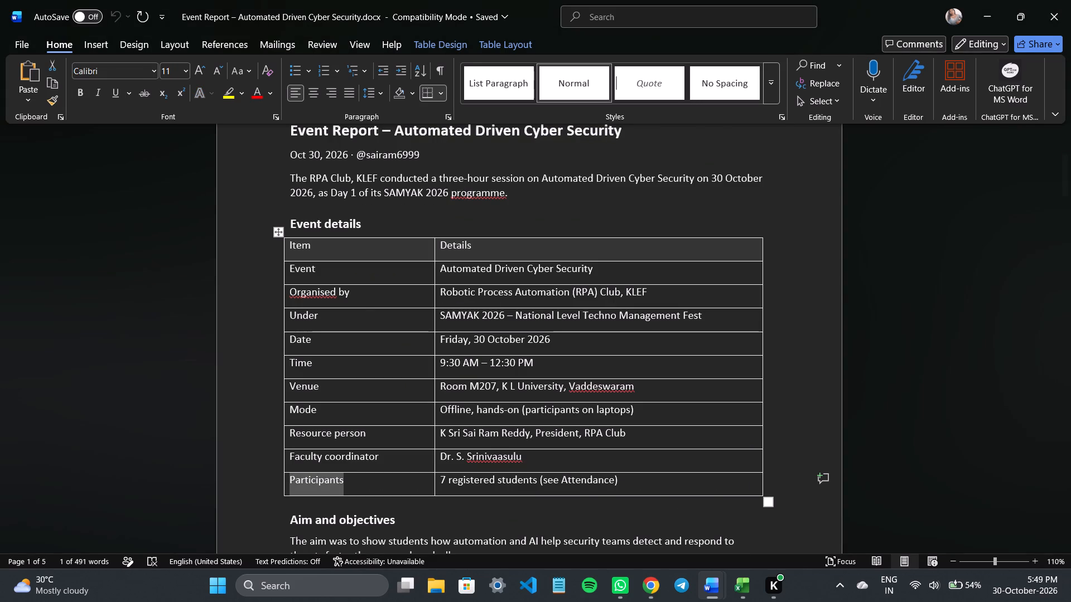
{"action": "key", "text": "alt+Tab"}
{"action": "type", "text": "tici"}
{"action": "key", "text": "alt+Tab"}
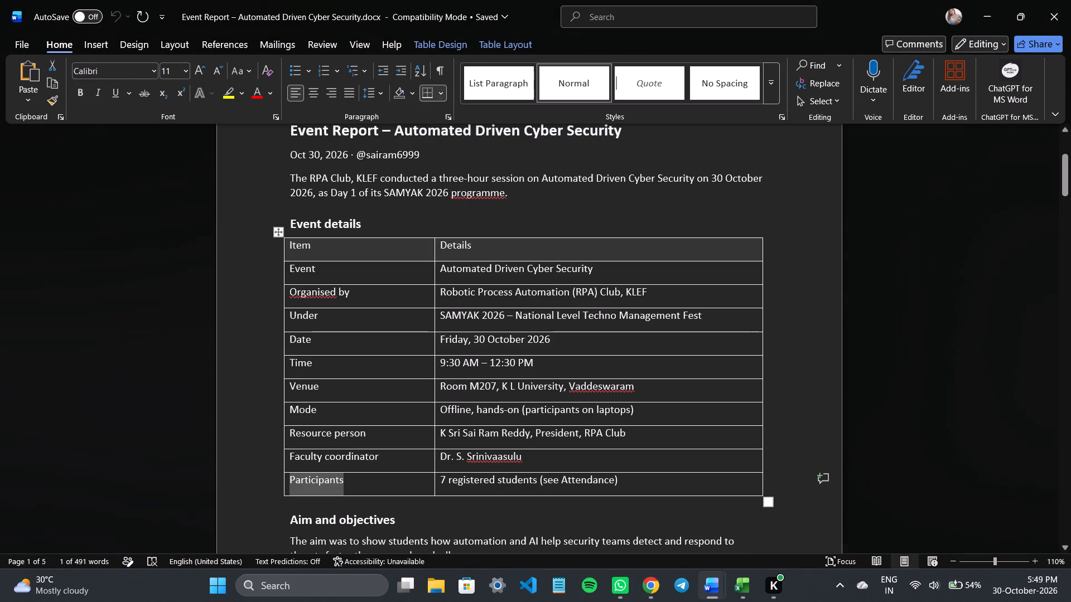
{"action": "key", "text": "alt+Tab"}
{"action": "type", "text": "panta"}
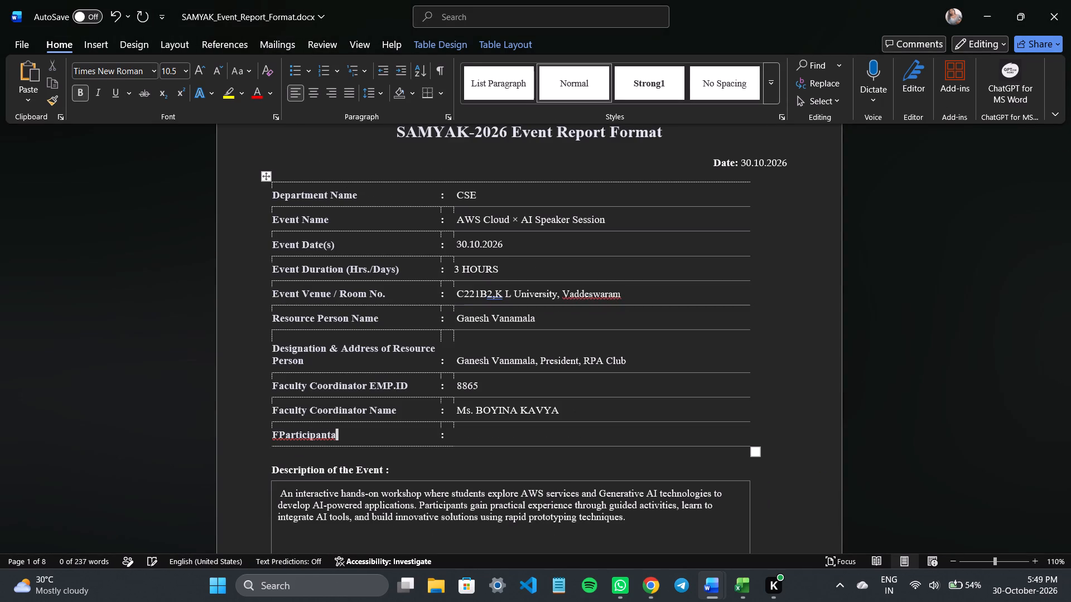
{"action": "left_click", "coordinate": [279, 435]}
{"action": "key", "text": "BackSpace"}
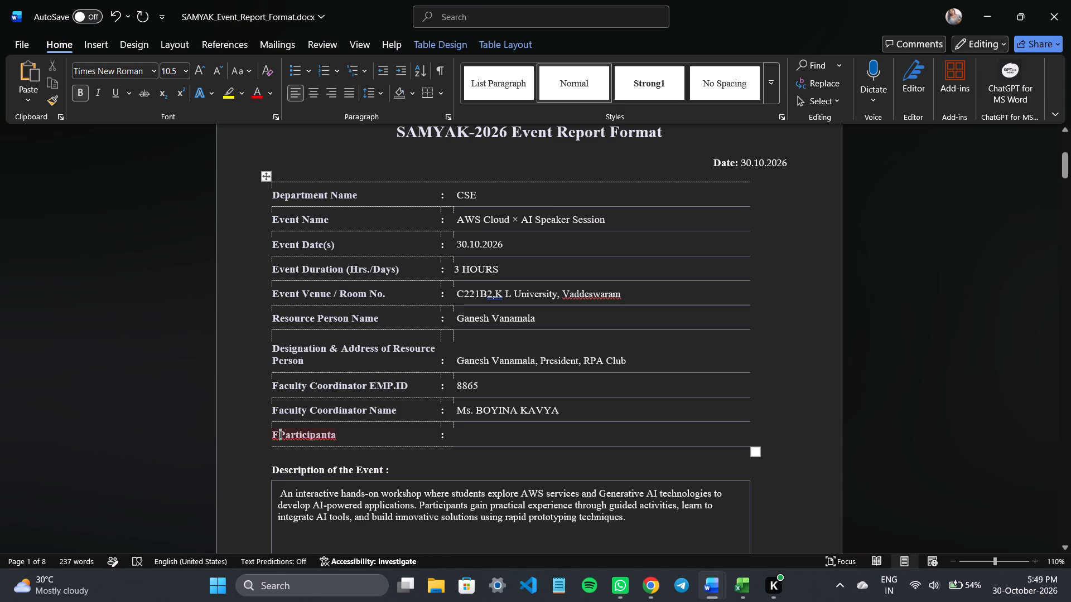
{"action": "left_click", "coordinate": [341, 435]}
{"action": "key", "text": "BackSpace"}
{"action": "key", "text": "s"}
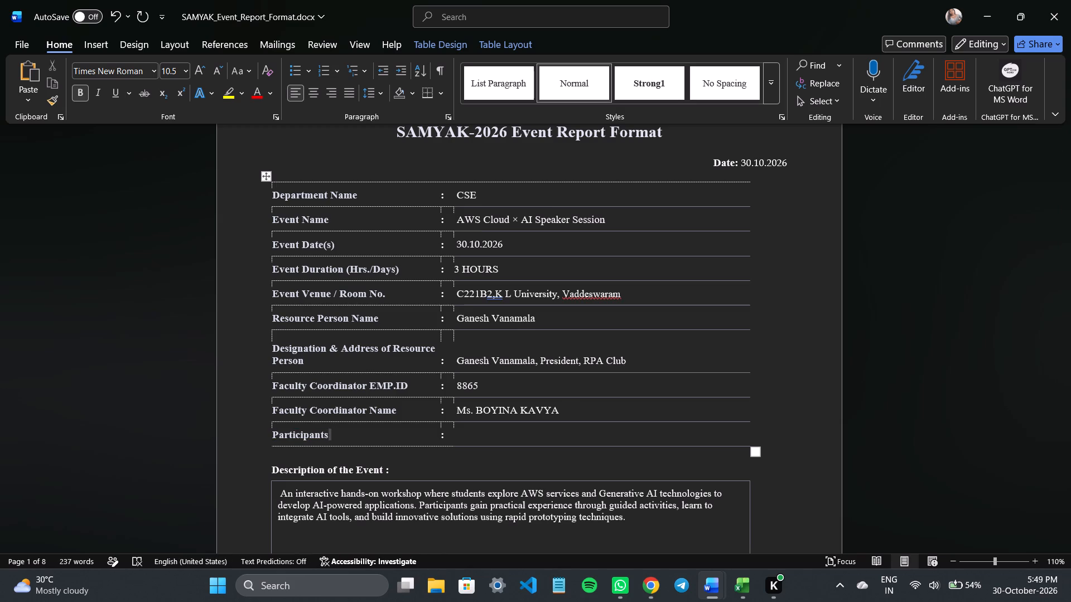
{"action": "key", "text": "alt+Tab"}
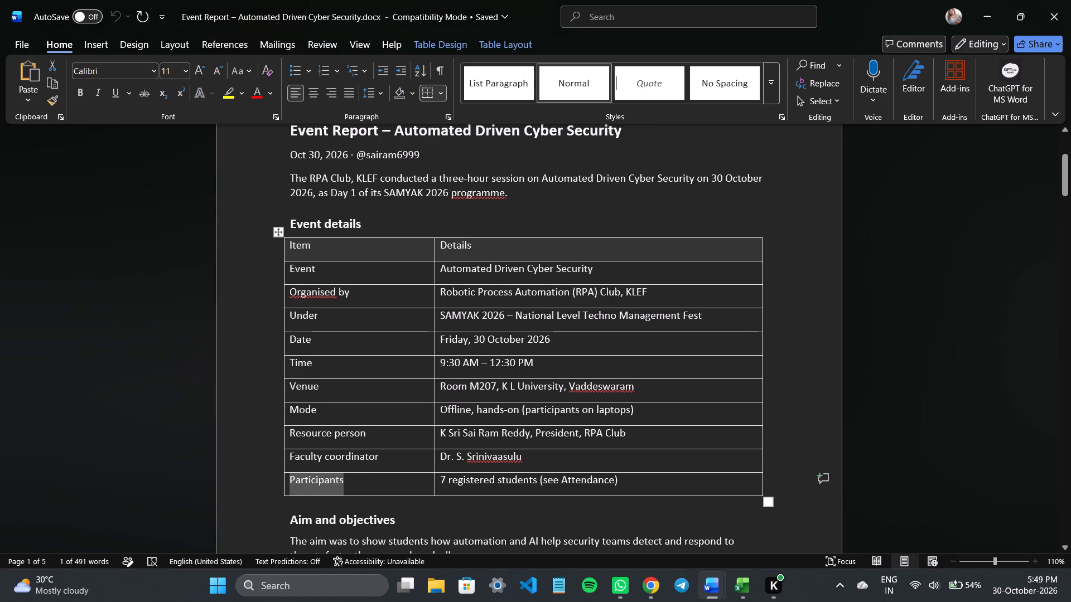
{"action": "scroll", "coordinate": [426, 410], "scroll_direction": "down", "scroll_amount": 1}
{"action": "scroll", "coordinate": [484, 452], "scroll_direction": "down", "scroll_amount": 1}
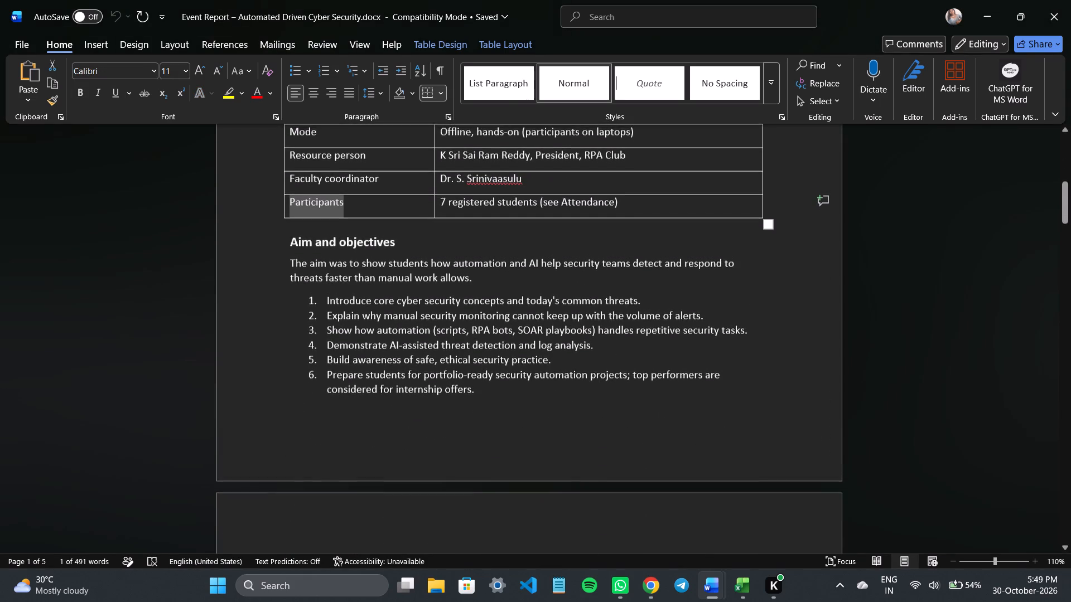
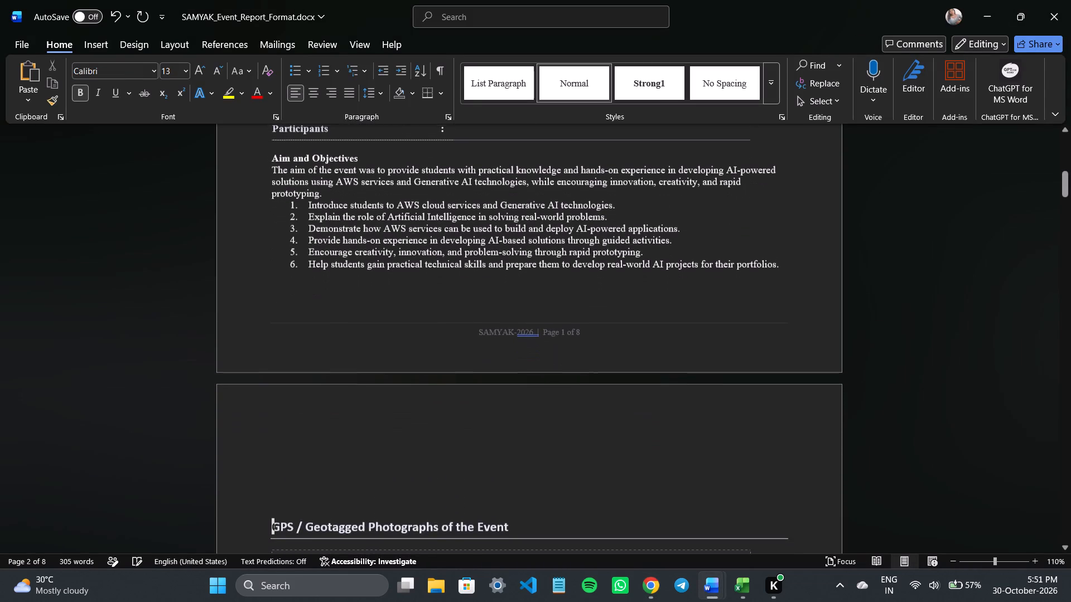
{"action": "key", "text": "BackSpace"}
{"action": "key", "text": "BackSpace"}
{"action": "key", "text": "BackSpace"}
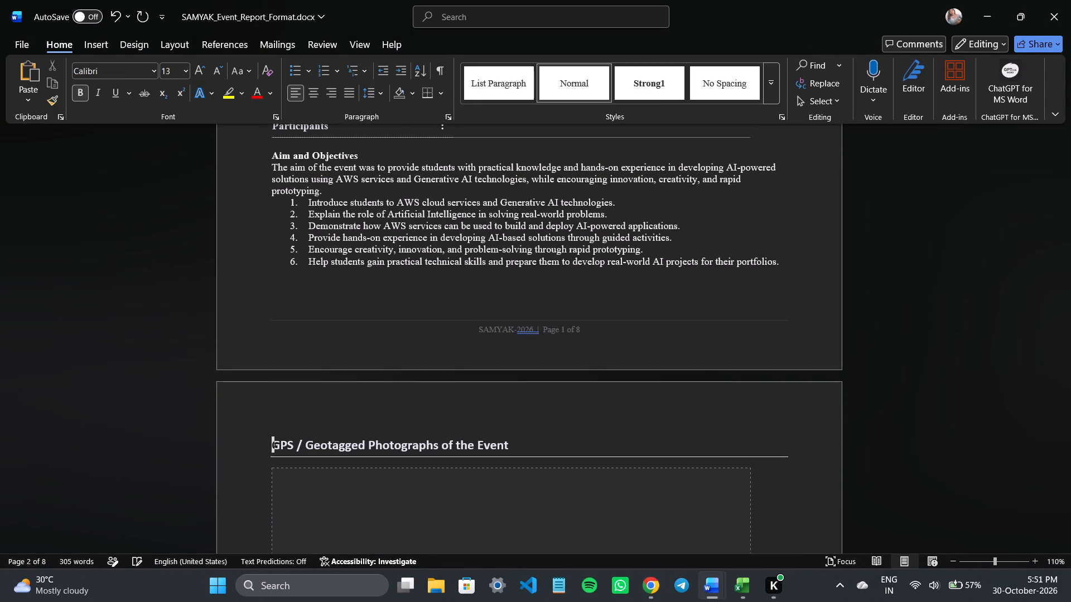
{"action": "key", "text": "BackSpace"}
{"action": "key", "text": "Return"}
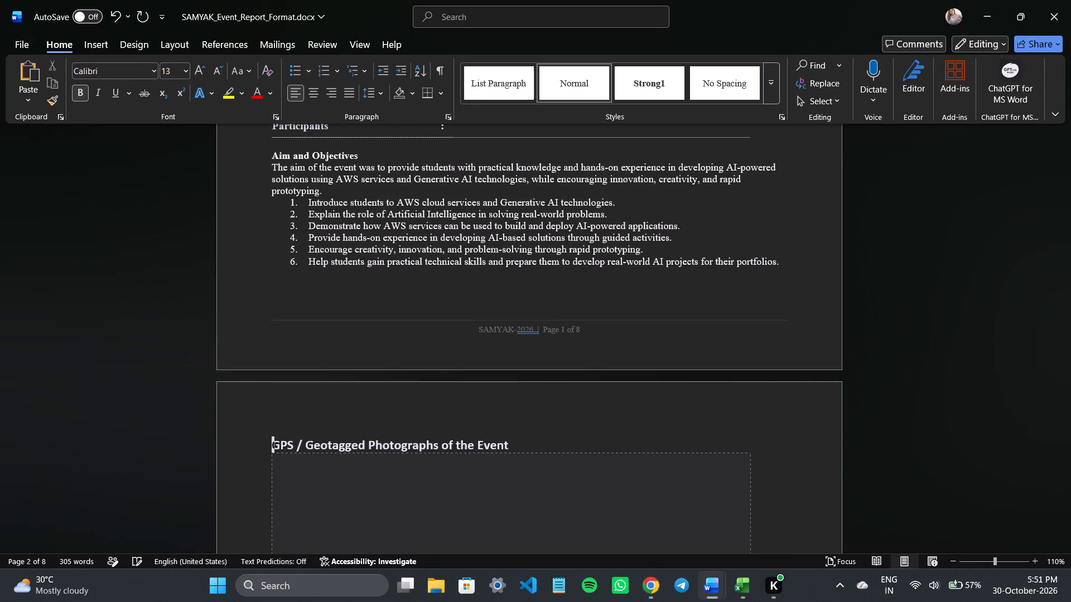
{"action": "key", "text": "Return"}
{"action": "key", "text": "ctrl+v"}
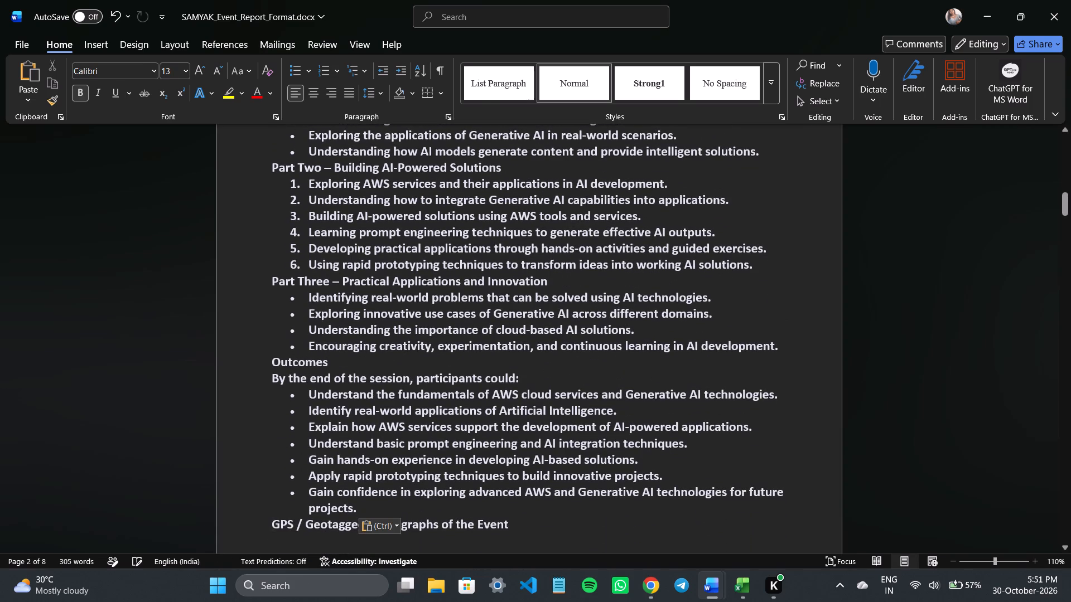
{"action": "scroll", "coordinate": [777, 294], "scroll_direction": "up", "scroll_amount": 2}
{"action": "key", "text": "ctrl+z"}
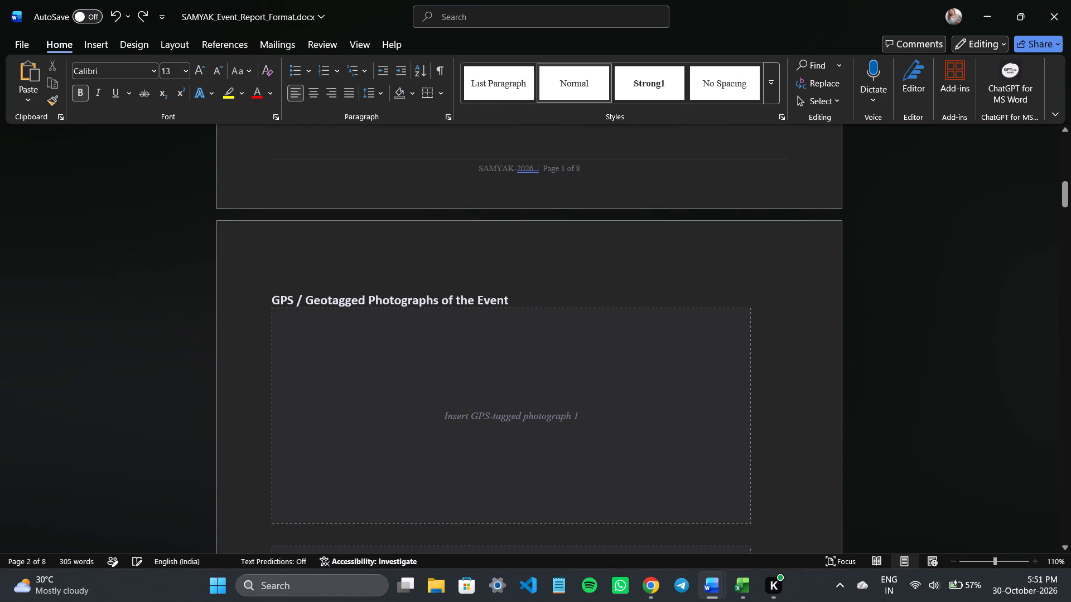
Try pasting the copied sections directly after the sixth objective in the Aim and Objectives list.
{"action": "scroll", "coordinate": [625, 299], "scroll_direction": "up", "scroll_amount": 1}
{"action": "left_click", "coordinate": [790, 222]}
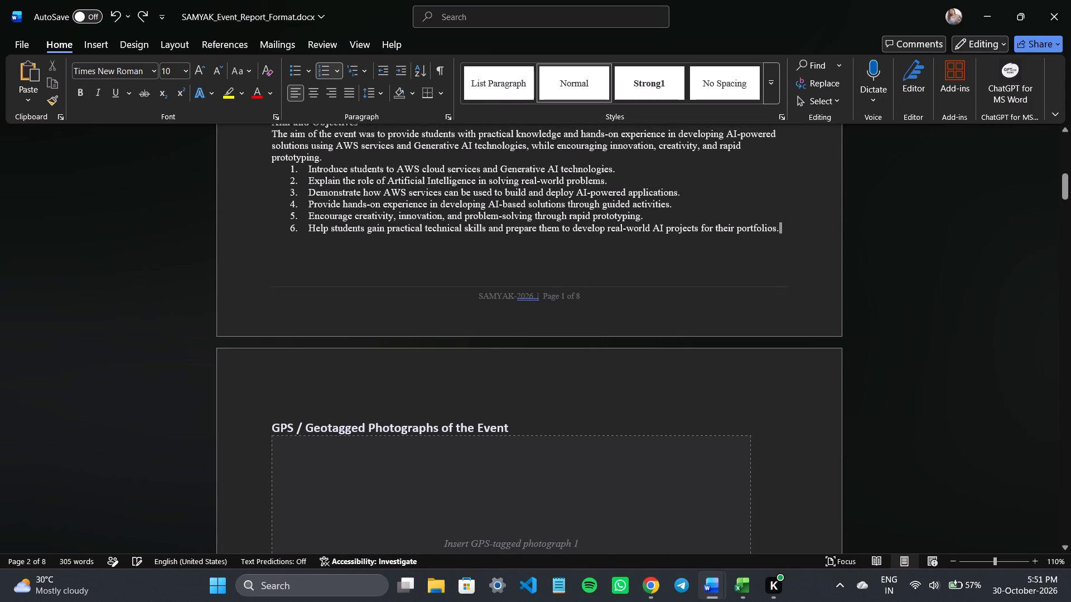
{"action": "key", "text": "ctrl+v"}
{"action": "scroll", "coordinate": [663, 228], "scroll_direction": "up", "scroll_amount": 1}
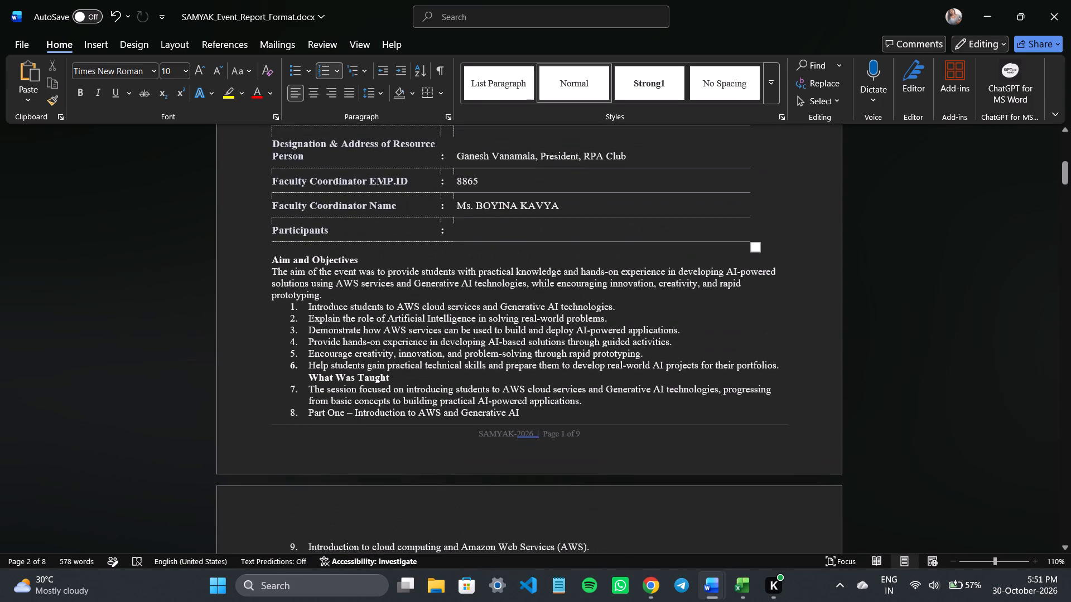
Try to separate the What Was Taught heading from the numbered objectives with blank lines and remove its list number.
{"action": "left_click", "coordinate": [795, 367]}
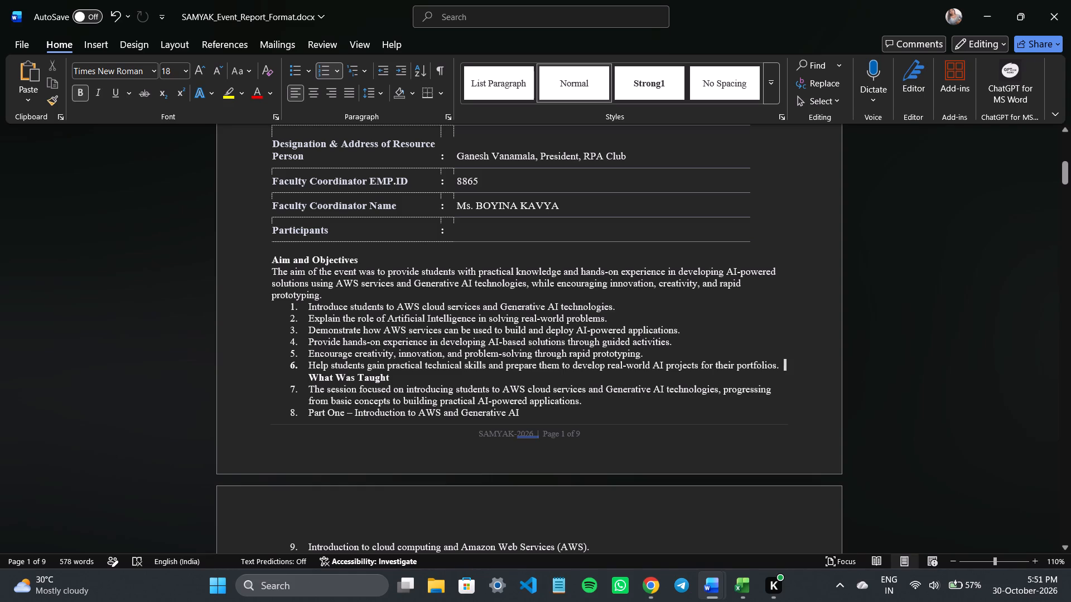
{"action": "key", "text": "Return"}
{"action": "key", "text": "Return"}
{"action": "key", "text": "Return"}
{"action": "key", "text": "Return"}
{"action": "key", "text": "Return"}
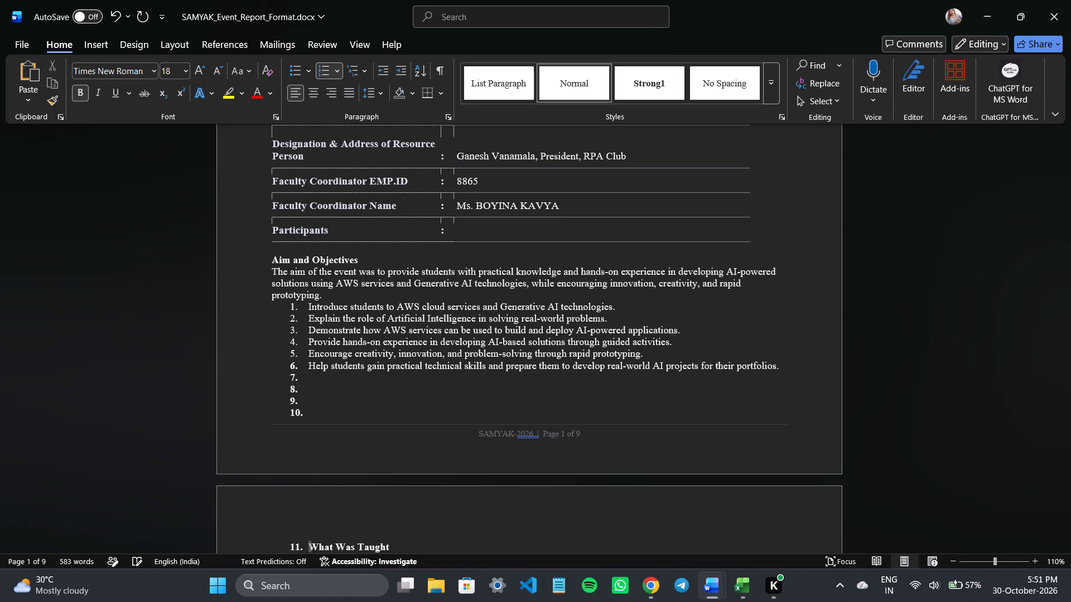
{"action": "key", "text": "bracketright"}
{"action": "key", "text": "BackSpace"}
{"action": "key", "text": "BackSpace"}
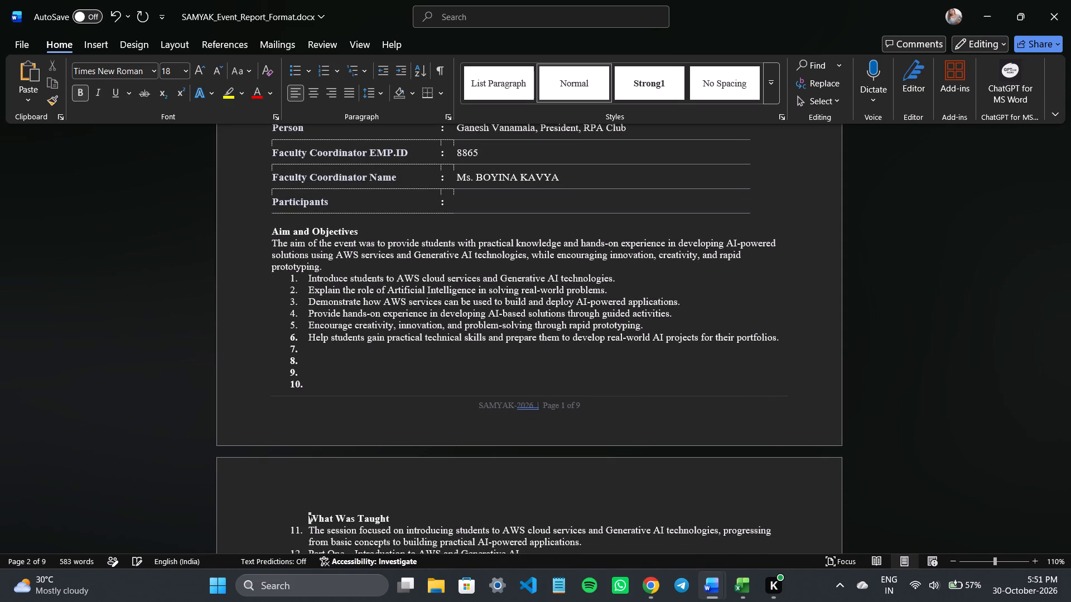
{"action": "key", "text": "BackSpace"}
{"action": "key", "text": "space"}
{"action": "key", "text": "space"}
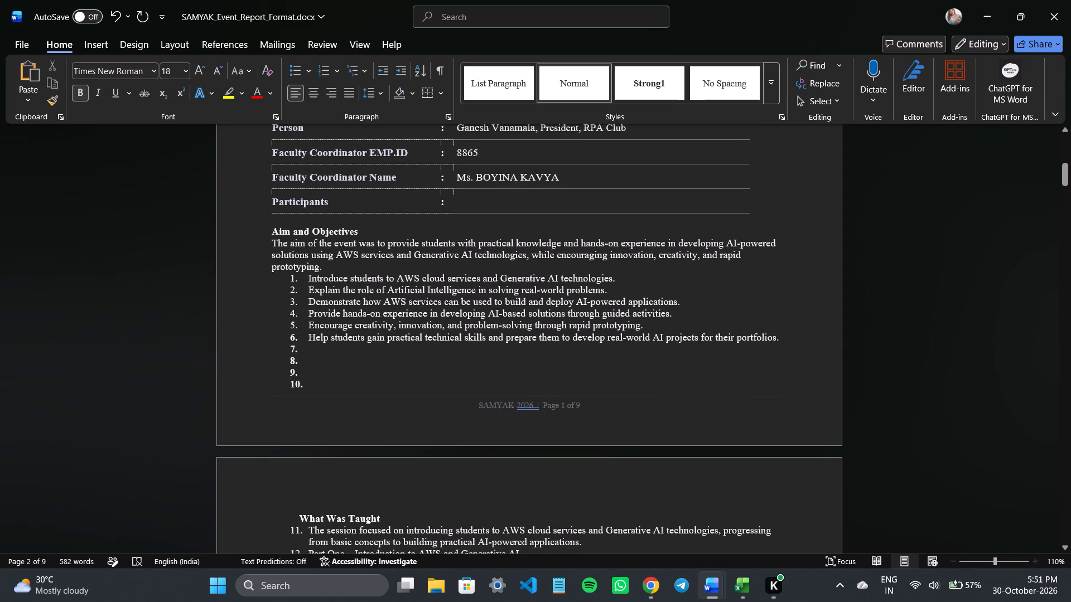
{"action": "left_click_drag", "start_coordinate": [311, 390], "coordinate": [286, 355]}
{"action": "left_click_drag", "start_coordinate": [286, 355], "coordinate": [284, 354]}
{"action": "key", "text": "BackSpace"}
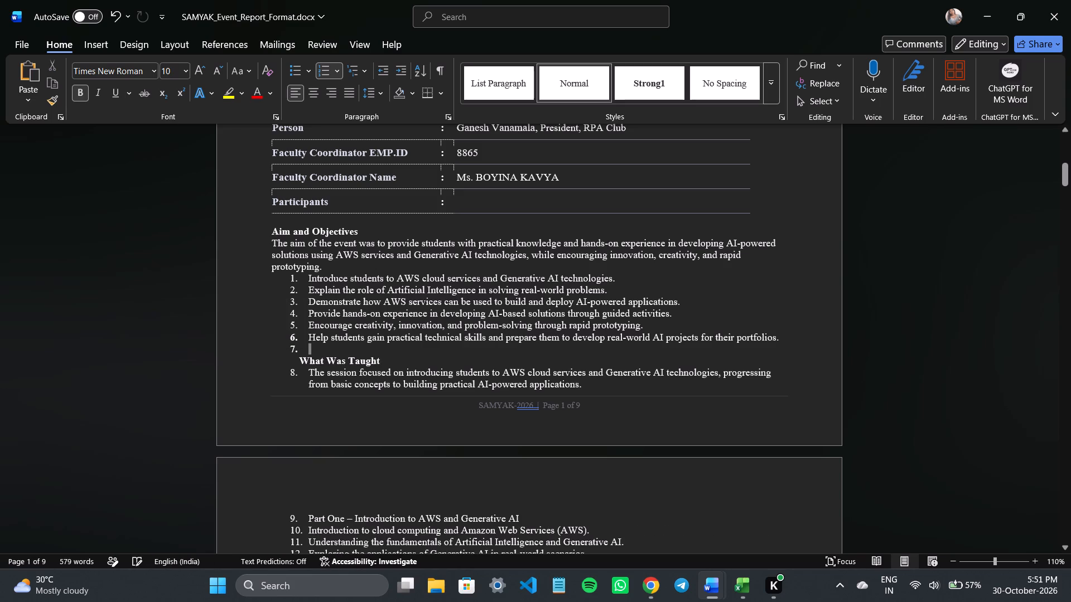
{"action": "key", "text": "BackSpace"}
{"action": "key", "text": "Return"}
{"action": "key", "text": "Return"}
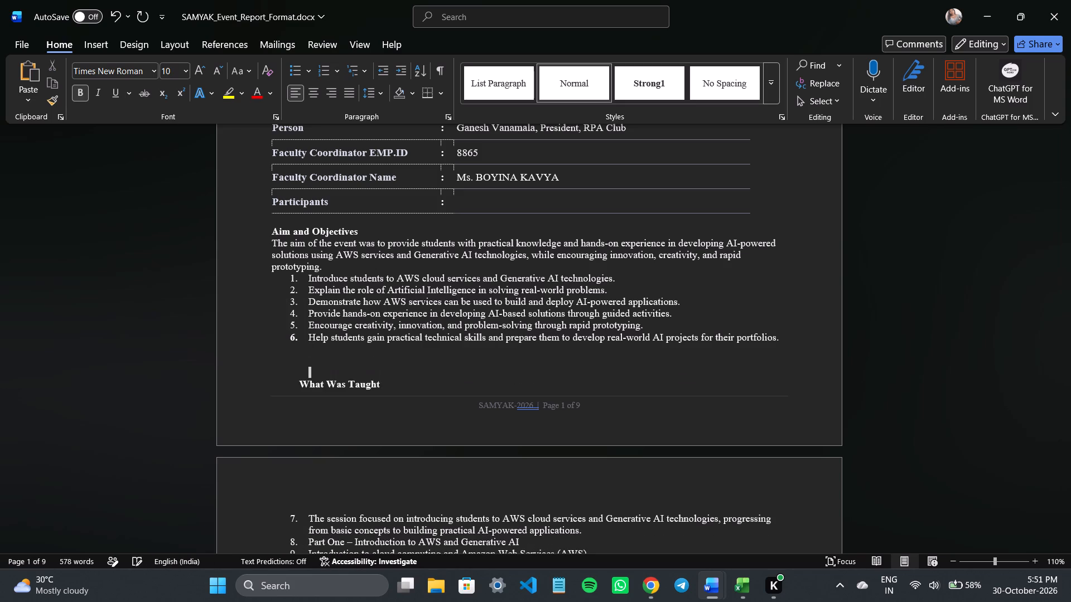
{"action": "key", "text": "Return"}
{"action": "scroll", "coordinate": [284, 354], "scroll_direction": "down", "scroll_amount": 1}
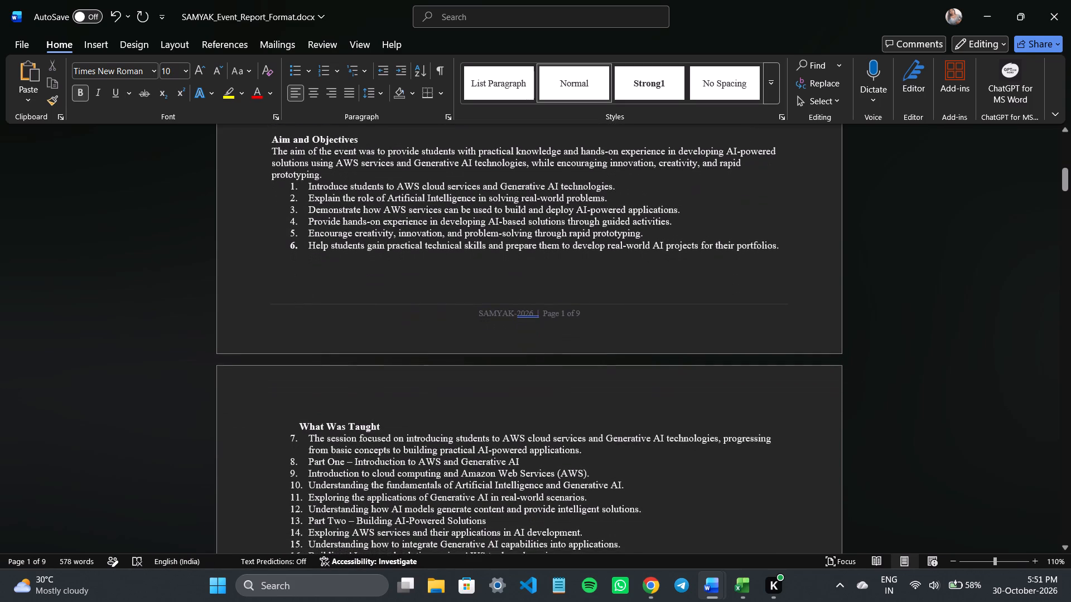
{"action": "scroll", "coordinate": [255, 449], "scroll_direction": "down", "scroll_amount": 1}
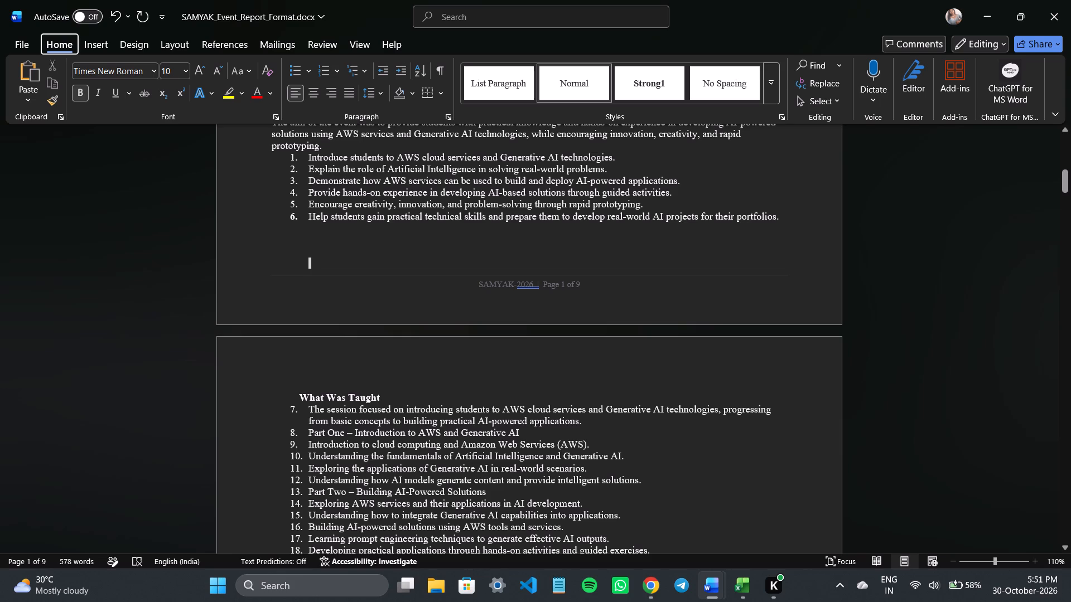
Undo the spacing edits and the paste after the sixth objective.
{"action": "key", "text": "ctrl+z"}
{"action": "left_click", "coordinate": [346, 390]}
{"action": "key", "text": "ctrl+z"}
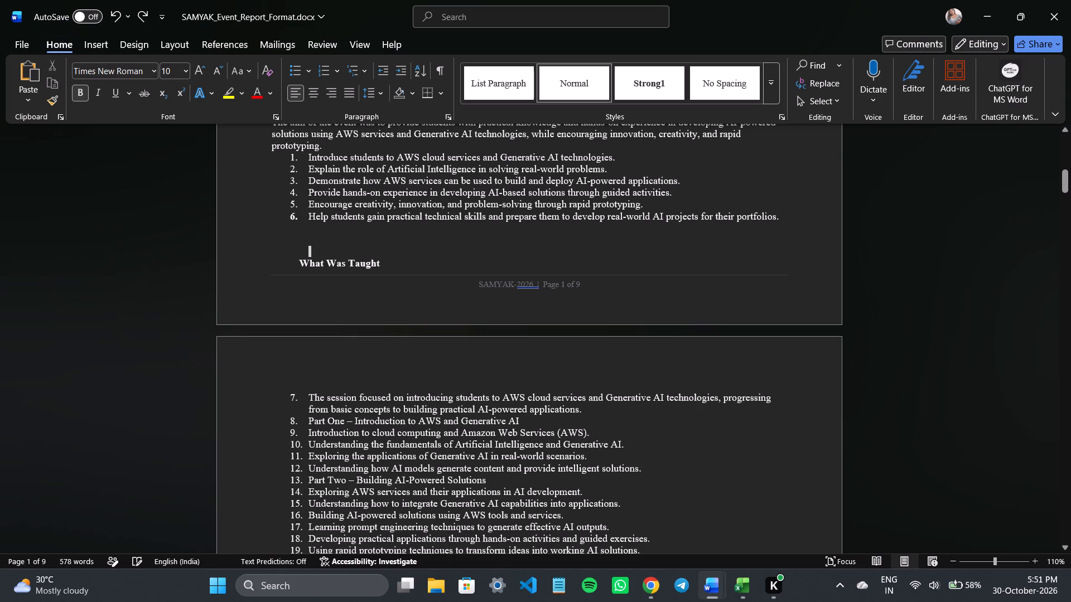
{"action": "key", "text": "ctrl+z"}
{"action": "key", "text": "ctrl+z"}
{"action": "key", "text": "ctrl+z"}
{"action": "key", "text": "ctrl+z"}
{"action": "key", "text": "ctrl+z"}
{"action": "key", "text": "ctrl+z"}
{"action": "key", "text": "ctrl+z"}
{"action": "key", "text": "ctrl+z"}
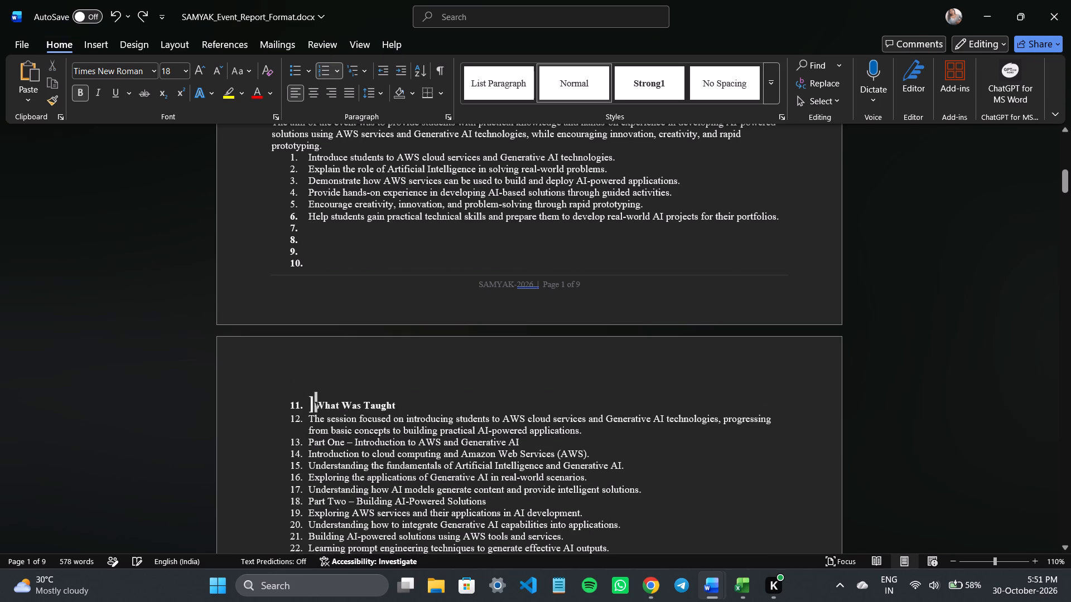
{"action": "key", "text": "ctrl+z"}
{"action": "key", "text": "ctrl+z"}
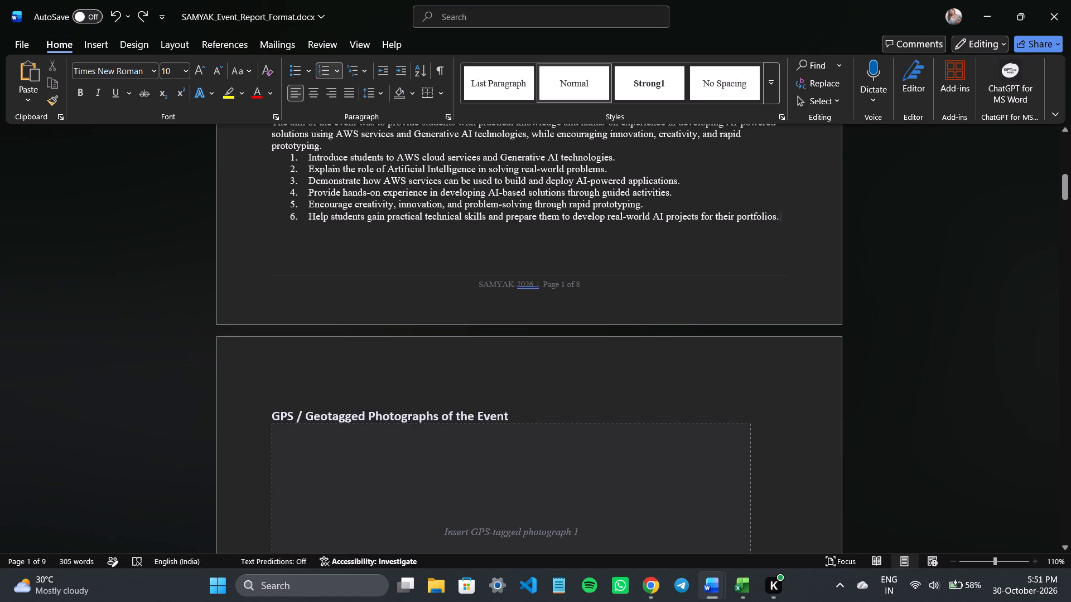
Add blank unnumbered lines after the sixth objective and paste the What Was Taught and Outcomes sections at the start of page two.
{"action": "key", "text": "Return"}
{"action": "key", "text": "Return"}
{"action": "key", "text": "Return"}
{"action": "key", "text": "Return"}
{"action": "key", "text": "Return"}
{"action": "key", "text": "Return"}
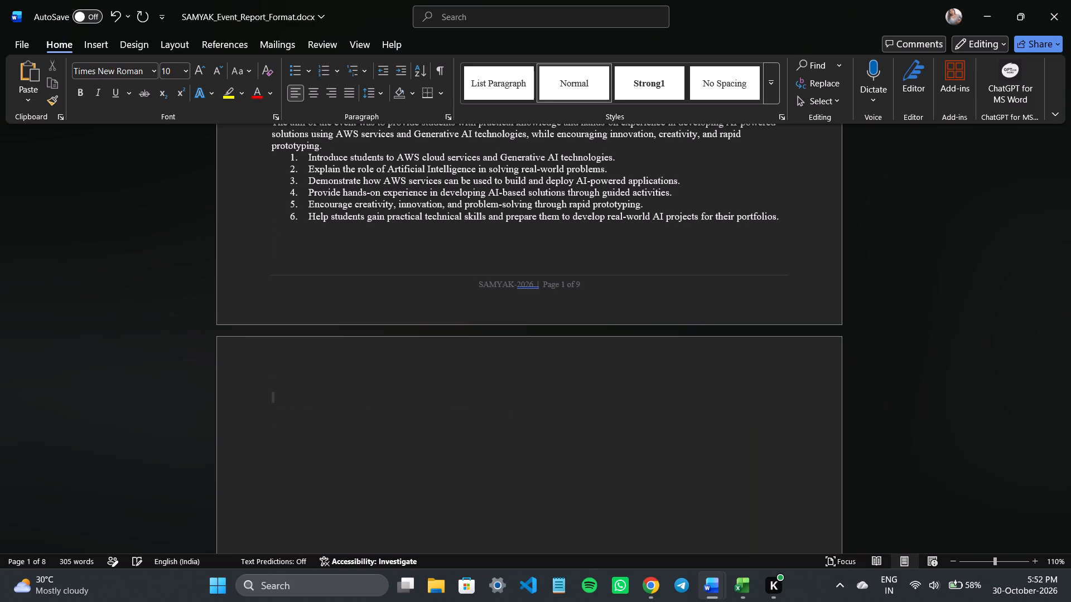
{"action": "key", "text": "BackSpace"}
{"action": "key", "text": "Return"}
{"action": "key", "text": "ctrl+v"}
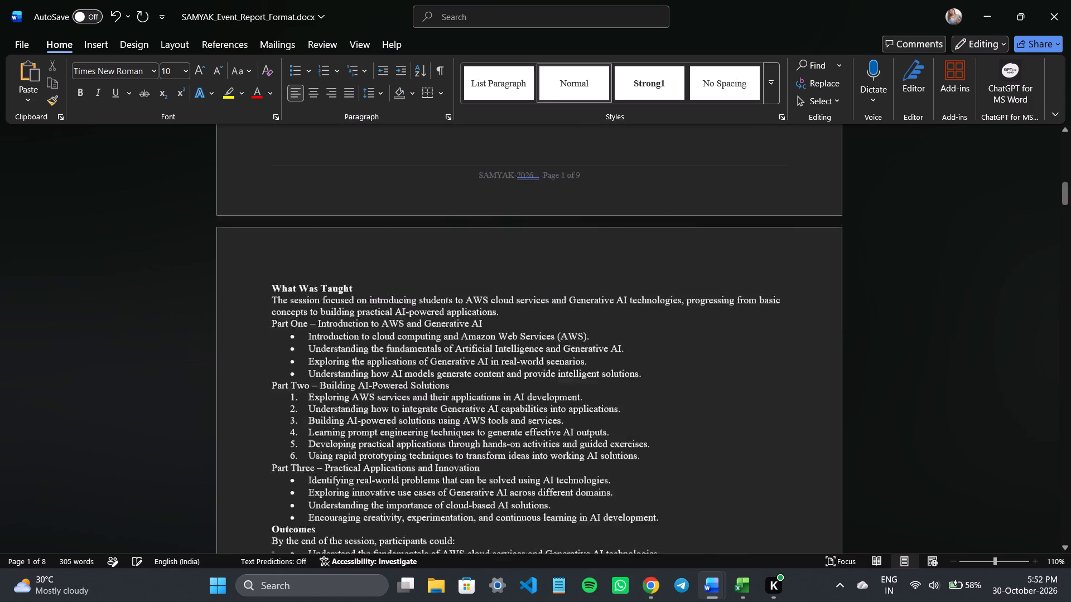
{"action": "scroll", "coordinate": [469, 363], "scroll_direction": "up", "scroll_amount": 1}
{"action": "scroll", "coordinate": [395, 378], "scroll_direction": "down", "scroll_amount": 1}
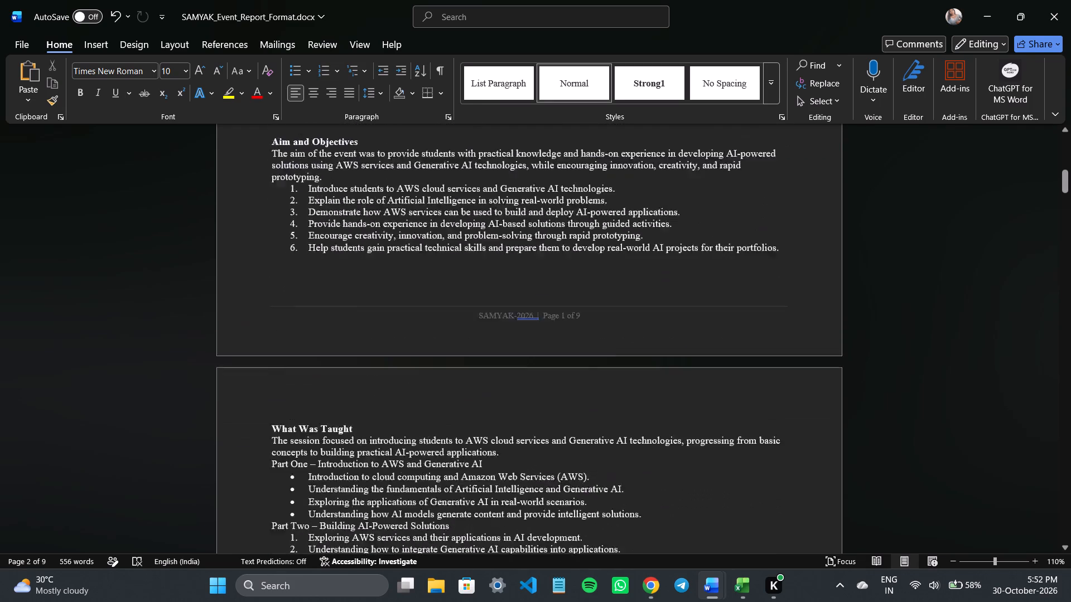
{"action": "scroll", "coordinate": [395, 378], "scroll_direction": "down", "scroll_amount": 1}
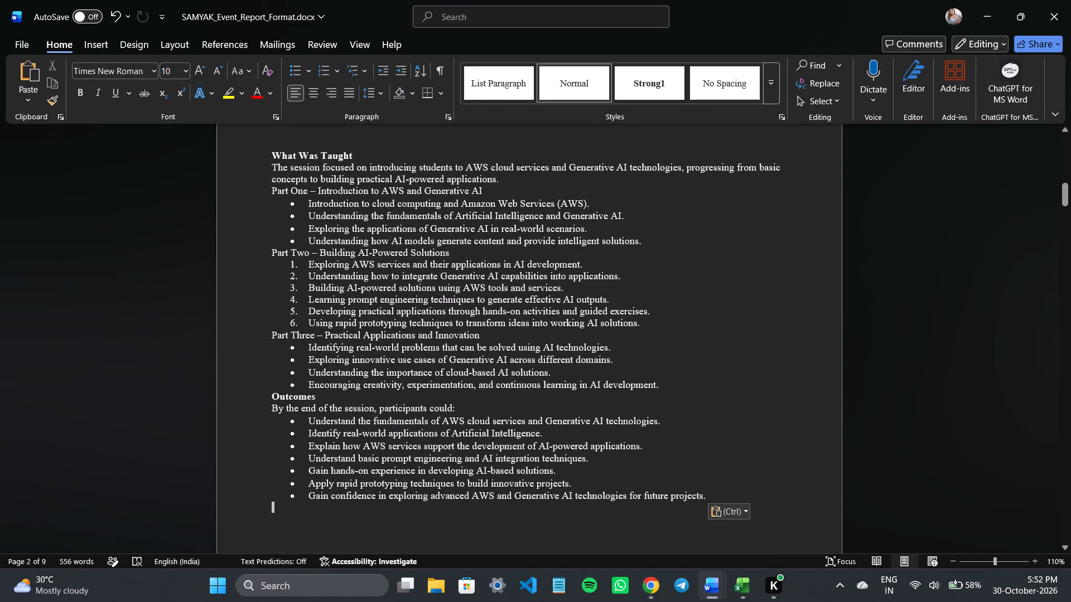
Set the What Was Taught heading's font size to 12.
{"action": "left_click_drag", "start_coordinate": [268, 156], "coordinate": [351, 157]}
{"action": "left_click", "coordinate": [171, 66]}
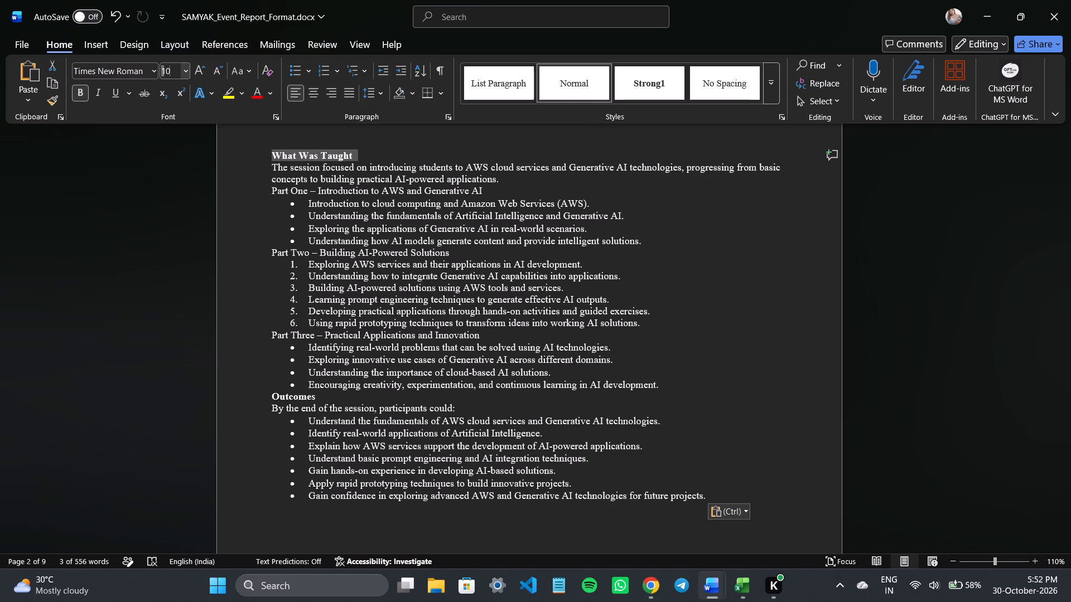
{"action": "key", "text": "End"}
{"action": "key", "text": "Down"}
{"action": "key", "text": "Return"}
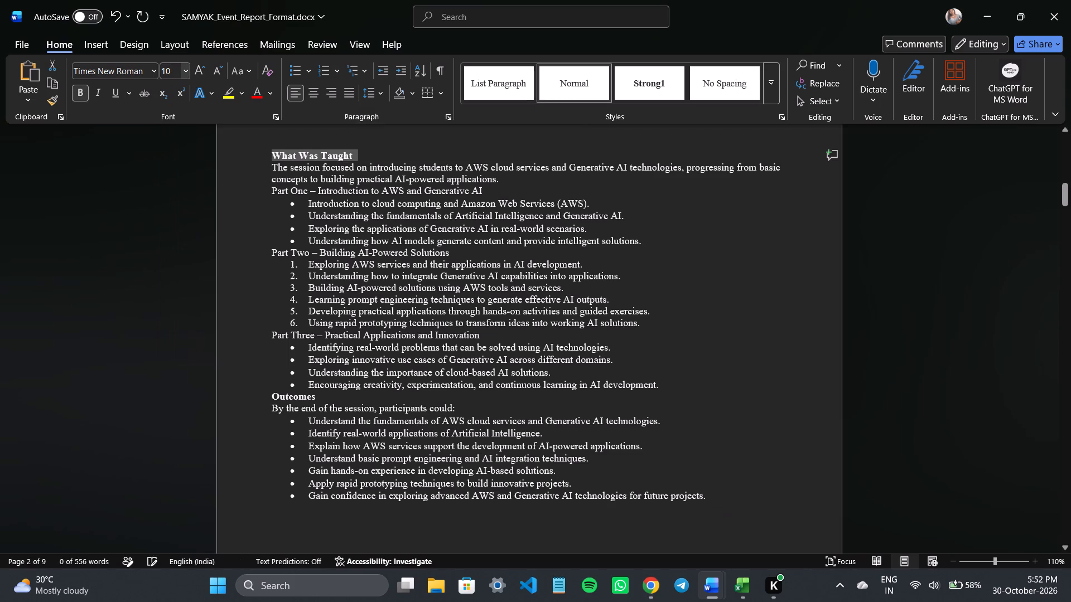
{"action": "left_click", "coordinate": [172, 69]}
{"action": "type", "text": "12"}
{"action": "key", "text": "Return"}
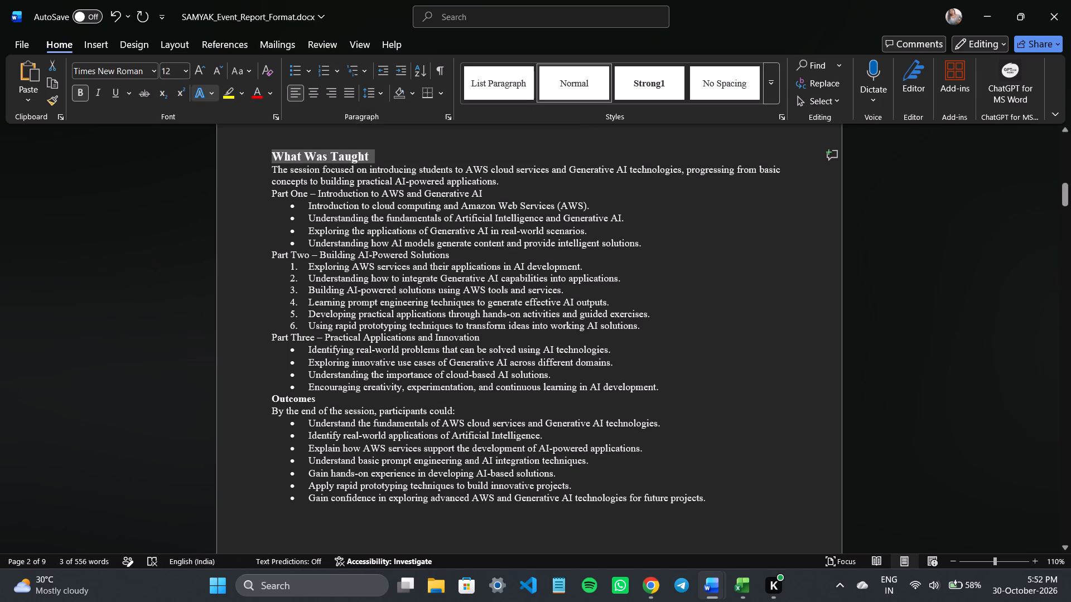
Check how the What was taught section is formatted in the Cyber Security report, and return to the SAMYAK report.
{"action": "key", "text": "alt+Tab"}
{"action": "key", "text": "alt+Tab"}
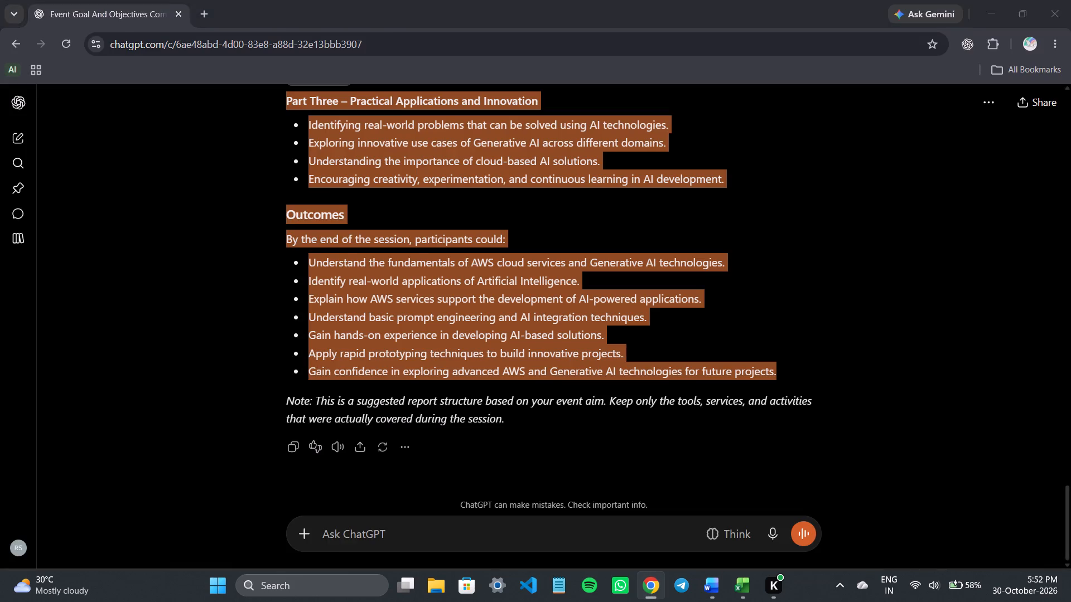
{"action": "key", "text": "alt+Tab"}
{"action": "key", "text": "alt+Tab"}
{"action": "scroll", "coordinate": [374, 281], "scroll_direction": "up", "scroll_amount": 1}
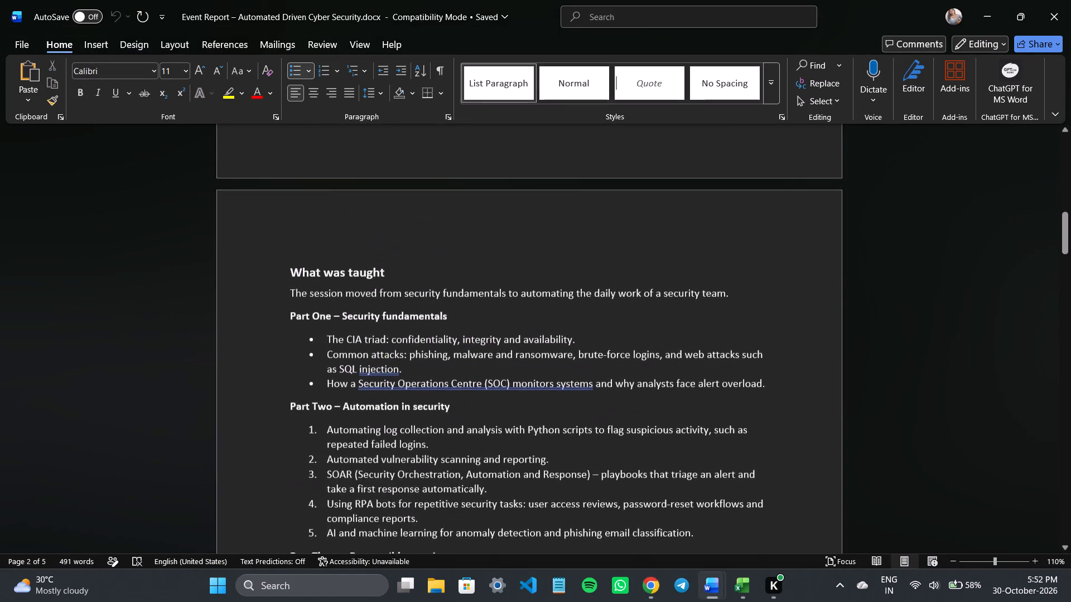
{"action": "scroll", "coordinate": [374, 281], "scroll_direction": "up", "scroll_amount": 1}
{"action": "key", "text": "alt+Tab"}
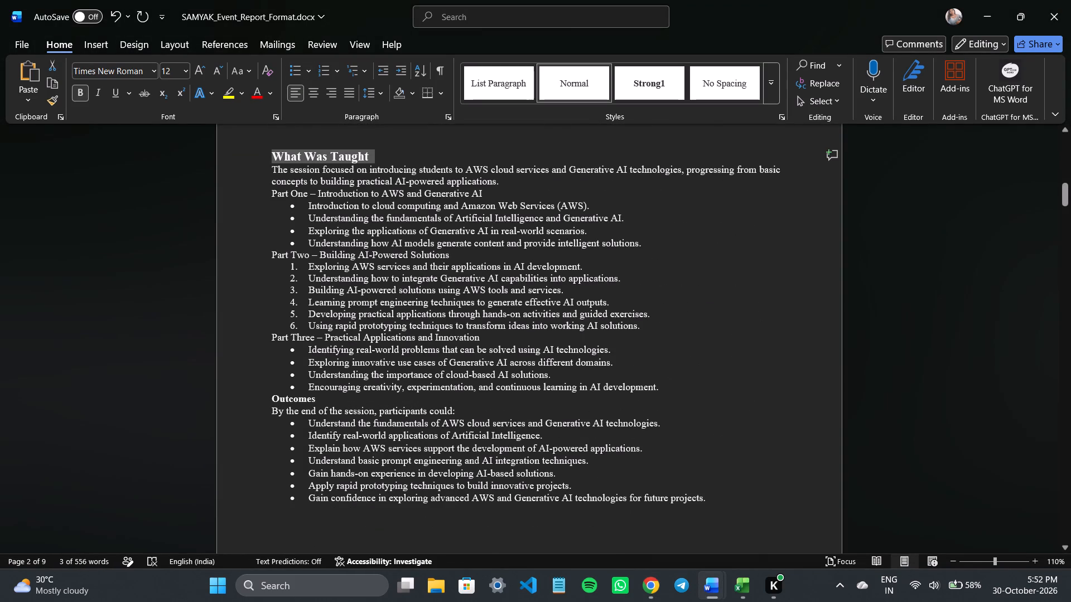
{"action": "key", "text": "alt+Tab"}
{"action": "key", "text": "alt+Tab"}
Format the "Part One – Introduction to AWS and Generative AI" heading as bold, size 12.
{"action": "triple_click", "coordinate": [495, 192]}
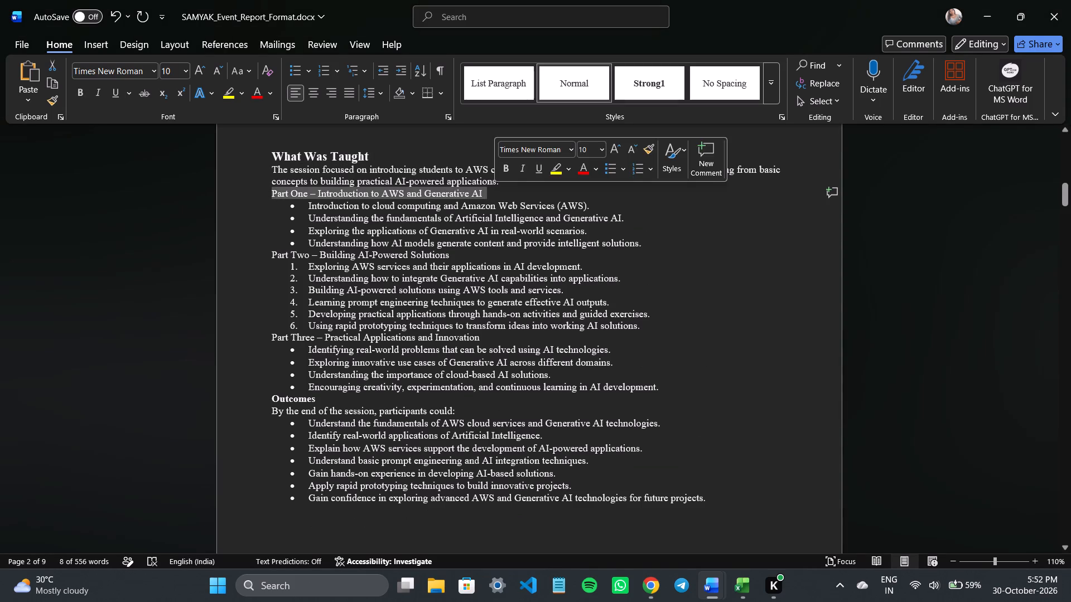
{"action": "left_click", "coordinate": [172, 69]}
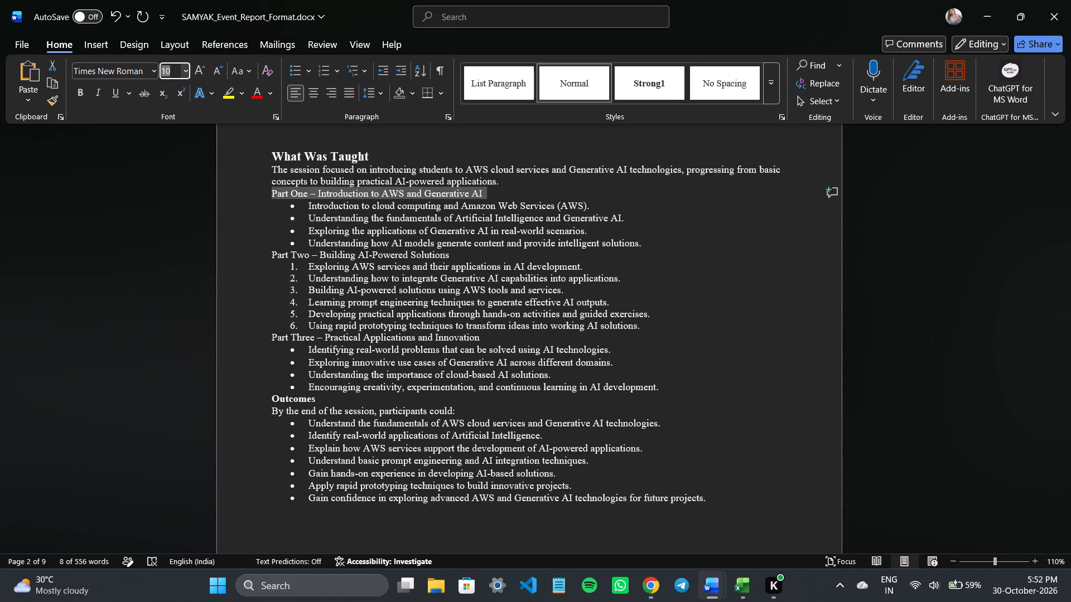
{"action": "type", "text": "12"}
{"action": "key", "text": "Return"}
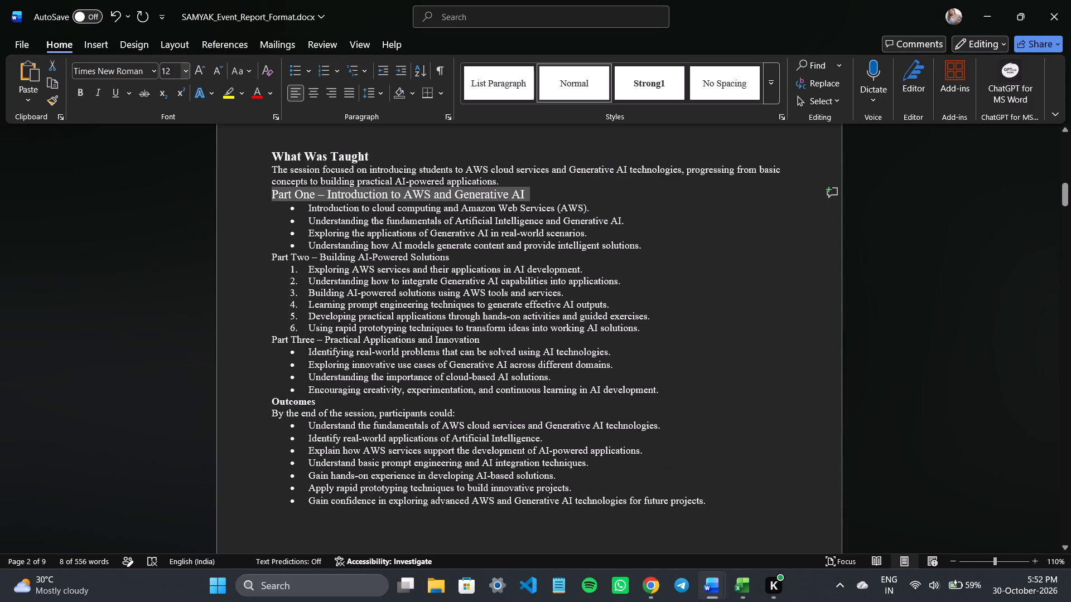
{"action": "key", "text": "ctrl+b"}
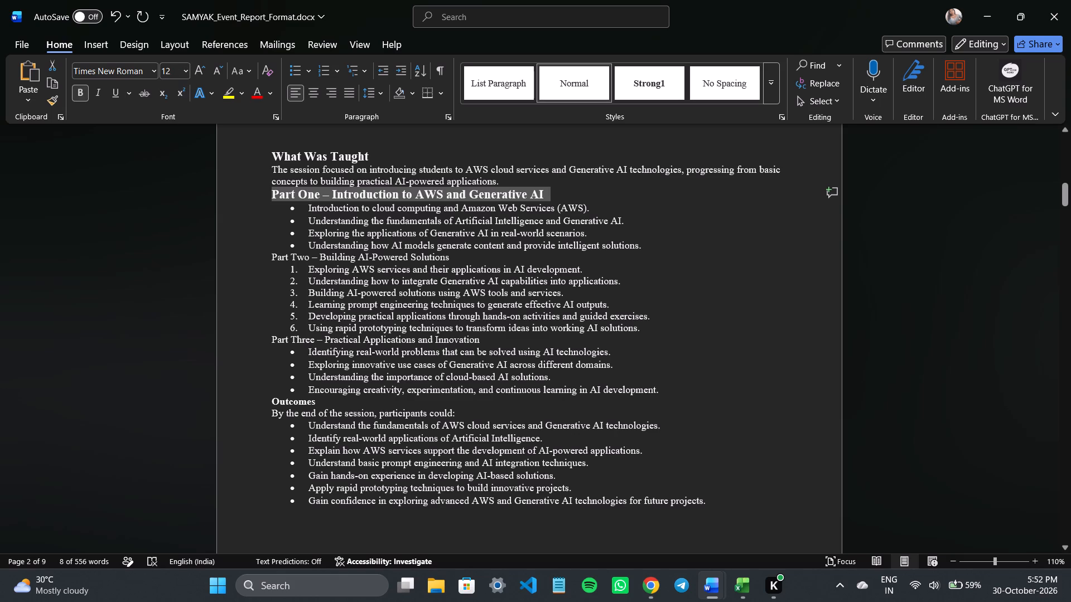
Format the "Part Two – Building AI-Powered Solutions" heading as bold, size 12.
{"action": "triple_click", "coordinate": [466, 261]}
{"action": "left_click", "coordinate": [174, 73]}
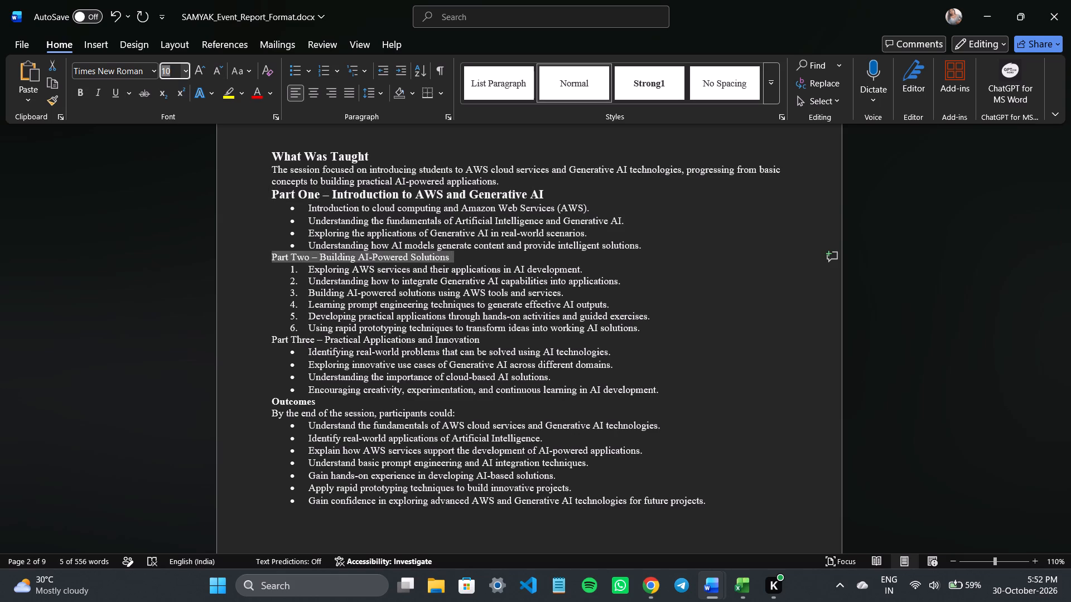
{"action": "type", "text": "12"}
{"action": "key", "text": "Return"}
{"action": "key", "text": "ctrl+v"}
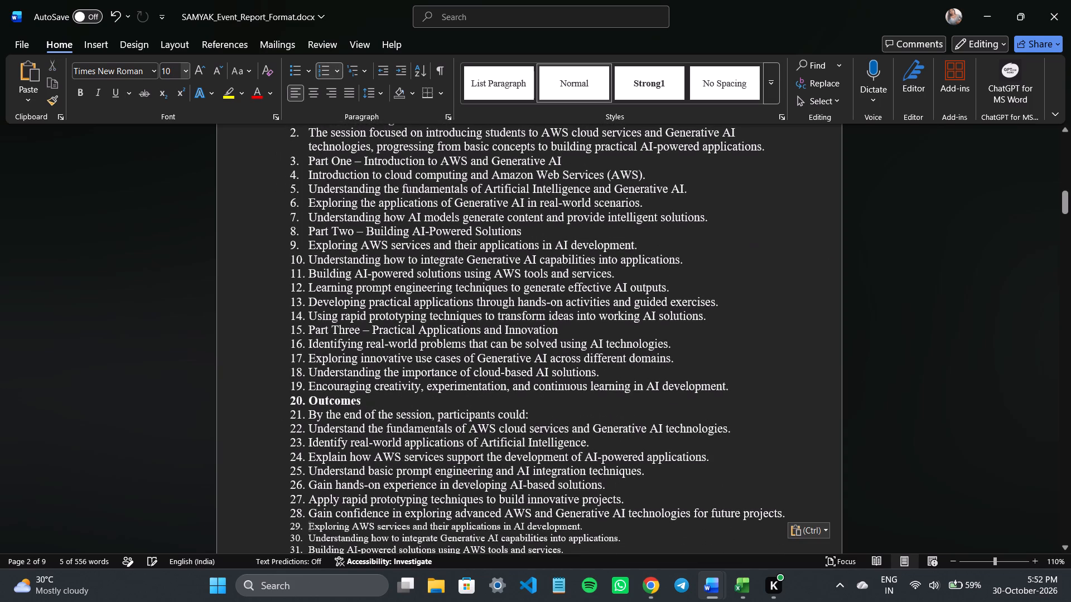
{"action": "key", "text": "ctrl+z"}
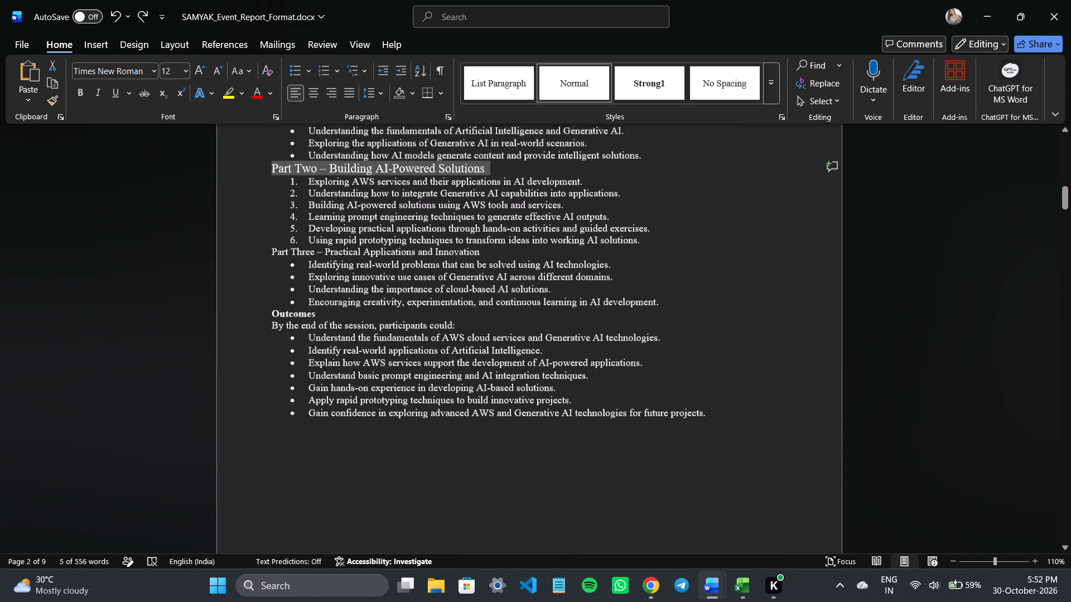
{"action": "key", "text": "ctrl+b"}
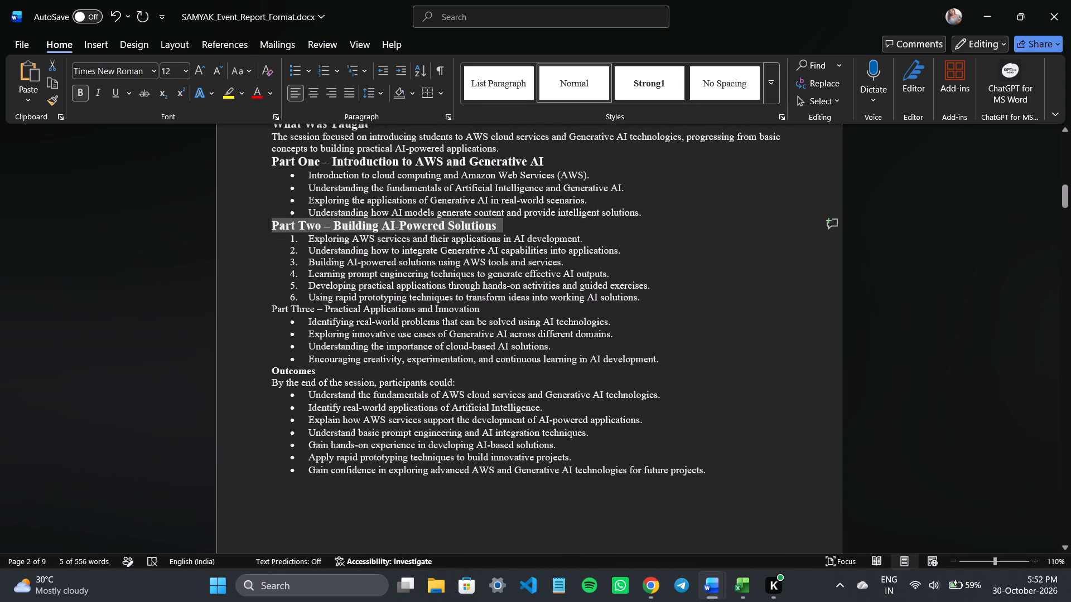
Format the "Part Three – Practical Applications and Innovation" heading as bold, size 12.
{"action": "left_click", "coordinate": [493, 317]}
{"action": "triple_click", "coordinate": [493, 309]}
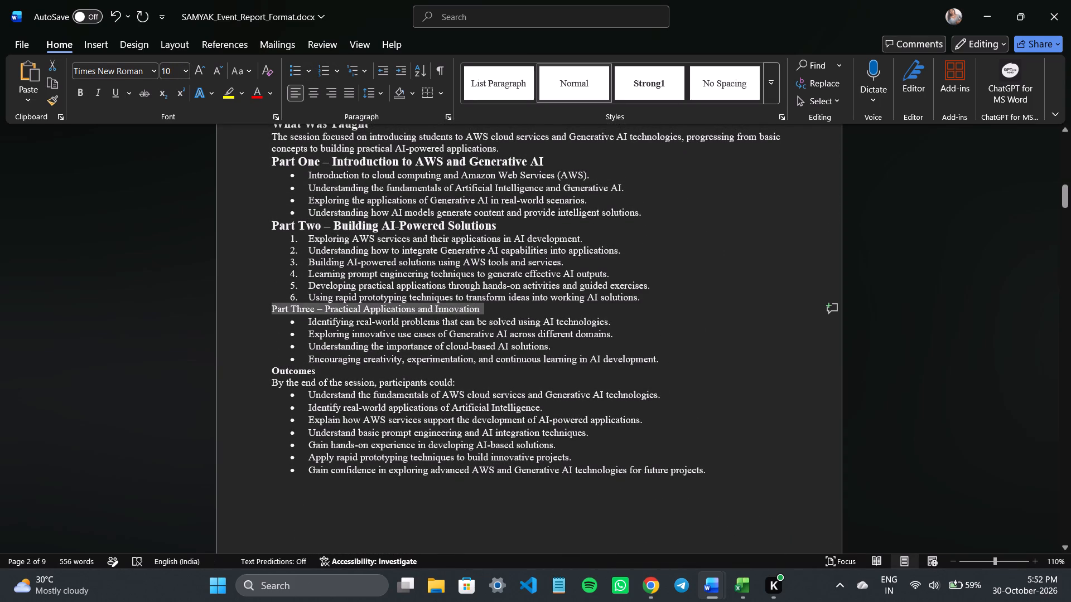
{"action": "left_click", "coordinate": [172, 69]}
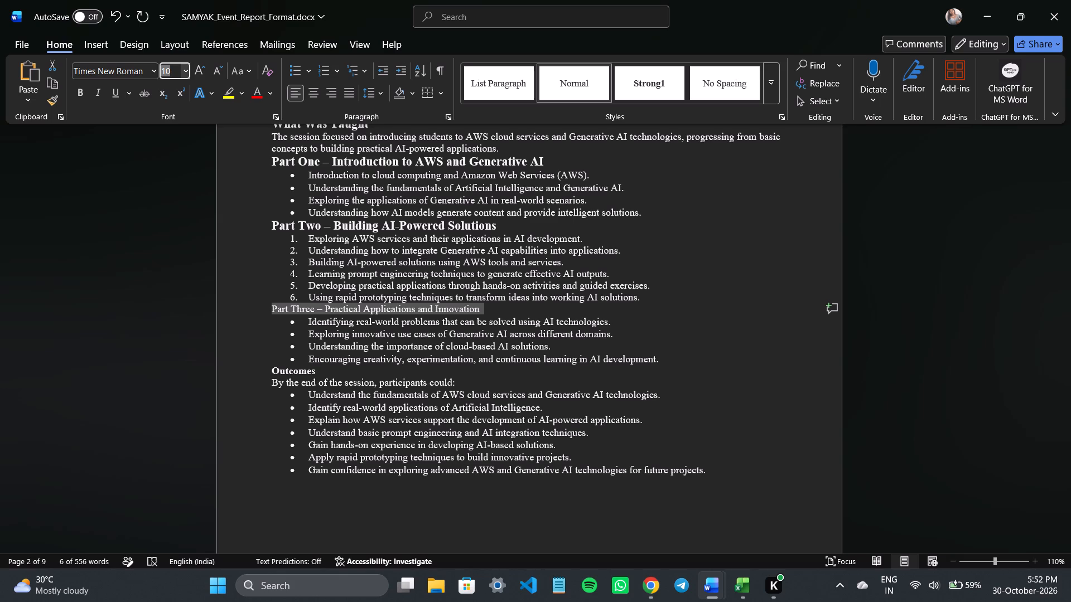
{"action": "type", "text": "12"}
{"action": "key", "text": "Return"}
{"action": "key", "text": "ctrl+b"}
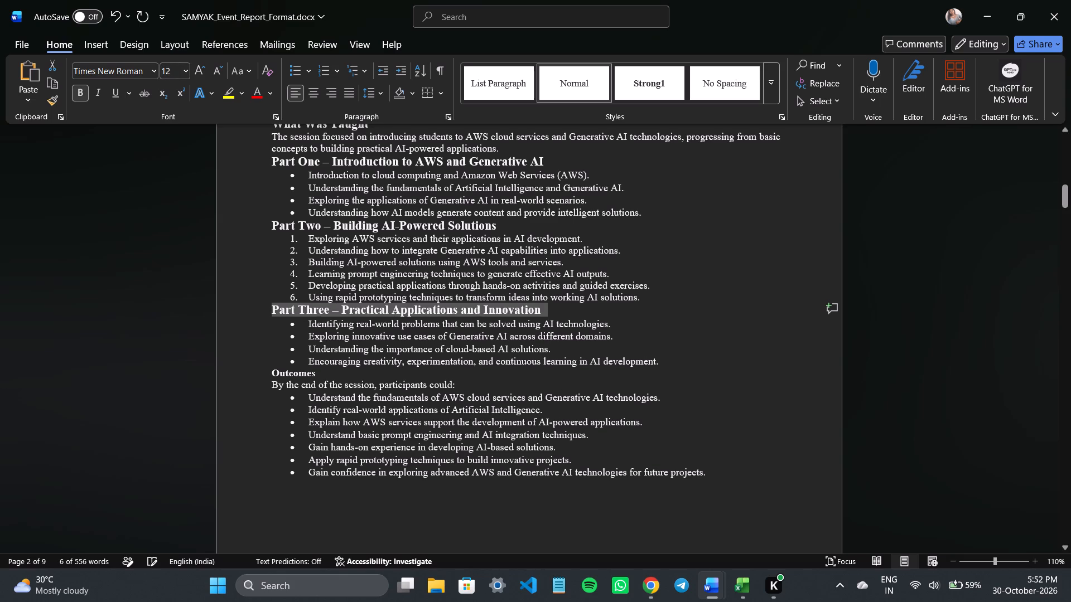
Set the Outcomes heading's font size to 12.
{"action": "triple_click", "coordinate": [337, 374]}
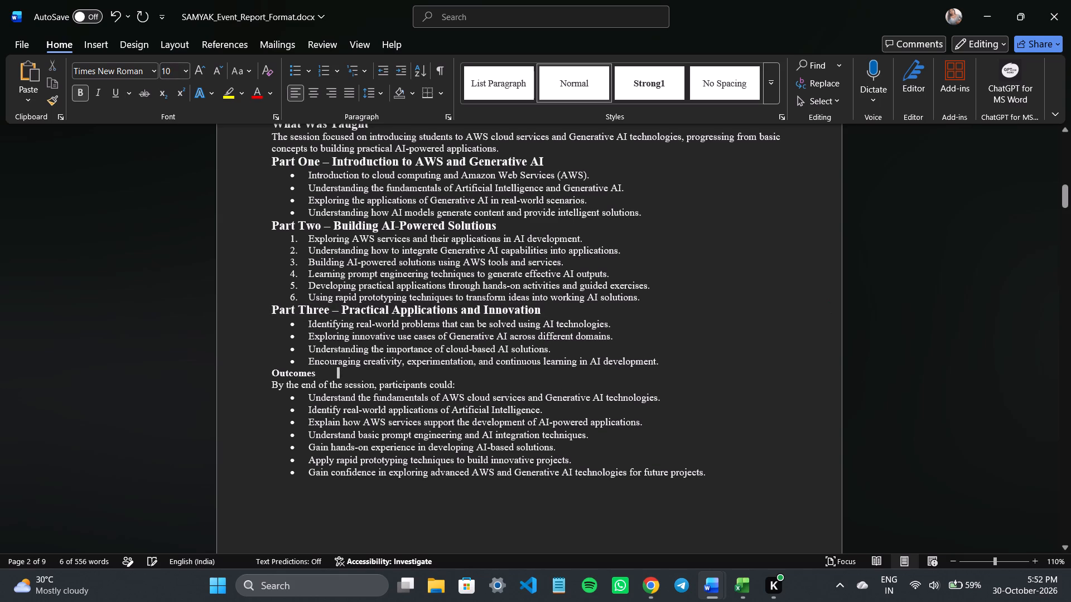
{"action": "left_click", "coordinate": [168, 69]}
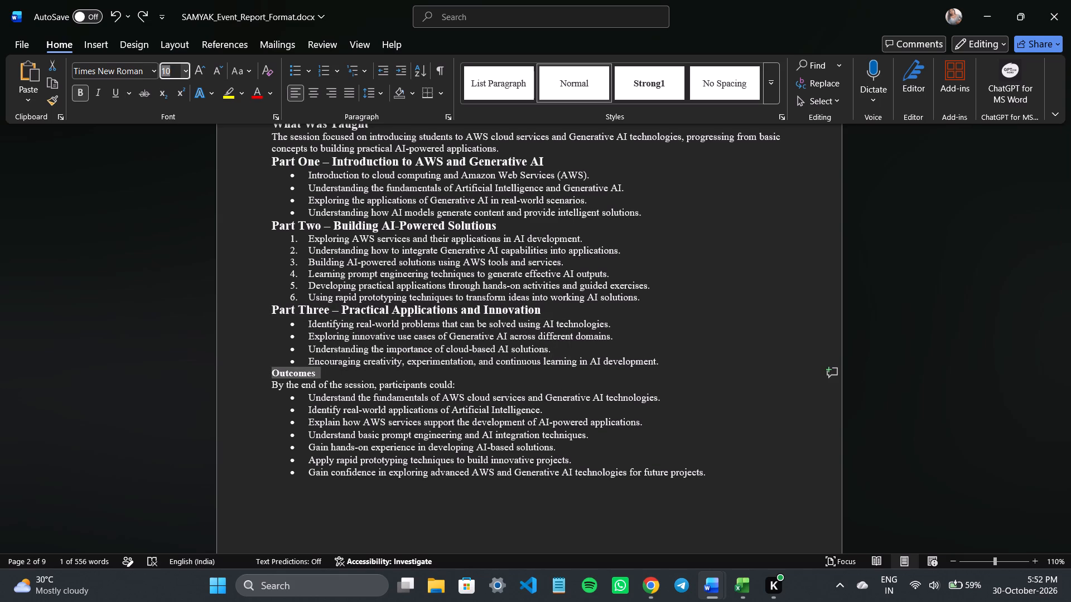
{"action": "type", "text": "12"}
{"action": "key", "text": "Return"}
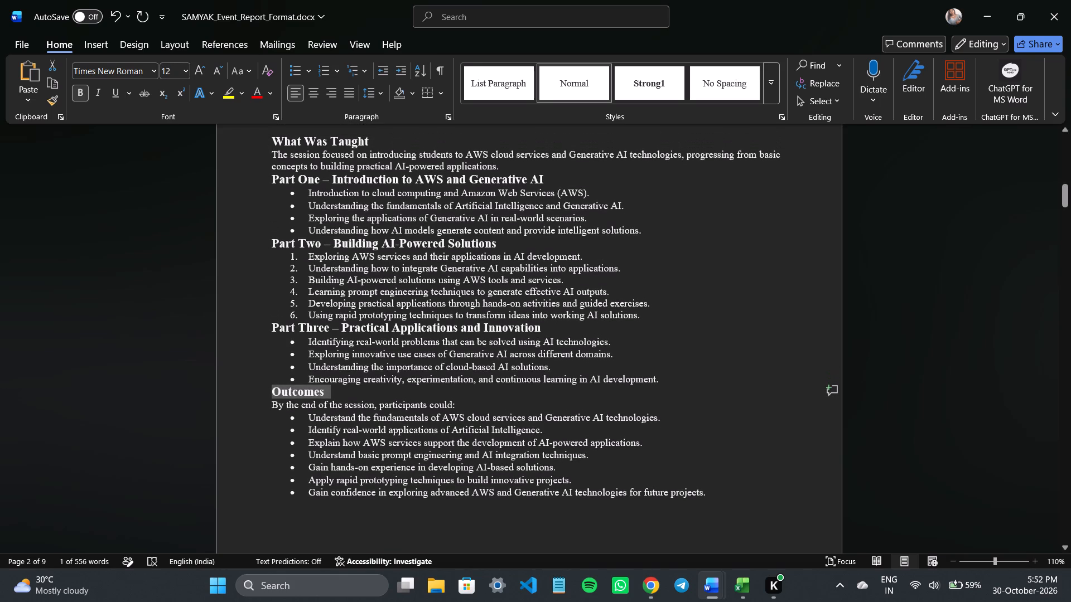
Check the font used for the list text in the Cyber Security report, and return to the SAMYAK report.
{"action": "key", "text": "alt+Tab"}
{"action": "key", "text": "alt+Tab"}
{"action": "key", "text": "Tab"}
{"action": "key", "text": "alt+Tab"}
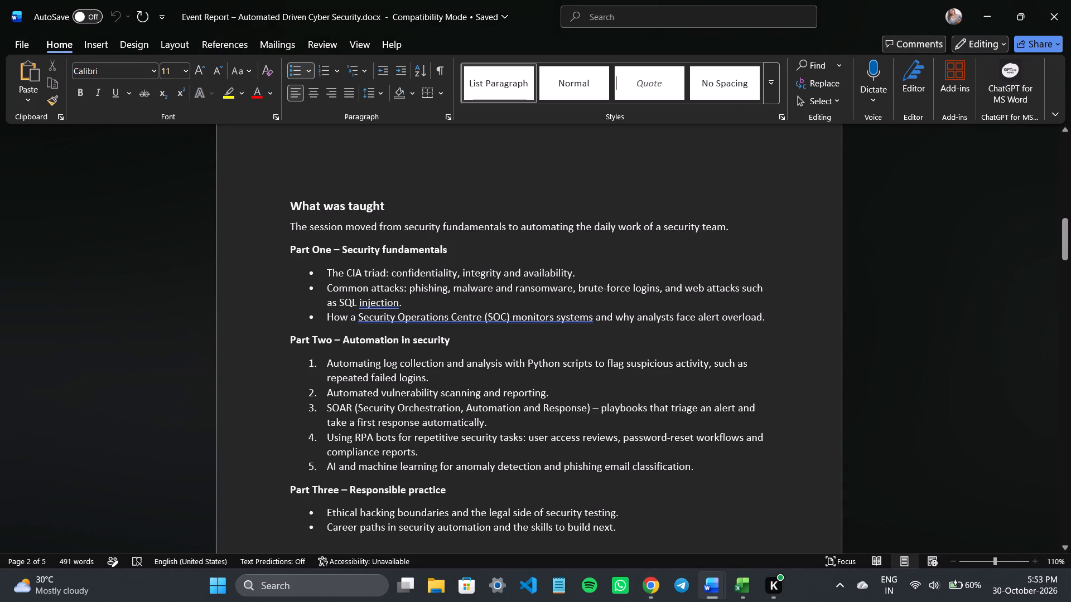
{"action": "left_click", "coordinate": [379, 364]}
{"action": "key", "text": "alt+Tab"}
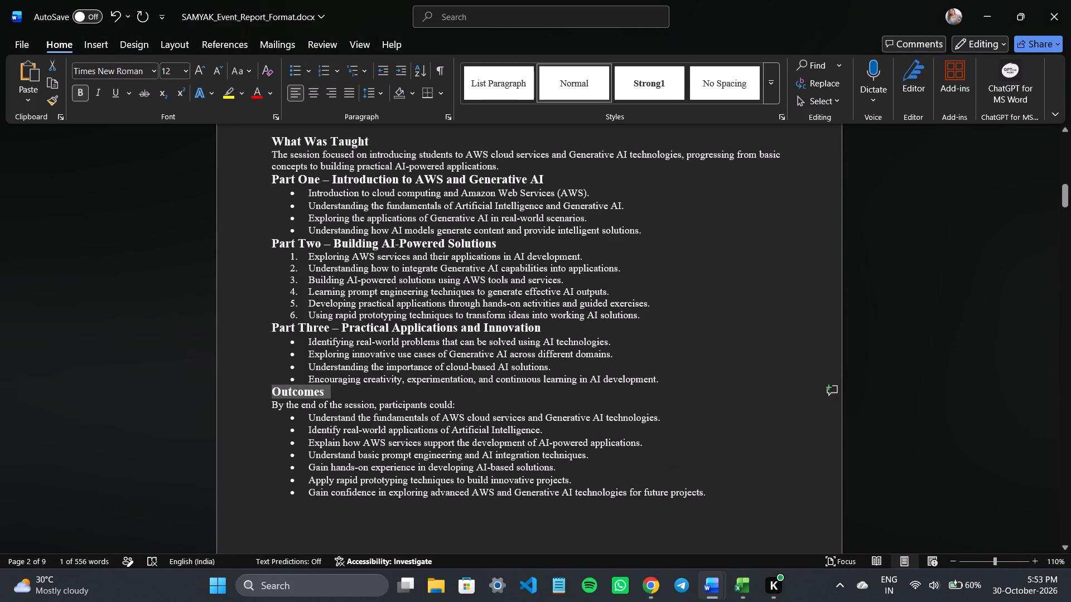
Change the font of the whole What Was Taught and Outcomes text on page two to Calibri.
{"action": "scroll", "coordinate": [361, 281], "scroll_direction": "up", "scroll_amount": 1}
{"action": "left_click_drag", "start_coordinate": [267, 180], "coordinate": [382, 273]}
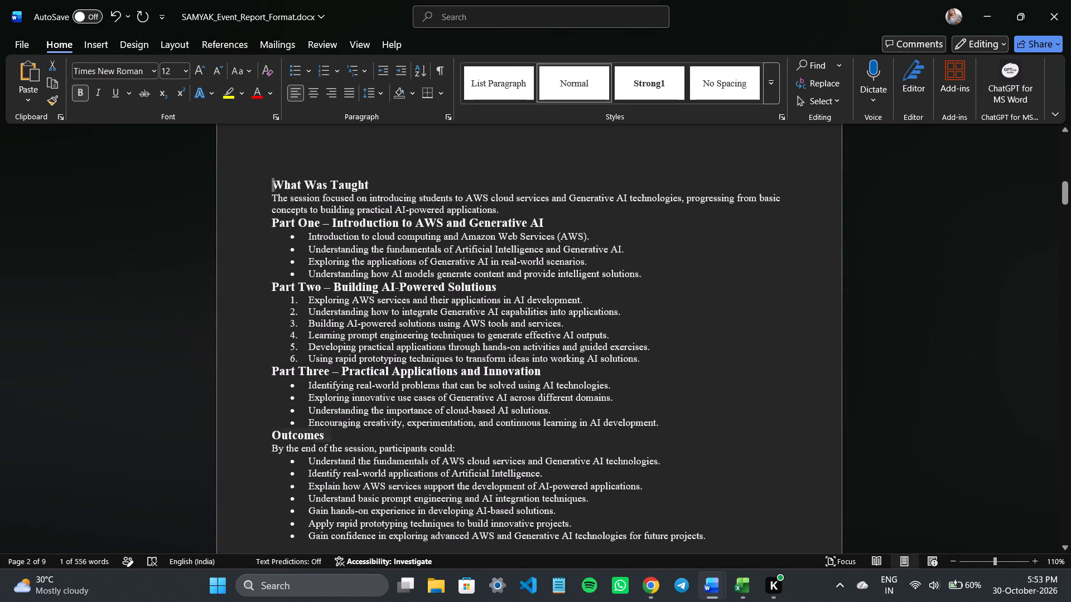
{"action": "left_click_drag", "start_coordinate": [382, 273], "coordinate": [716, 406]}
{"action": "left_click", "coordinate": [152, 72]}
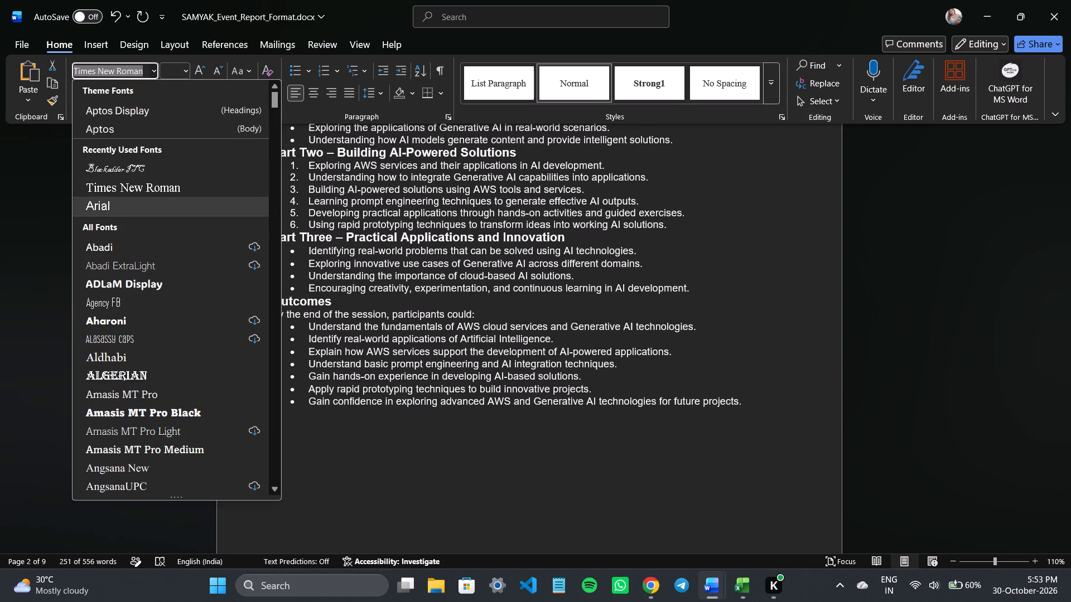
{"action": "type", "text": "ca"}
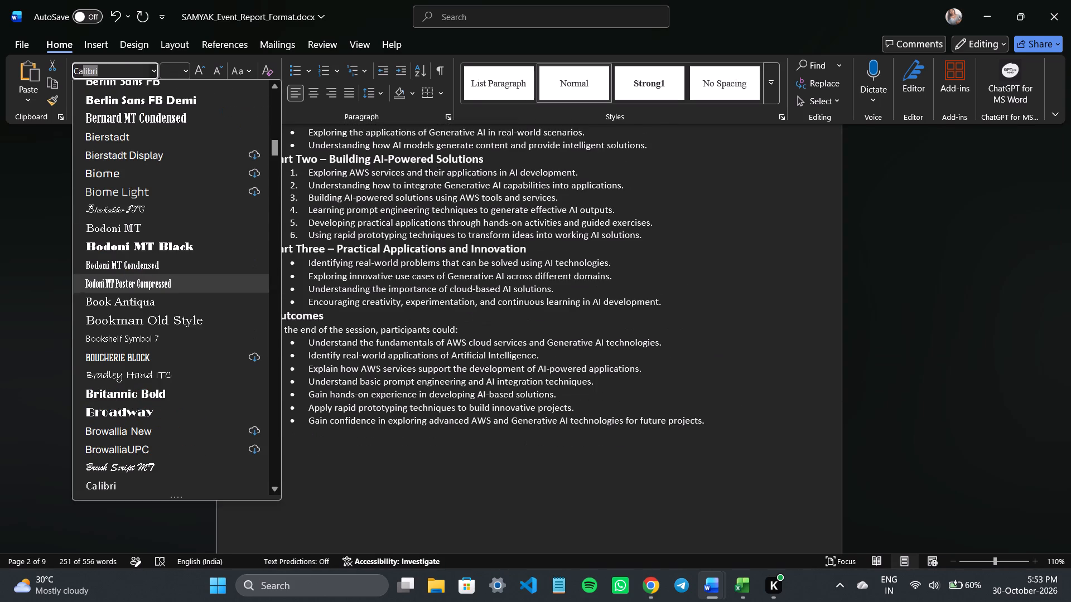
{"action": "left_click", "coordinate": [157, 487]}
{"action": "left_click", "coordinate": [447, 424]}
Change the font of the Aim and Objectives heading, paragraph and six numbered objectives on page one to Calibri.
{"action": "scroll", "coordinate": [447, 424], "scroll_direction": "up", "scroll_amount": 1}
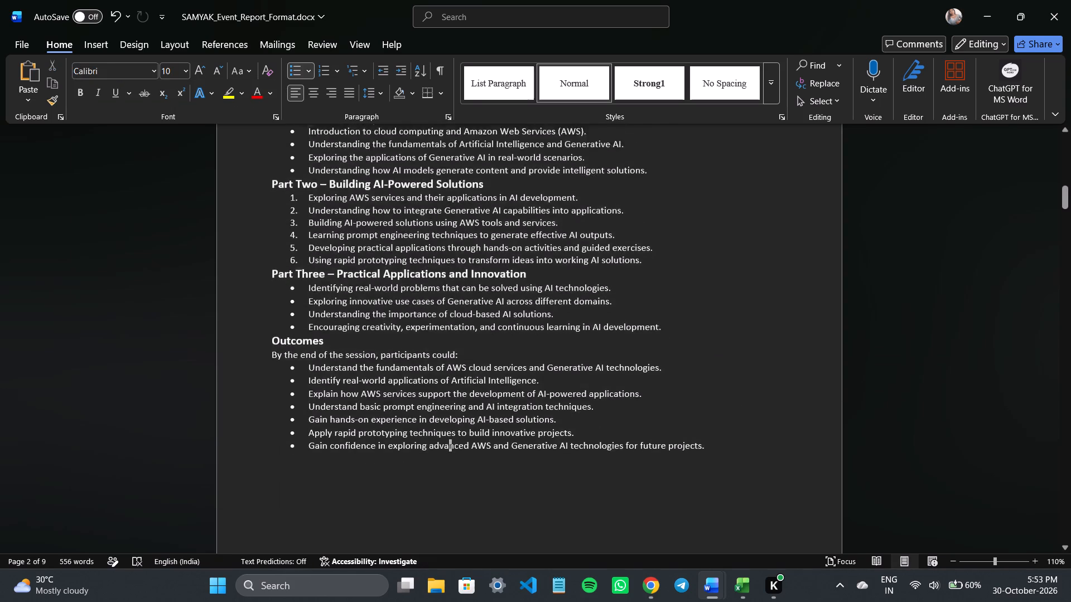
{"action": "scroll", "coordinate": [447, 424], "scroll_direction": "up", "scroll_amount": 1}
{"action": "left_click", "coordinate": [332, 292]}
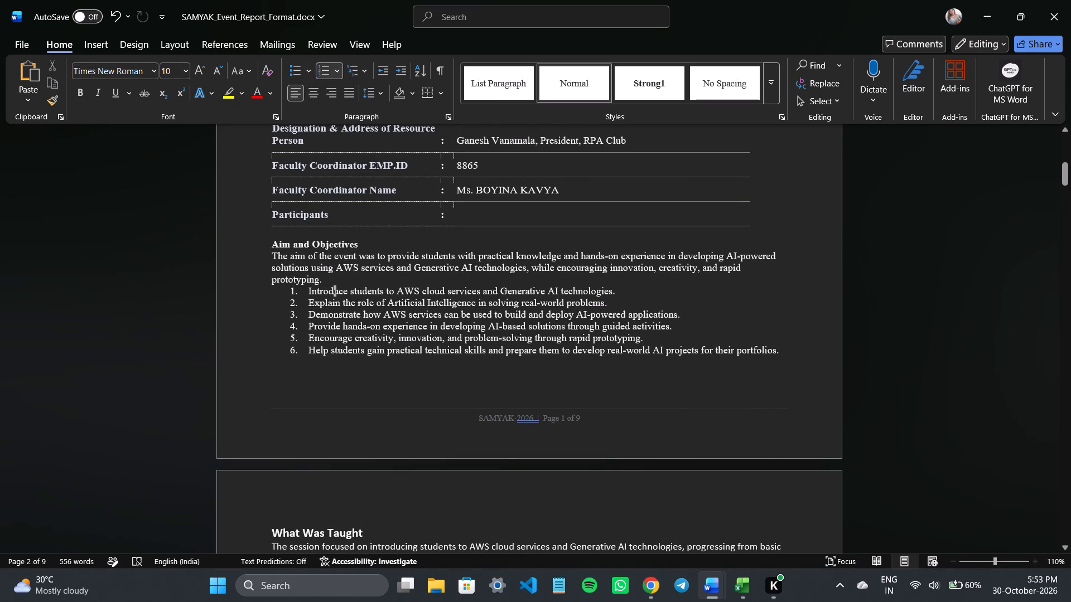
{"action": "left_click_drag", "start_coordinate": [271, 235], "coordinate": [774, 362]}
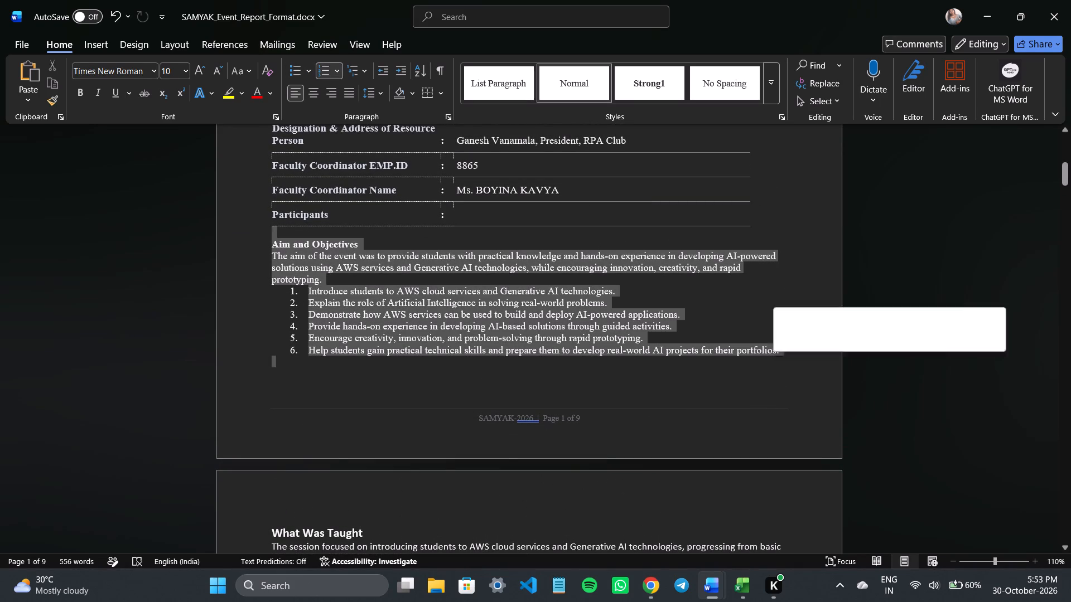
{"action": "left_click", "coordinate": [155, 72]}
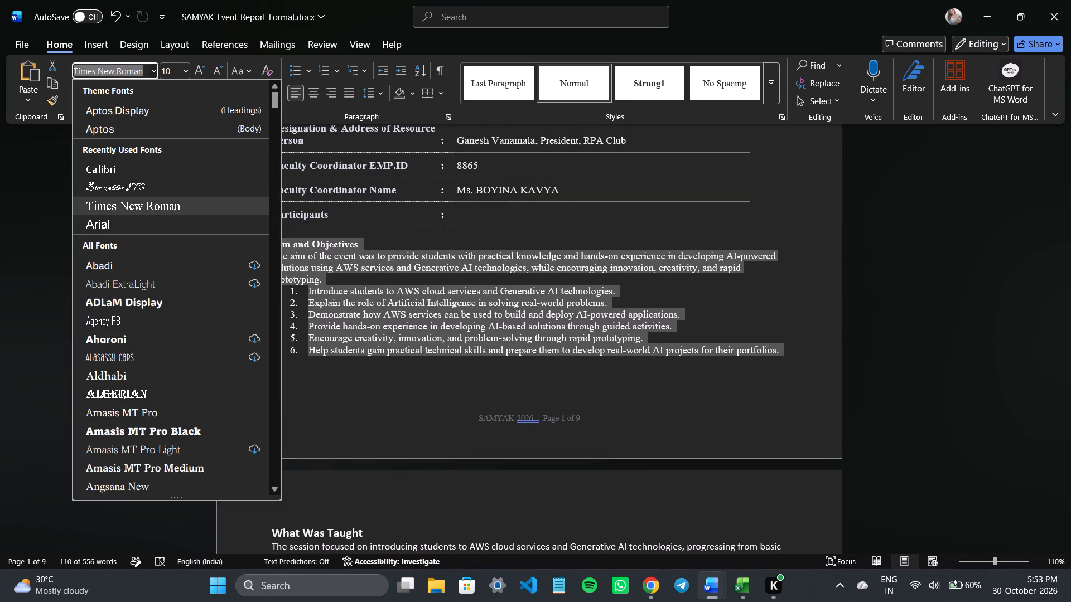
{"action": "key", "text": "a"}
{"action": "key", "text": "BackSpace"}
{"action": "type", "text": "ca"}
{"action": "key", "text": "BackSpace"}
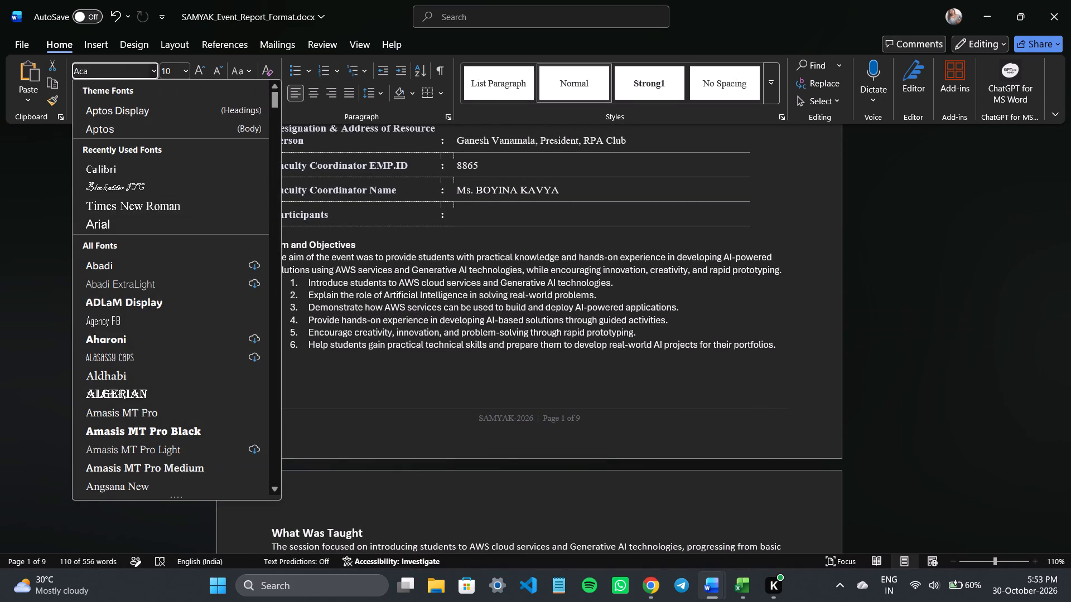
{"action": "key", "text": "BackSpace"}
{"action": "key", "text": "BackSpace"}
{"action": "key", "text": "BackSpace"}
{"action": "type", "text": "ca"}
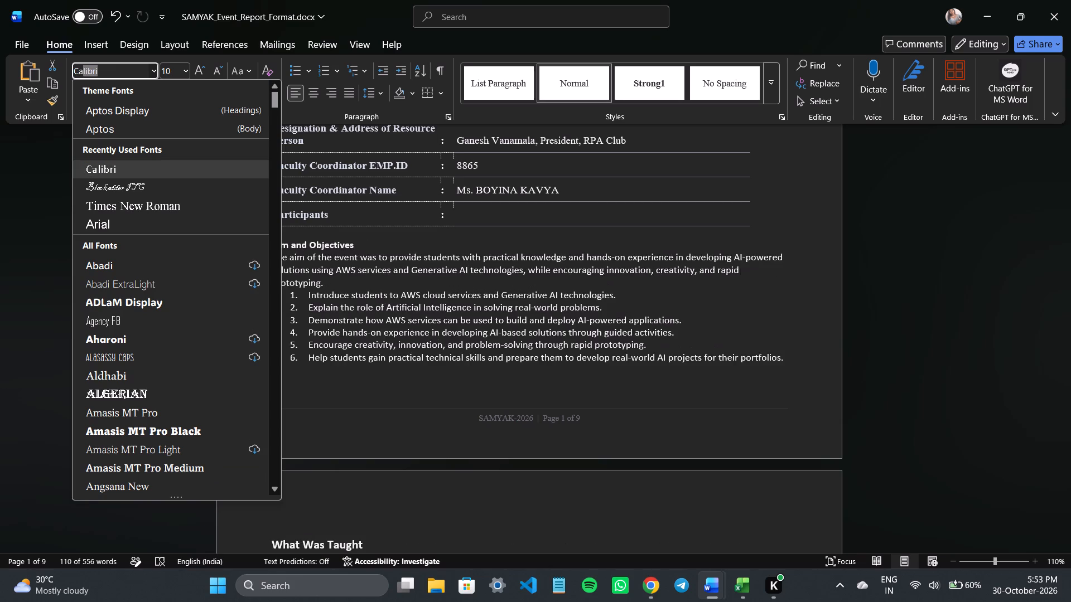
{"action": "left_click", "coordinate": [127, 171]}
Set the Aim and Objectives heading's font size to 12.
{"action": "triple_click", "coordinate": [406, 235]}
{"action": "left_click", "coordinate": [406, 235]}
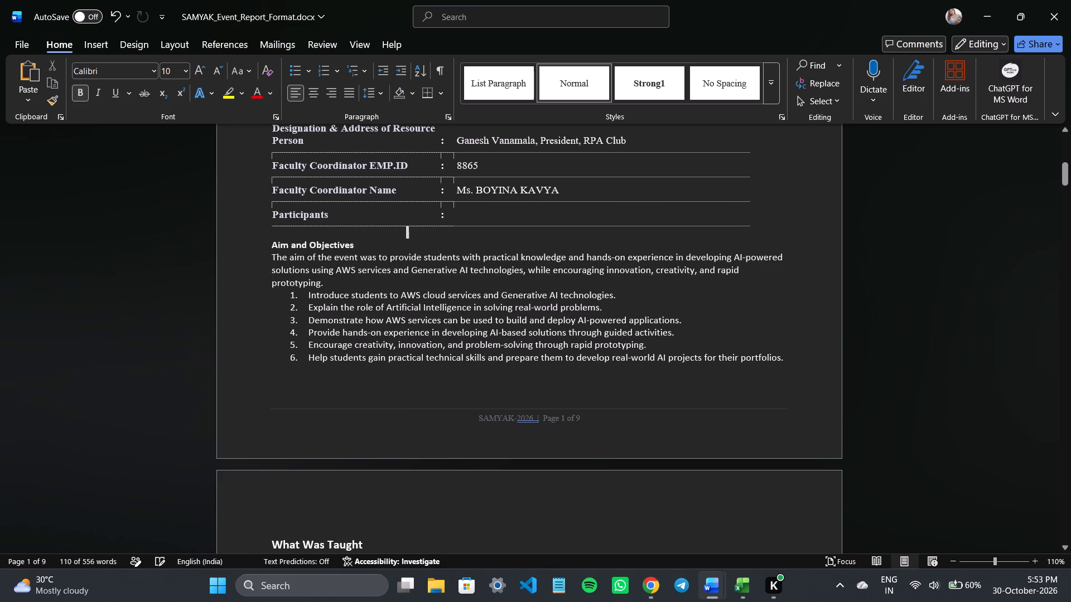
{"action": "triple_click", "coordinate": [379, 239]}
{"action": "left_click", "coordinate": [379, 239]}
{"action": "triple_click", "coordinate": [379, 239]}
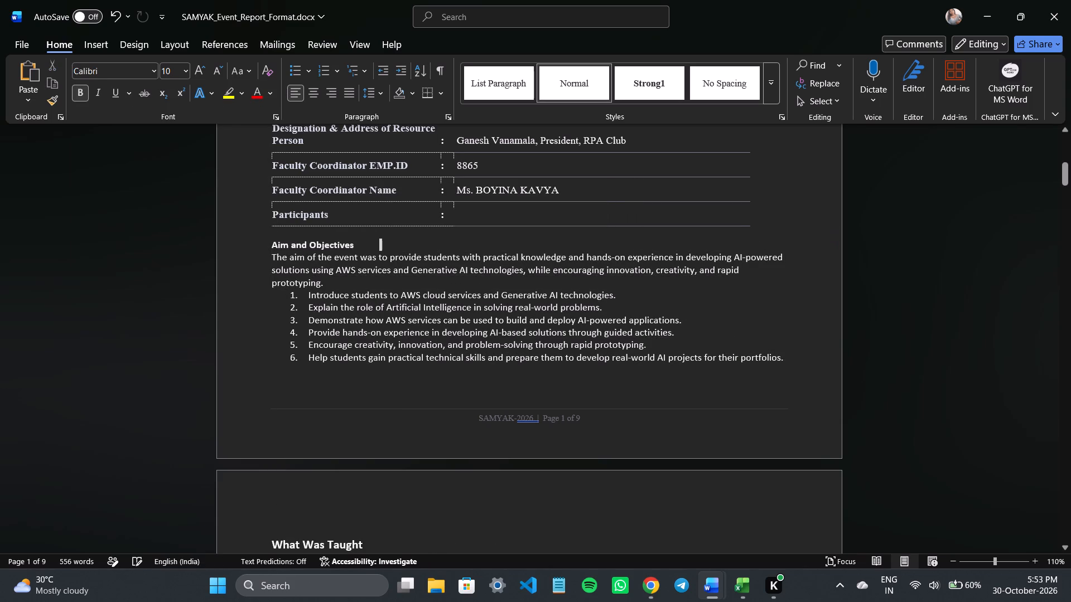
{"action": "left_click", "coordinate": [190, 70]}
{"action": "left_click", "coordinate": [183, 70]}
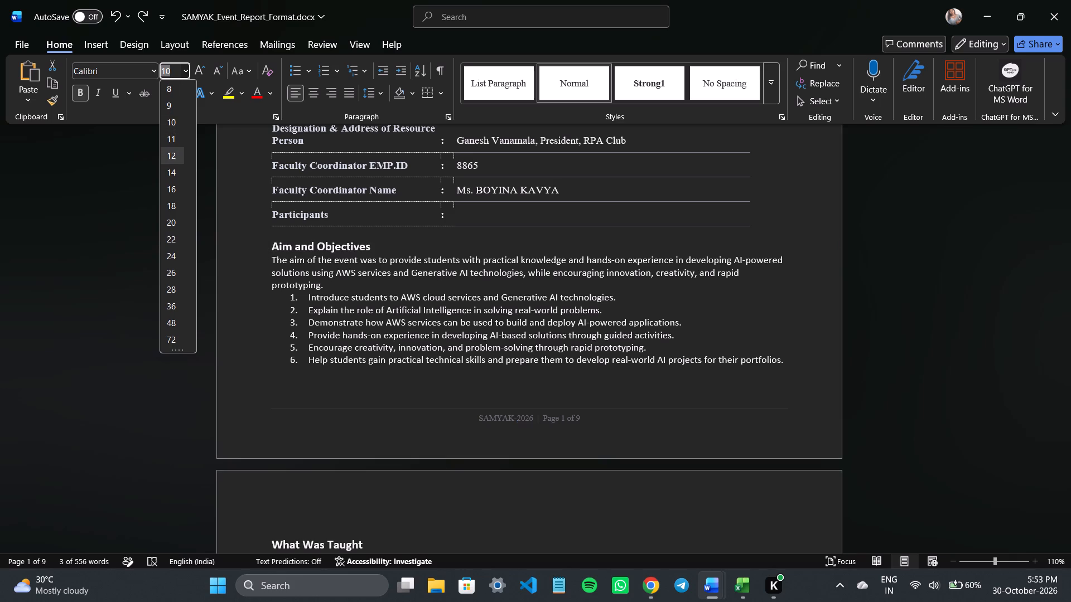
{"action": "left_click", "coordinate": [172, 157]}
{"action": "left_click", "coordinate": [377, 246]}
Look over the formatted sections on the first two pages and go to the GPS / Geotagged Photographs section.
{"action": "scroll", "coordinate": [377, 246], "scroll_direction": "up", "scroll_amount": 1}
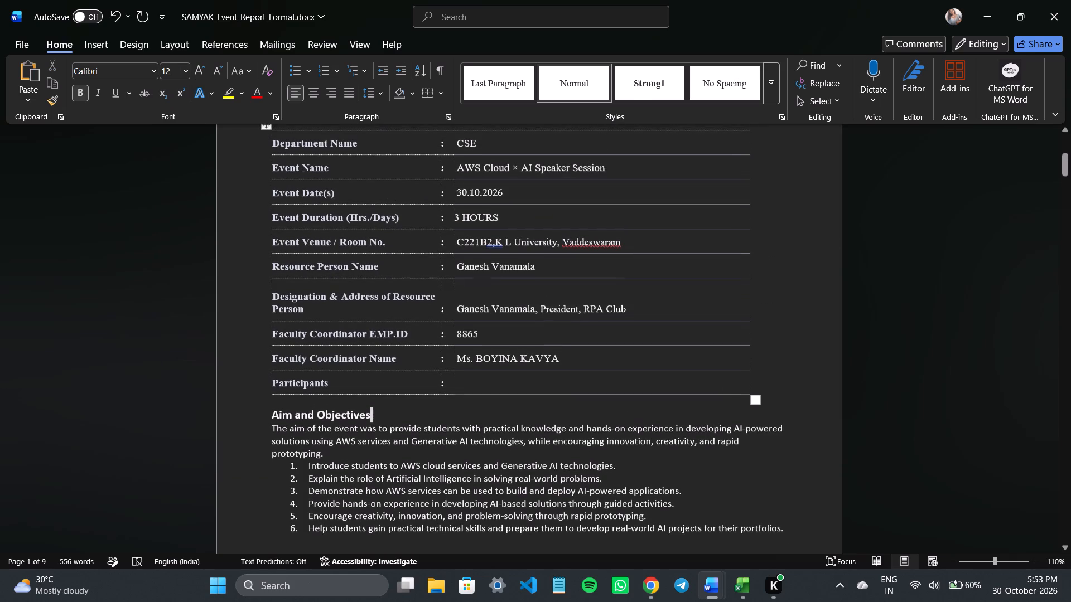
{"action": "scroll", "coordinate": [377, 246], "scroll_direction": "up", "scroll_amount": 1}
{"action": "scroll", "coordinate": [484, 361], "scroll_direction": "down", "scroll_amount": 2}
{"action": "scroll", "coordinate": [484, 361], "scroll_direction": "up", "scroll_amount": 1}
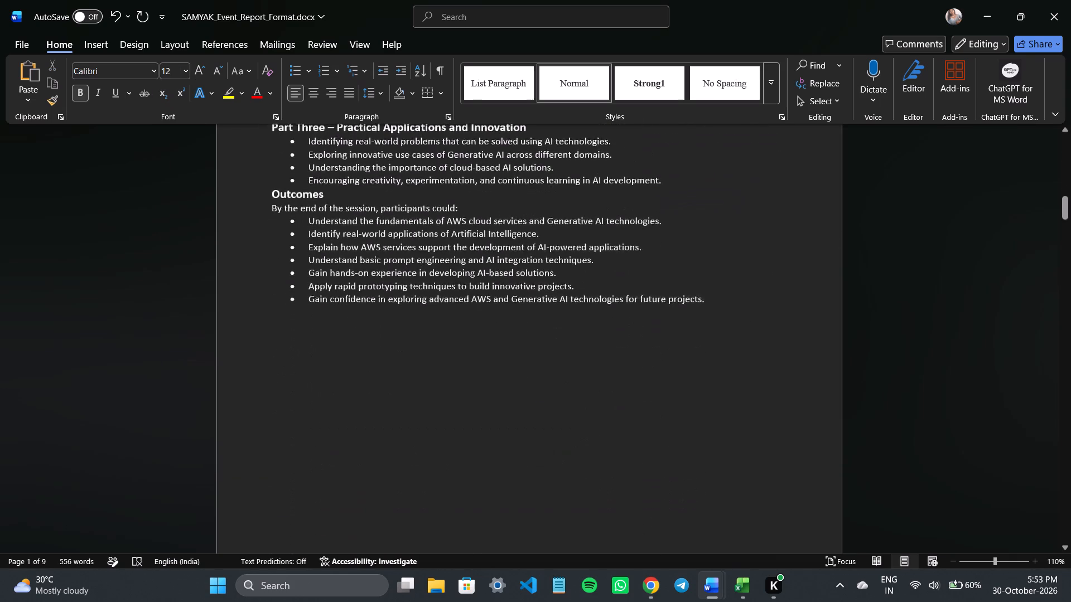
{"action": "scroll", "coordinate": [484, 361], "scroll_direction": "up", "scroll_amount": 1}
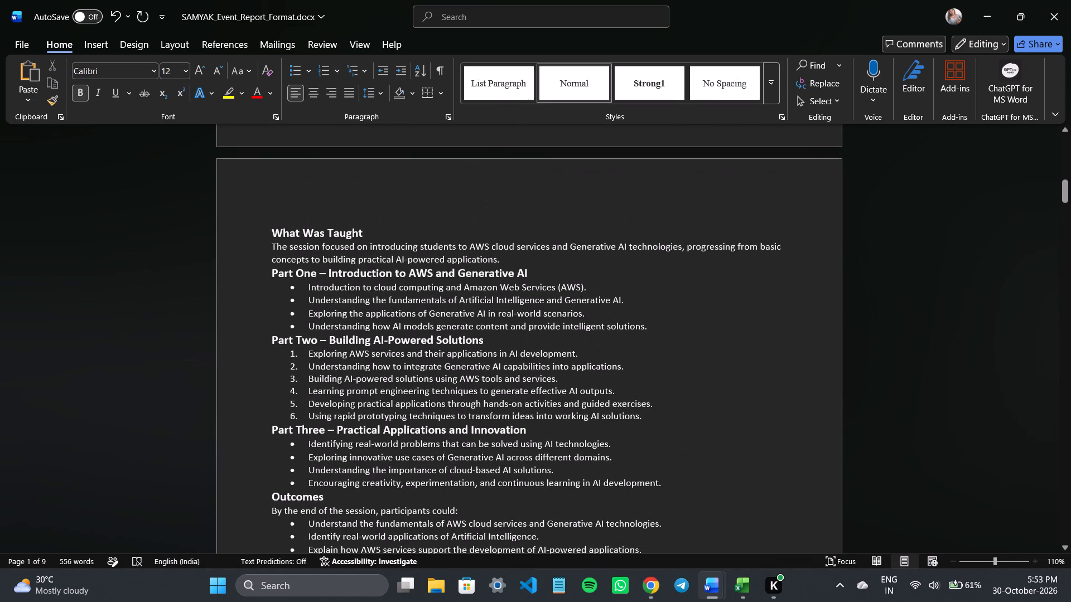
{"action": "scroll", "coordinate": [484, 361], "scroll_direction": "down", "scroll_amount": 3}
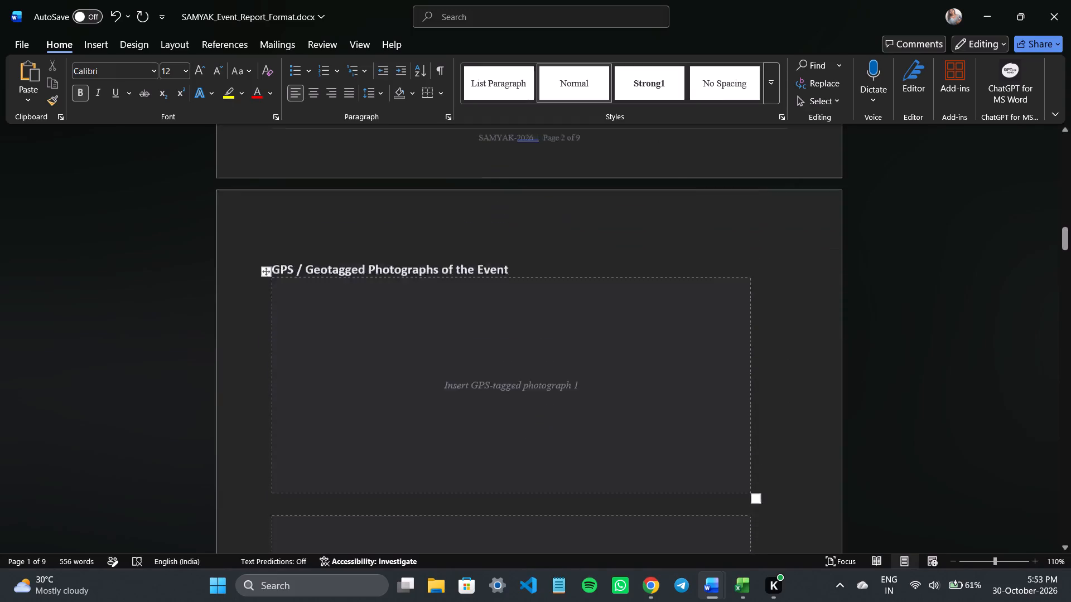
Compare the SAMYAK report's GPS photographs section with the attendance, photographs and sign-off sections of the Cyber Security report.
{"action": "scroll", "coordinate": [484, 361], "scroll_direction": "down", "scroll_amount": 2}
{"action": "scroll", "coordinate": [483, 377], "scroll_direction": "up", "scroll_amount": 1}
{"action": "key", "text": "alt+Tab"}
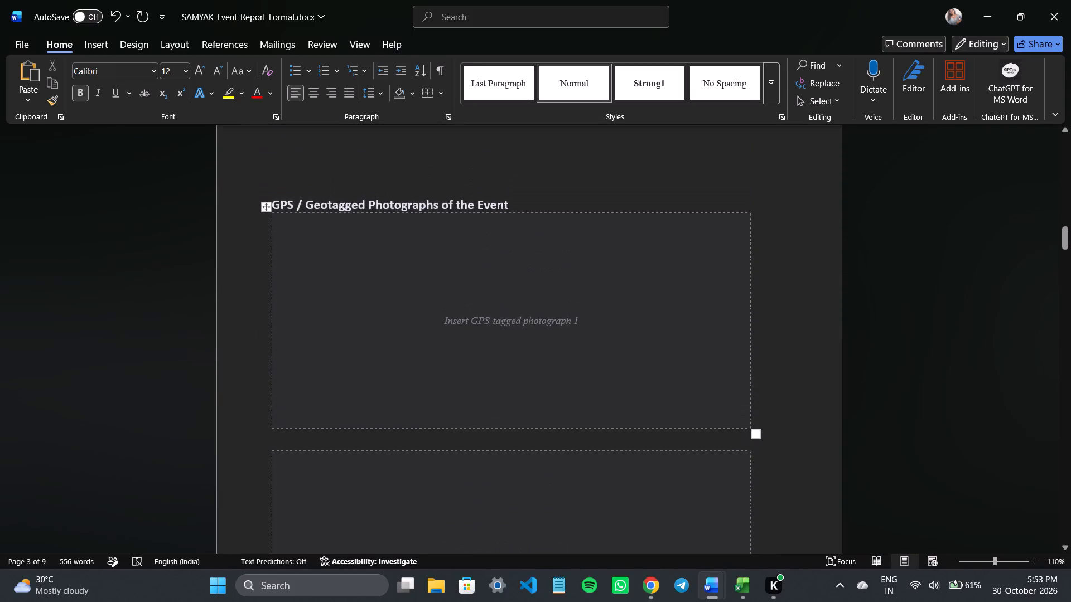
{"action": "scroll", "coordinate": [483, 377], "scroll_direction": "down", "scroll_amount": 1}
{"action": "scroll", "coordinate": [483, 377], "scroll_direction": "up", "scroll_amount": 1}
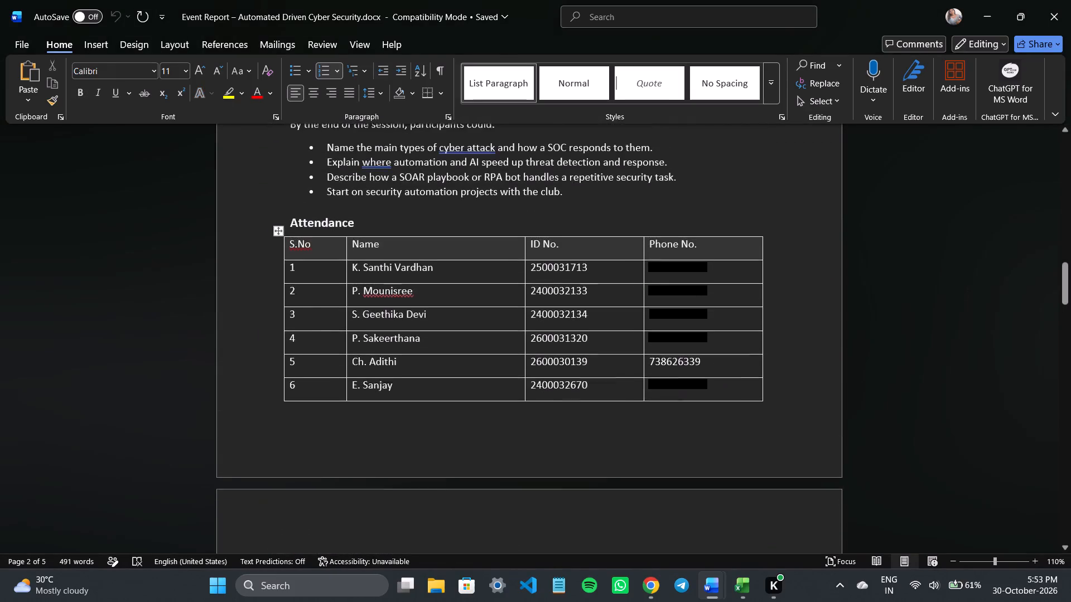
{"action": "scroll", "coordinate": [483, 377], "scroll_direction": "up", "scroll_amount": 1}
{"action": "key", "text": "alt+Tab"}
{"action": "key", "text": "alt+Tab"}
{"action": "scroll", "coordinate": [483, 377], "scroll_direction": "down", "scroll_amount": 1}
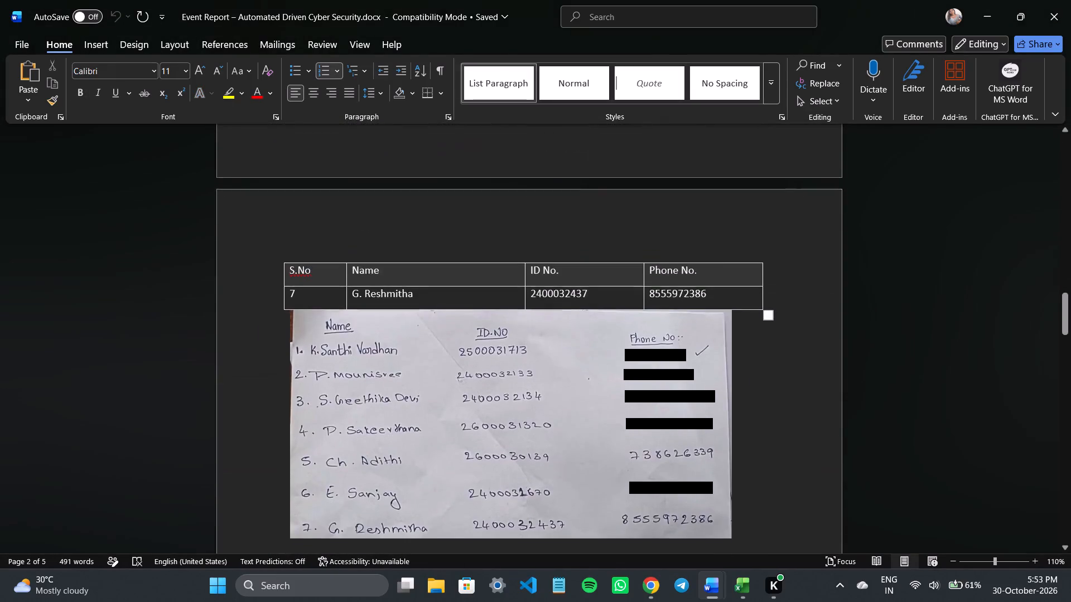
{"action": "scroll", "coordinate": [483, 377], "scroll_direction": "up", "scroll_amount": 1}
{"action": "key", "text": "alt+Tab"}
{"action": "scroll", "coordinate": [410, 323], "scroll_direction": "up", "scroll_amount": 1}
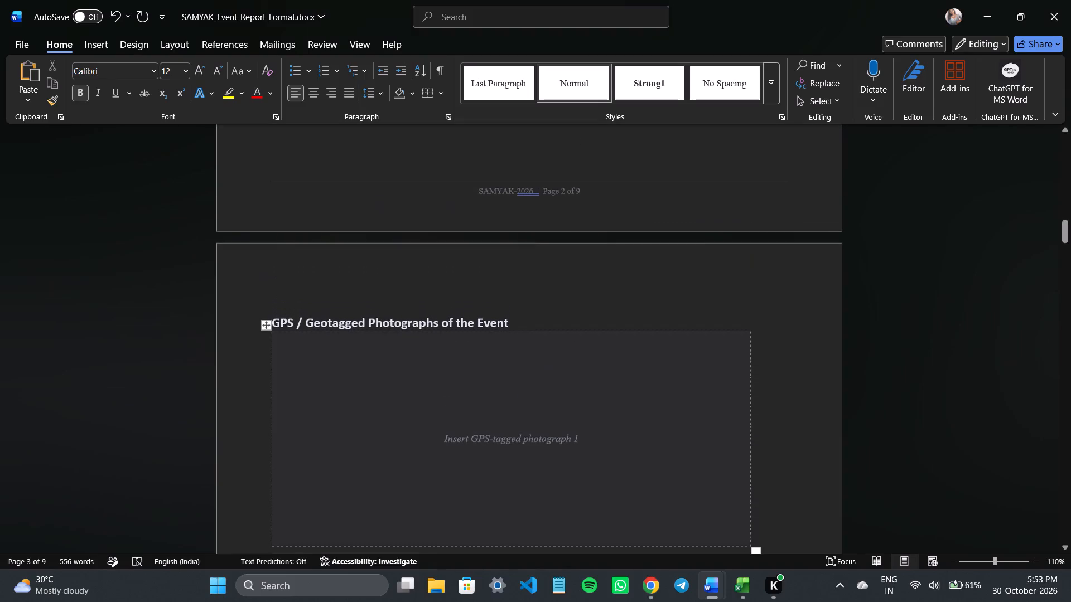
{"action": "scroll", "coordinate": [410, 323], "scroll_direction": "up", "scroll_amount": 1}
{"action": "key", "text": "alt+Tab"}
{"action": "scroll", "coordinate": [512, 379], "scroll_direction": "down", "scroll_amount": 2}
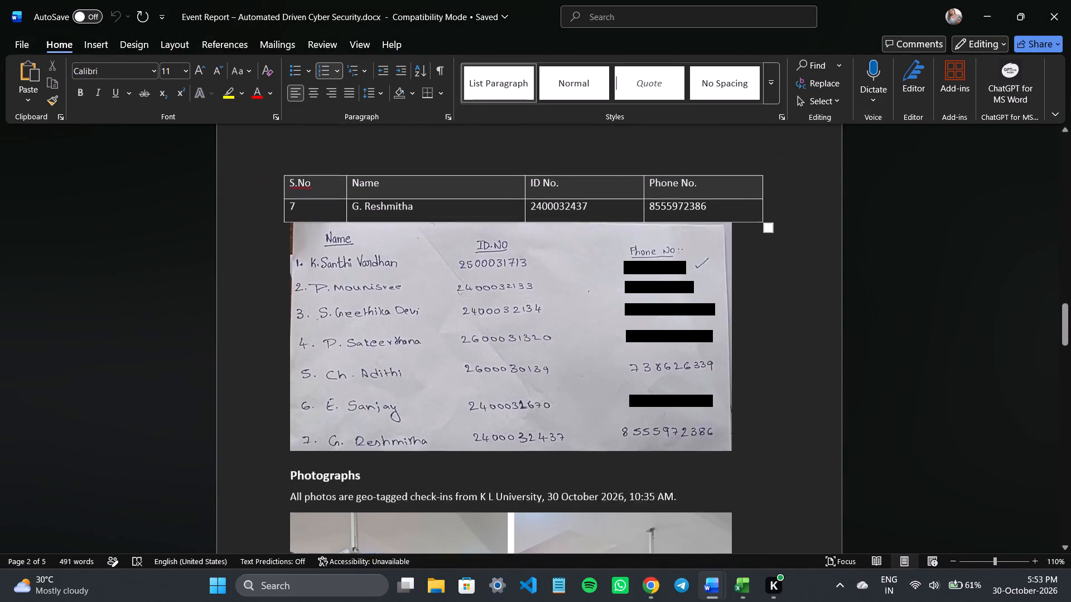
{"action": "scroll", "coordinate": [512, 379], "scroll_direction": "down", "scroll_amount": 3}
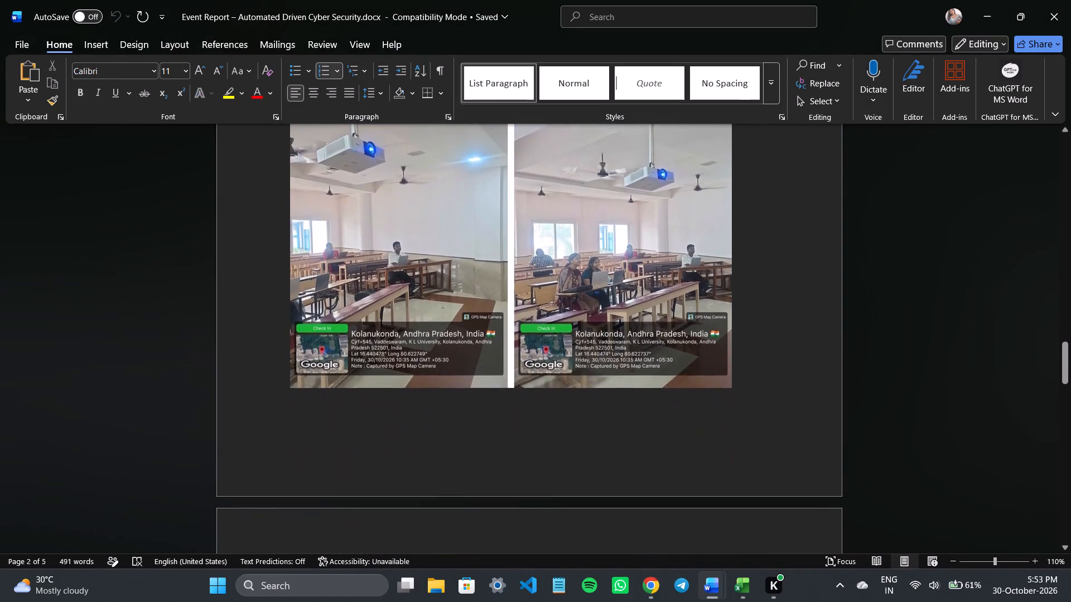
{"action": "scroll", "coordinate": [512, 379], "scroll_direction": "down", "scroll_amount": 1}
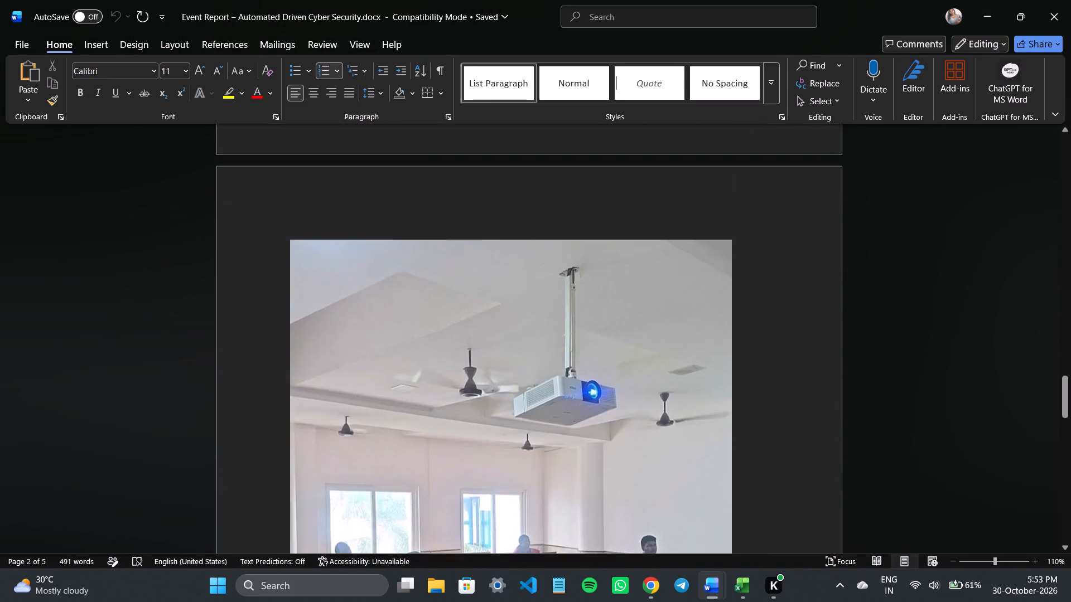
{"action": "scroll", "coordinate": [512, 379], "scroll_direction": "down", "scroll_amount": 2}
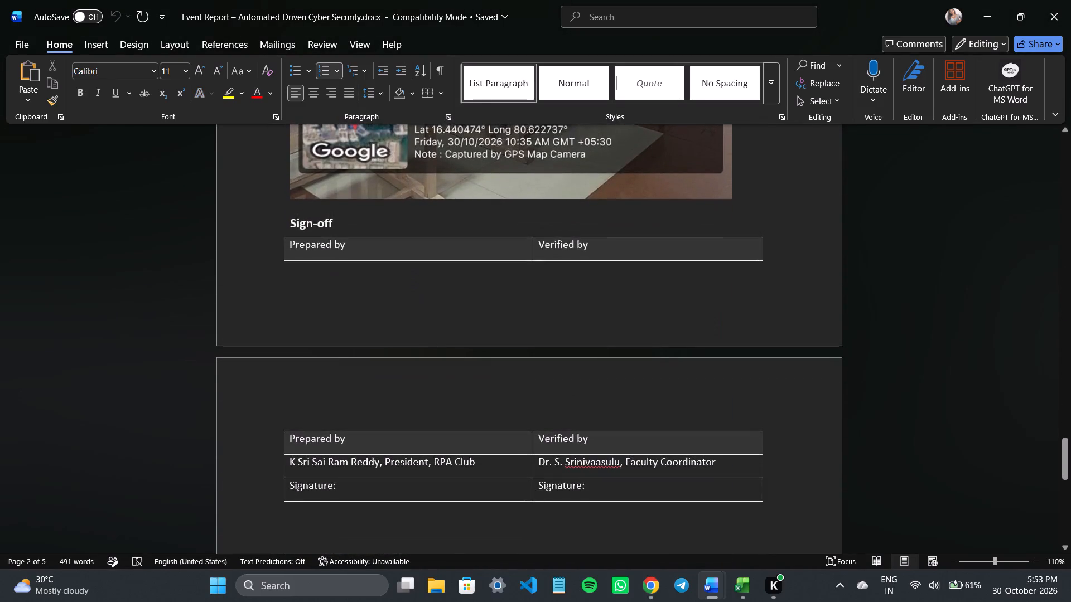
{"action": "scroll", "coordinate": [512, 379], "scroll_direction": "down", "scroll_amount": 1}
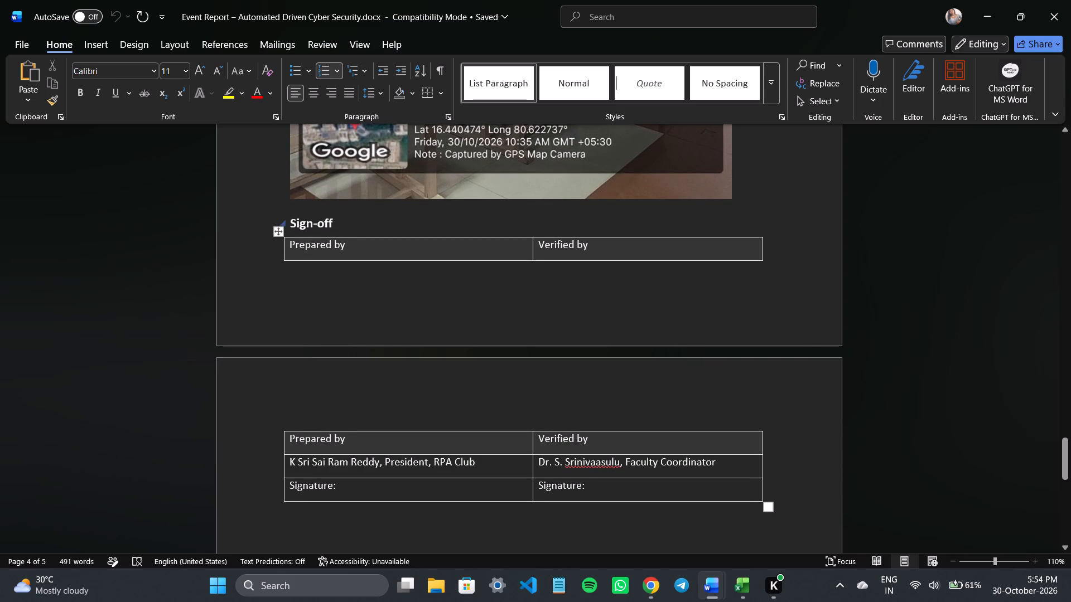
Copy the Sign-off heading together with its Prepared by / Verified by table from the Cyber Security report.
{"action": "left_click_drag", "start_coordinate": [288, 219], "coordinate": [652, 482]}
{"action": "key", "text": "ctrl+c"}
{"action": "key", "text": "ctrl+c"}
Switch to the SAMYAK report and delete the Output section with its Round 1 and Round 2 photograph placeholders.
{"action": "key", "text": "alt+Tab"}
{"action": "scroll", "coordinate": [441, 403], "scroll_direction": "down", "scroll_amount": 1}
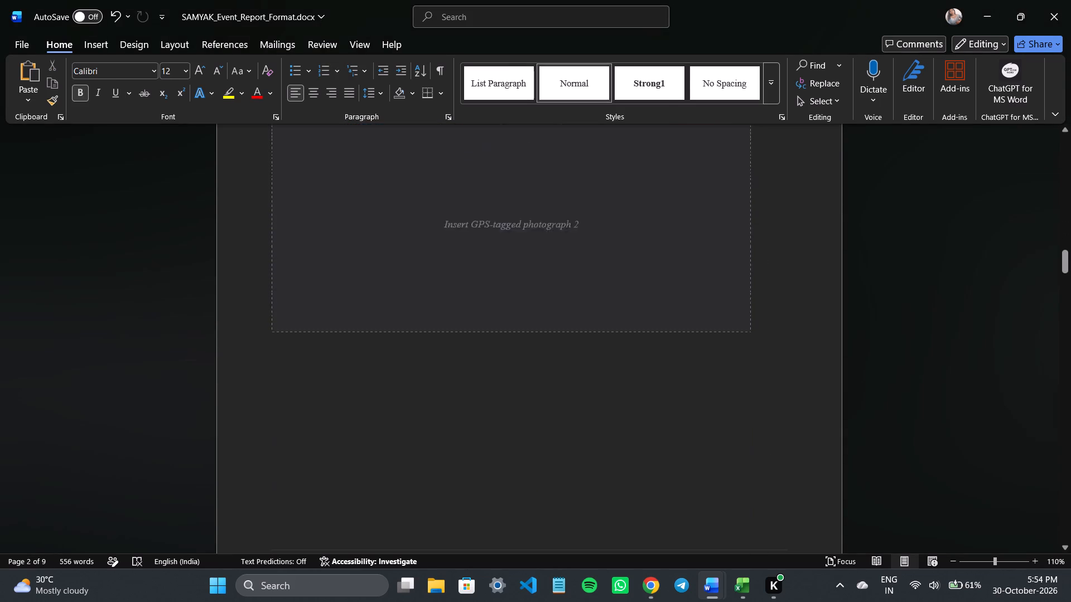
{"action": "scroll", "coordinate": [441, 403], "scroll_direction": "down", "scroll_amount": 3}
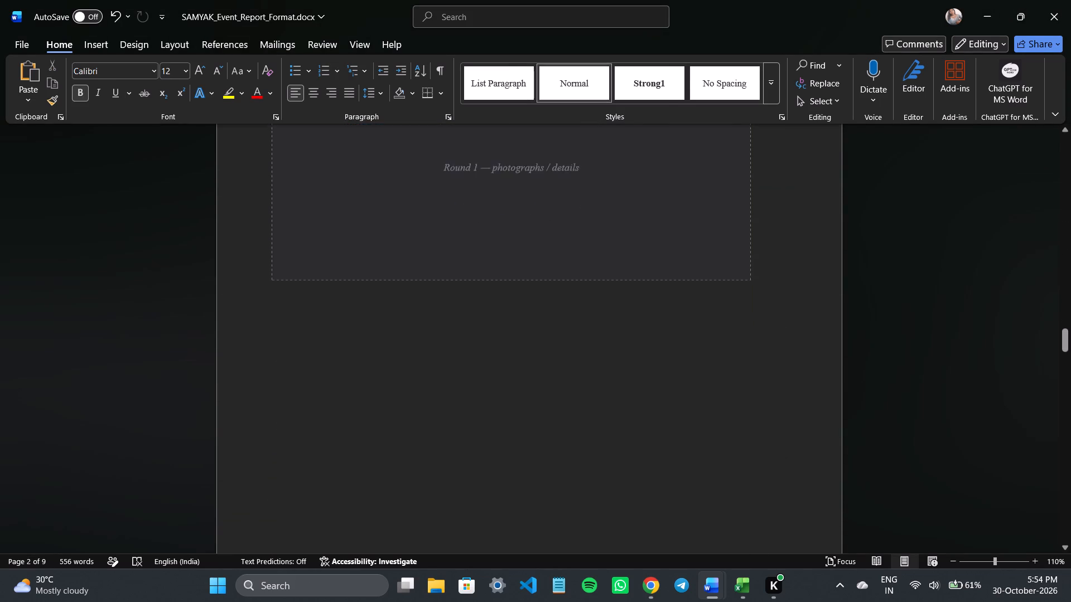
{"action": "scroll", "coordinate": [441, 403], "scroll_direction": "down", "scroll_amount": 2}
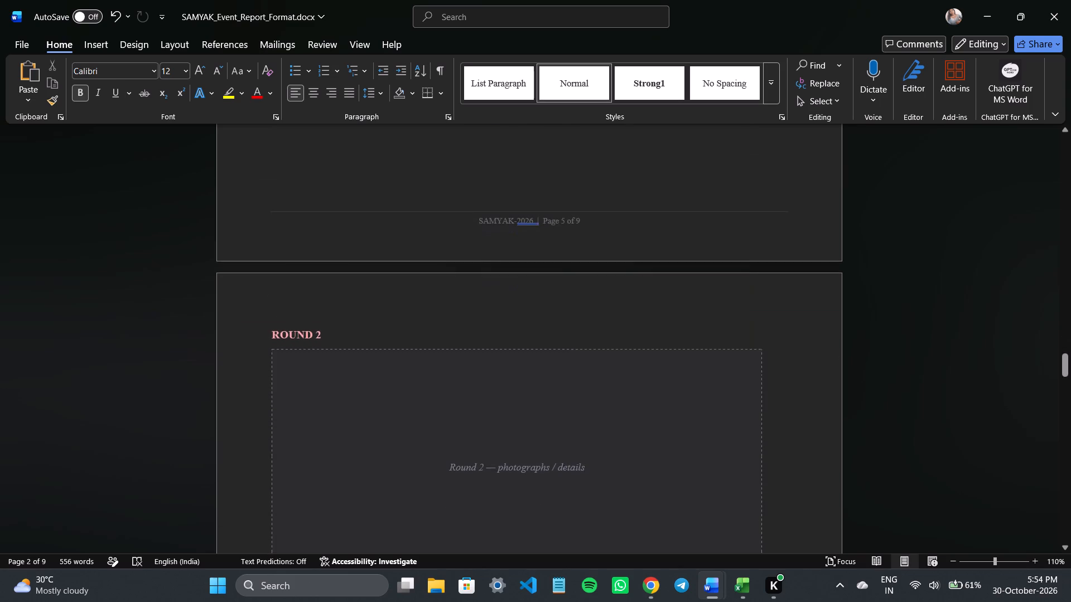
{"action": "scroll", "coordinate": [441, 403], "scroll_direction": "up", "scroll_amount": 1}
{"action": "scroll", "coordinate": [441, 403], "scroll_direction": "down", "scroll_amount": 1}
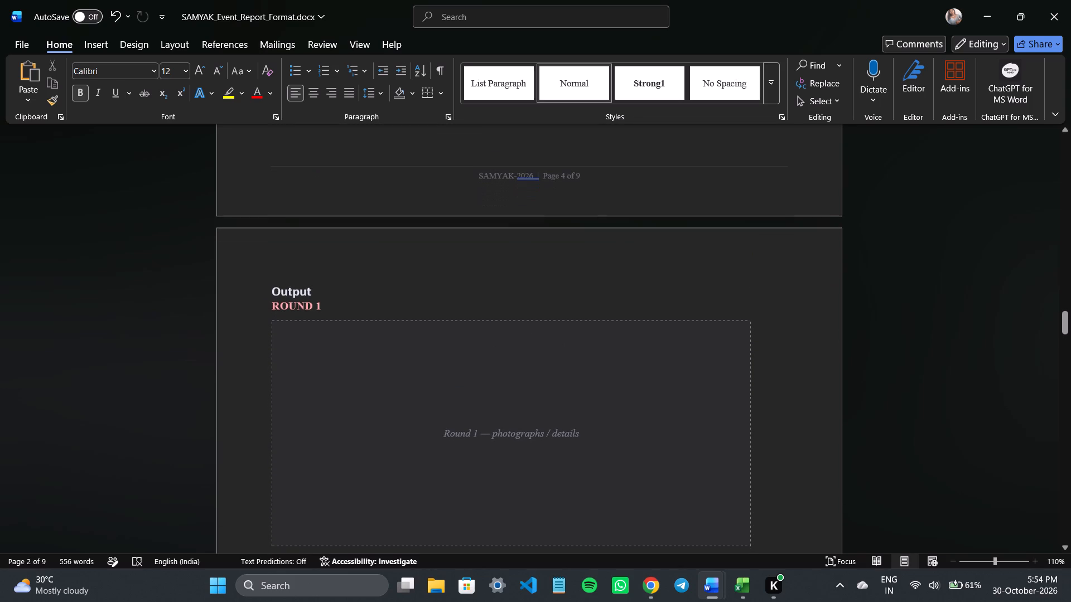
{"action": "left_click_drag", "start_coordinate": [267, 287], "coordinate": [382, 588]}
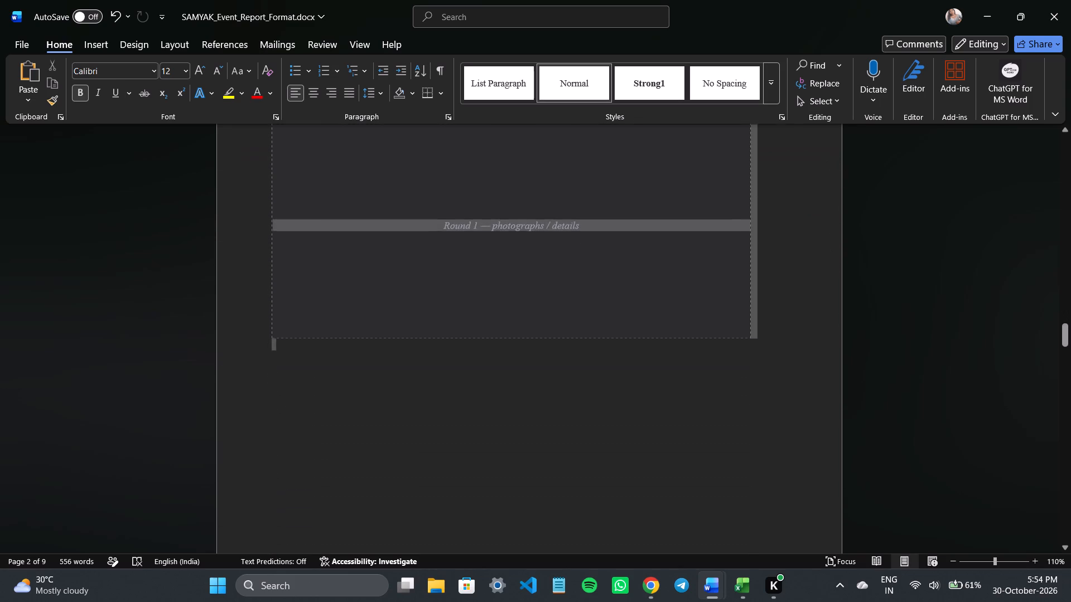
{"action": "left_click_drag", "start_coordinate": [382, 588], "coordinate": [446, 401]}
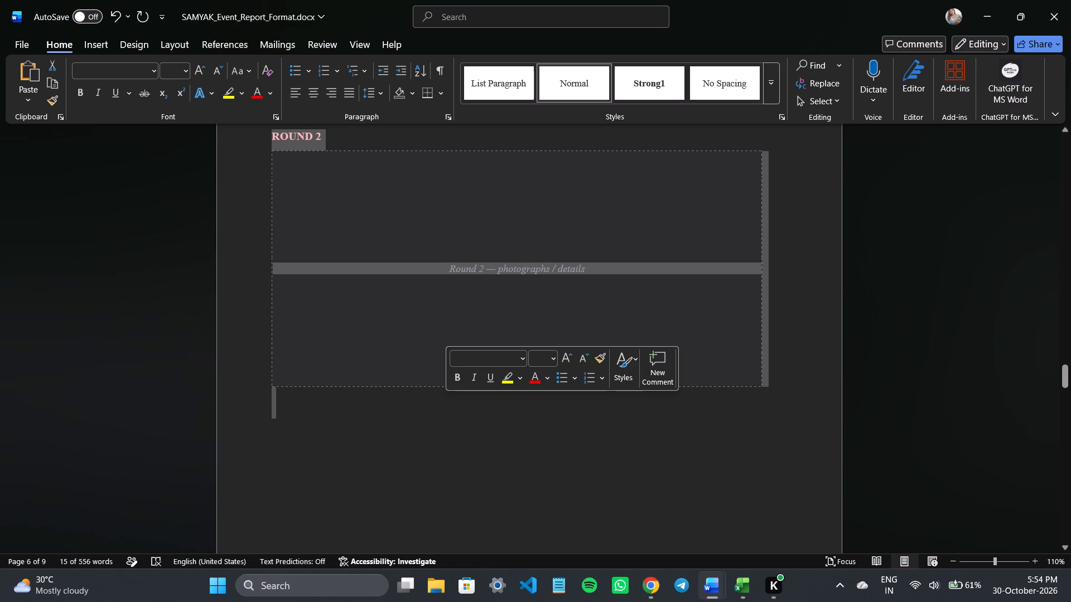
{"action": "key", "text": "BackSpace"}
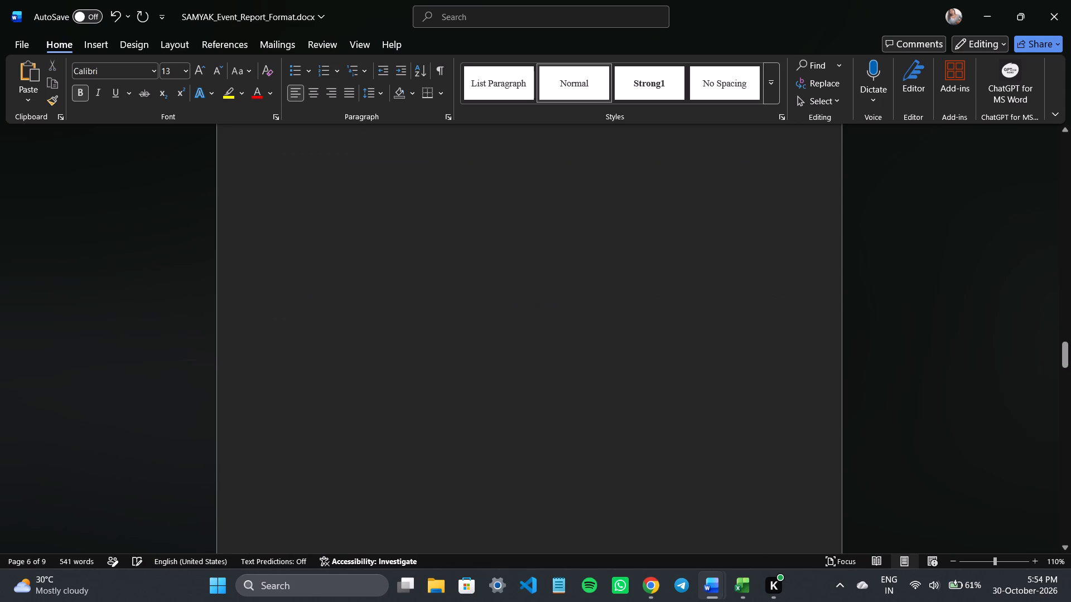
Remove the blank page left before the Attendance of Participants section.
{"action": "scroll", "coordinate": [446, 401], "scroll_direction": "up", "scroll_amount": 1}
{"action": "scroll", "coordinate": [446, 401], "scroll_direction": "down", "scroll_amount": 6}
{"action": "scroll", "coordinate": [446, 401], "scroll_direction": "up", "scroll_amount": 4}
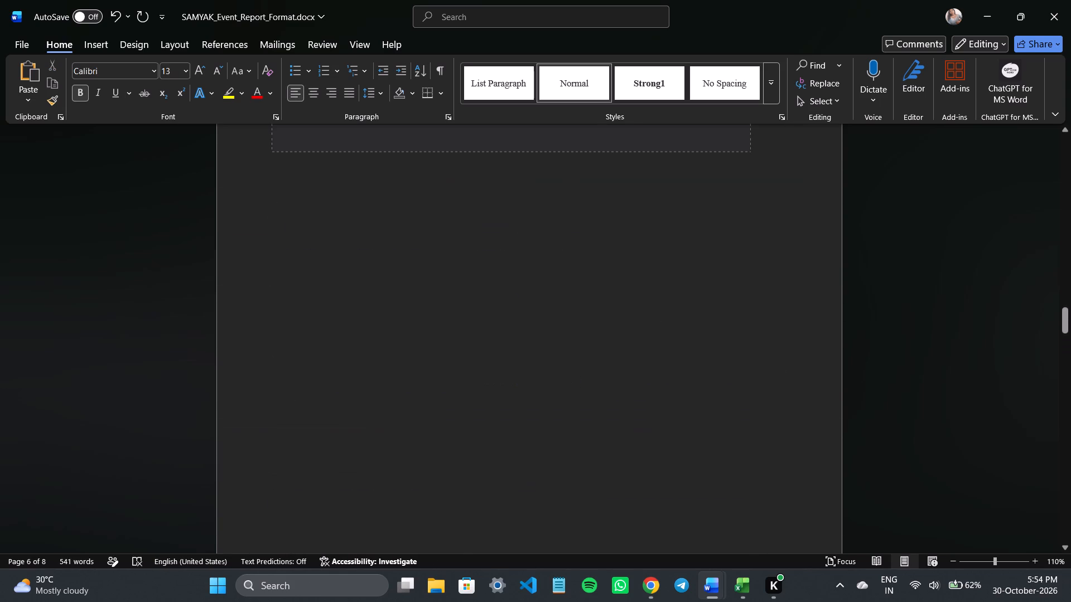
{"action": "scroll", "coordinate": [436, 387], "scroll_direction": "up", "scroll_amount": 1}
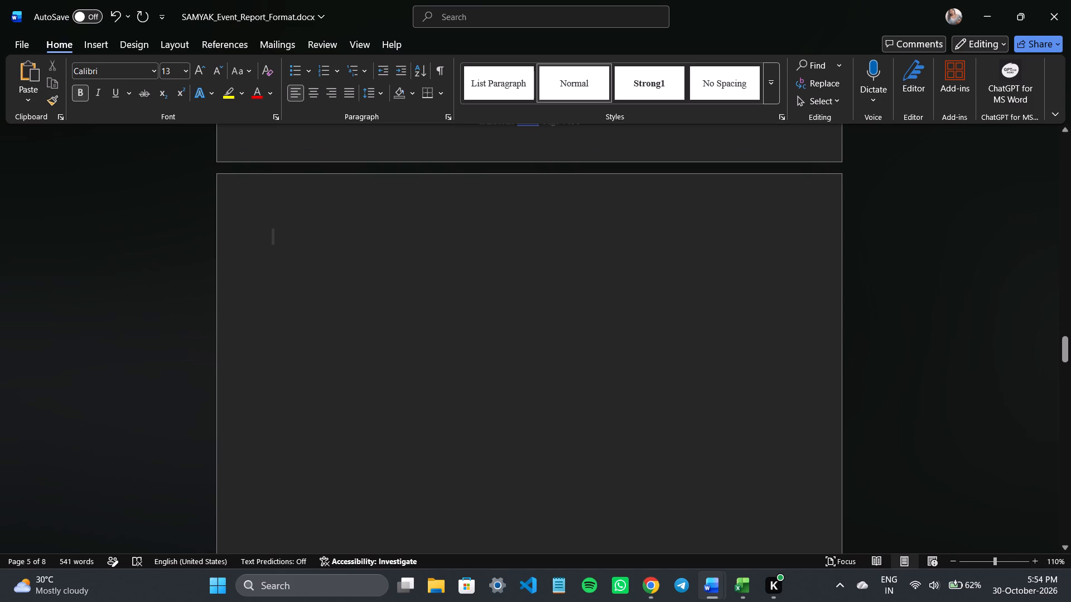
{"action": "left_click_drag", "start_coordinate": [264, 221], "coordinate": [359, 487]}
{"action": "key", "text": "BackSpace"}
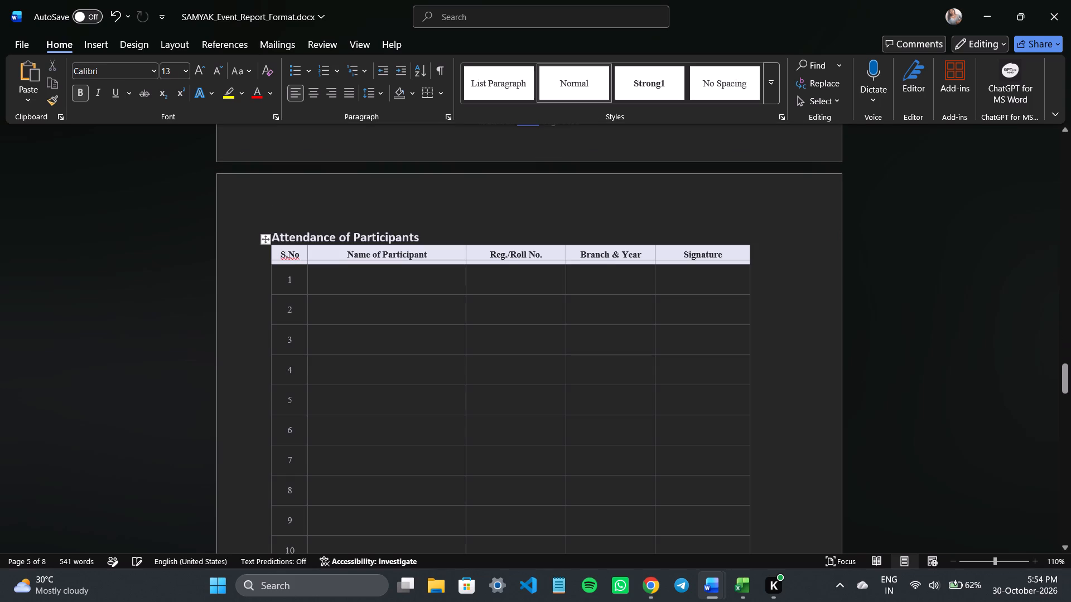
Switch to the SAMYAK events spreadsheet and check the entry for the AWS Cloud × AI Speaker Session.
{"action": "scroll", "coordinate": [359, 487], "scroll_direction": "down", "scroll_amount": 1}
{"action": "key", "text": "alt+Tab"}
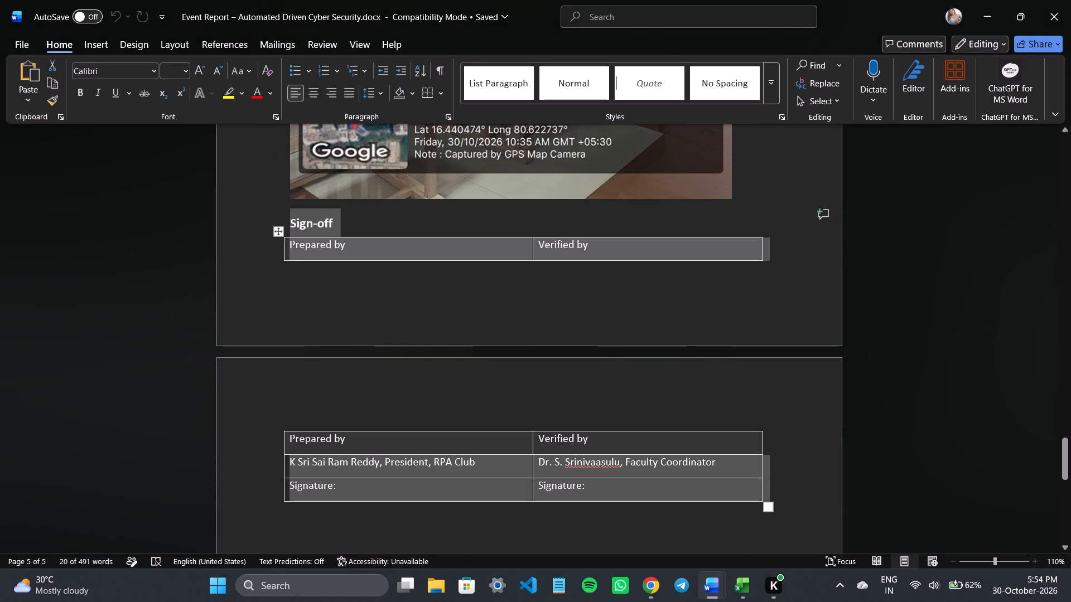
{"action": "key", "text": "alt+Tab"}
{"action": "key", "text": "alt+Tab"}
{"action": "key", "text": "alt+Tab"}
{"action": "key", "text": "alt+Tab"}
{"action": "key", "text": "alt+Tab"}
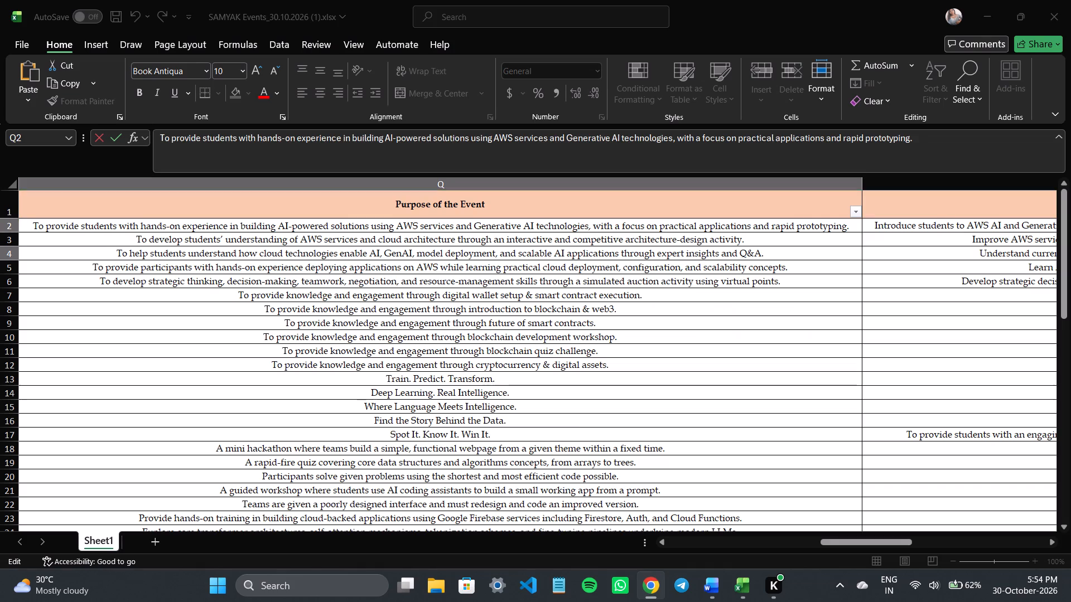
{"action": "scroll", "coordinate": [351, 284], "scroll_direction": "right", "scroll_amount": 12}
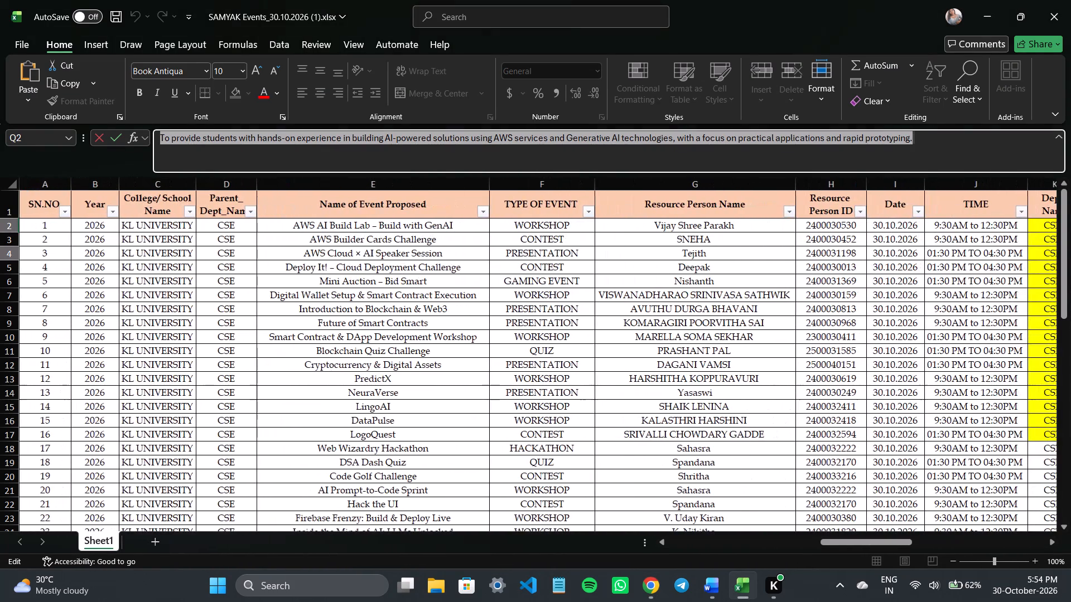
{"action": "left_click", "coordinate": [360, 263]}
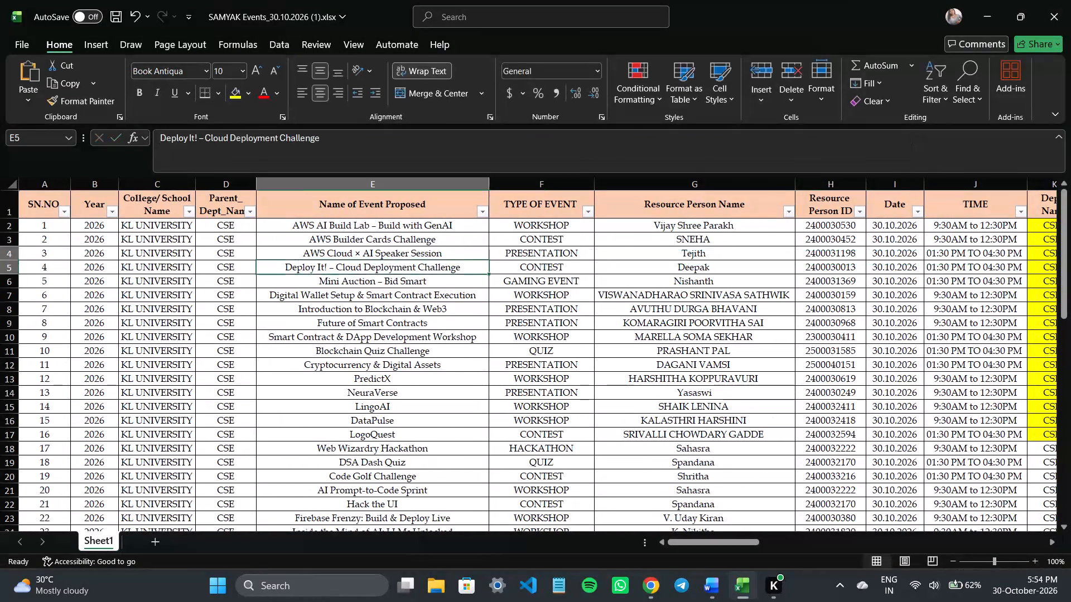
{"action": "left_click", "coordinate": [363, 257]}
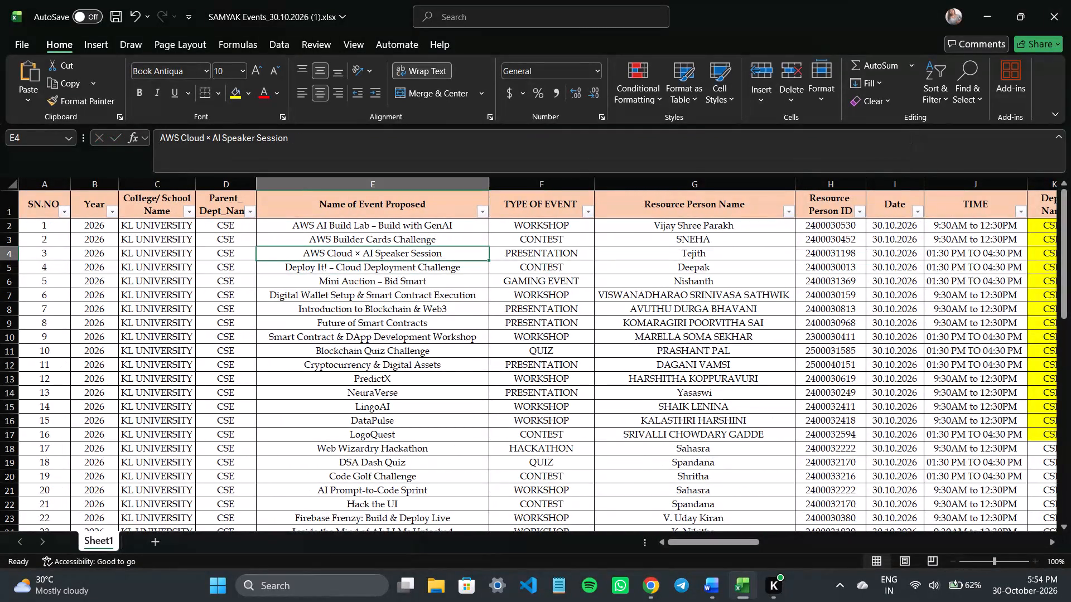
Switch to the Cyber Security report and review its GPS photograph and Sign-off section.
{"action": "key", "text": "alt+Tab"}
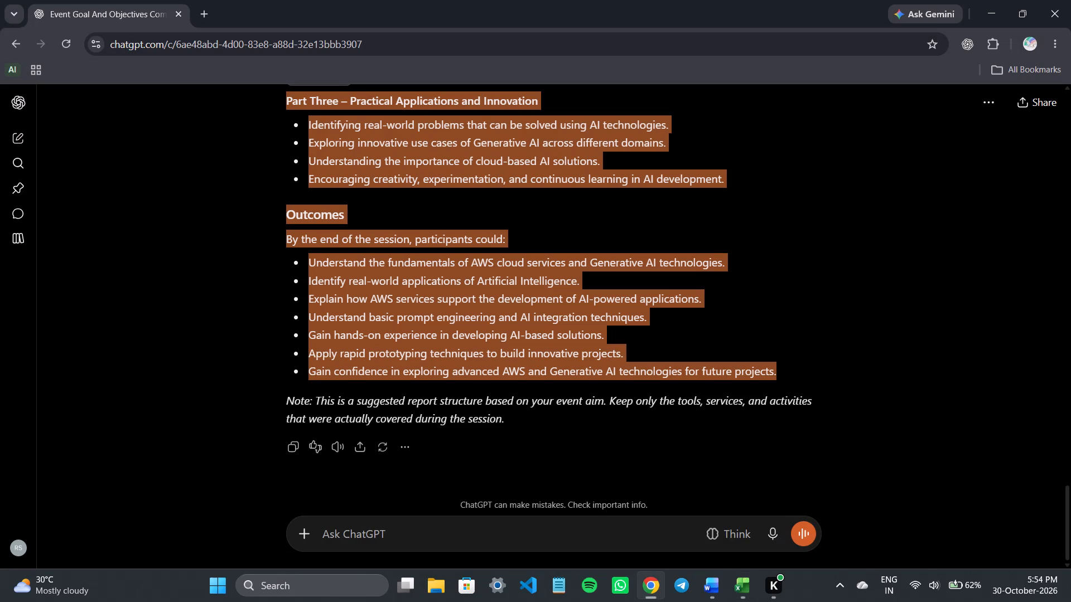
{"action": "key", "text": "alt+Tab"}
{"action": "key", "text": "alt+Tab"}
{"action": "key", "text": "alt+Tab"}
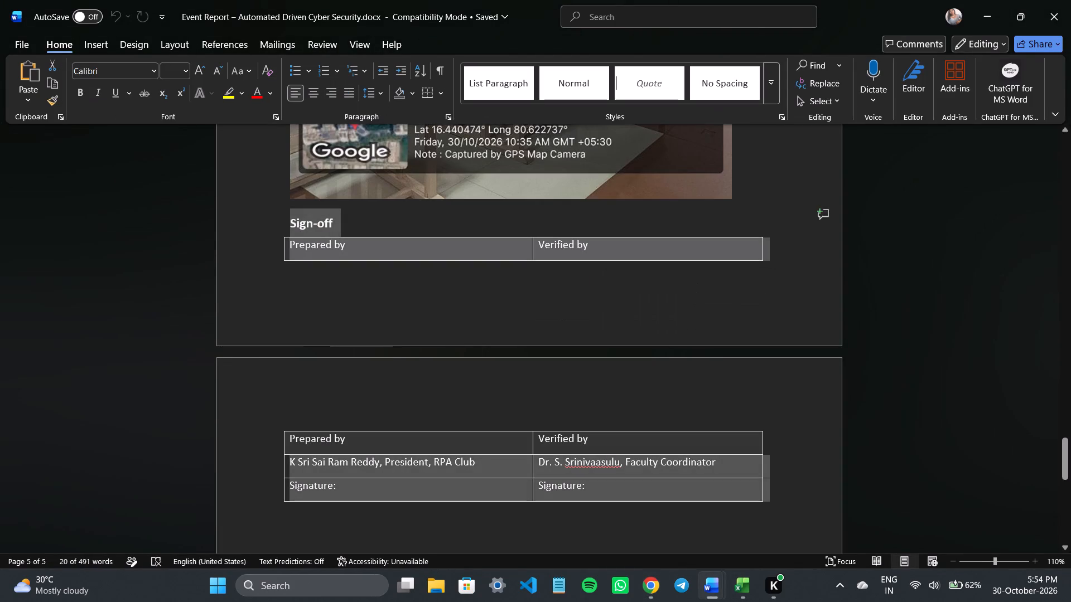
{"action": "left_click", "coordinate": [430, 310]}
{"action": "scroll", "coordinate": [430, 310], "scroll_direction": "up", "scroll_amount": 1}
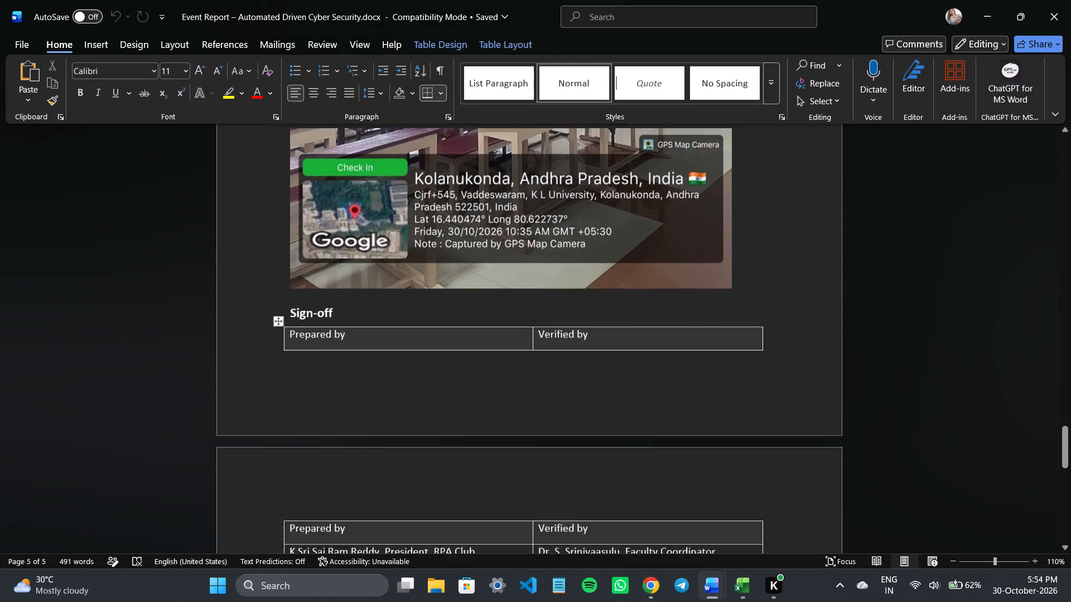
{"action": "scroll", "coordinate": [430, 310], "scroll_direction": "up", "scroll_amount": 1}
Return to the SAMYAK report and undo the recent edits back through the deletion of the Output section and its round photograph placeholders.
{"action": "key", "text": "alt+Tab"}
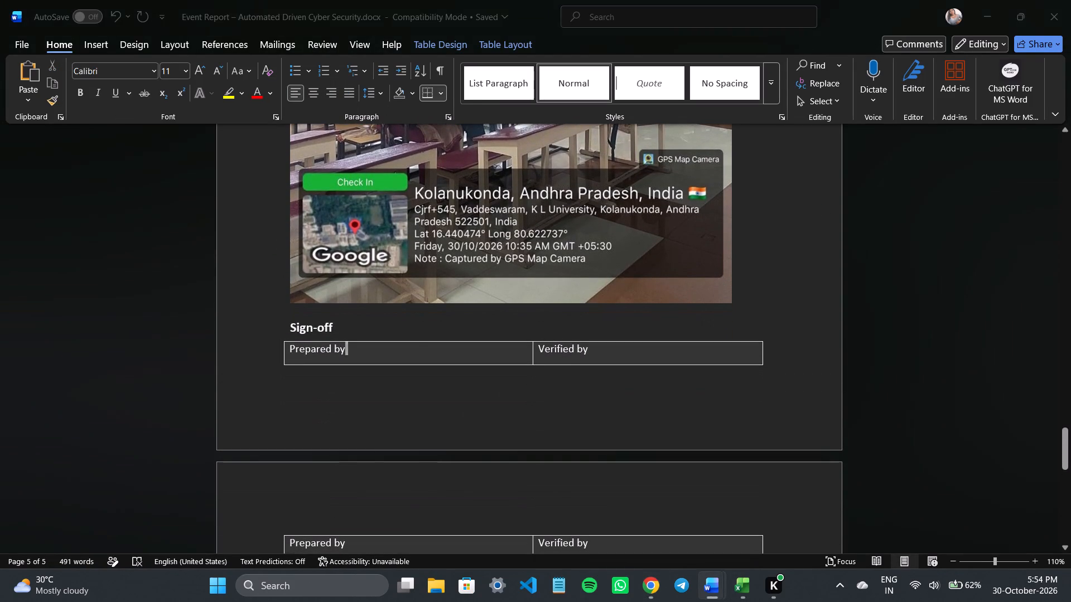
{"action": "key", "text": "alt+Tab"}
{"action": "key", "text": "alt+Tab"}
{"action": "key", "text": "alt+Tab"}
{"action": "key", "text": "alt+Tab"}
{"action": "key", "text": "alt+Tab"}
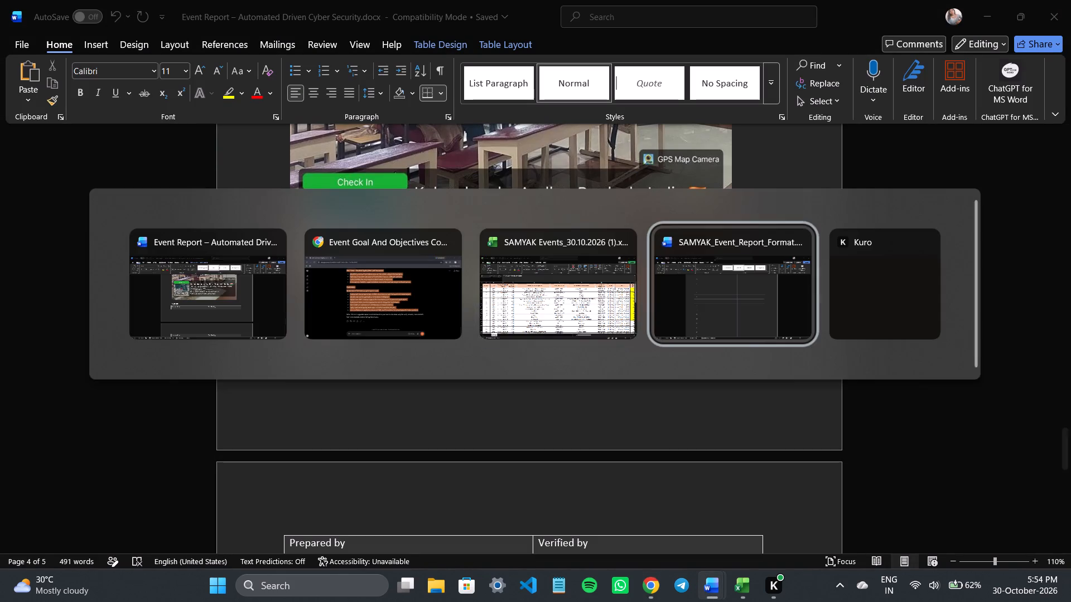
{"action": "scroll", "coordinate": [460, 347], "scroll_direction": "up", "scroll_amount": 3}
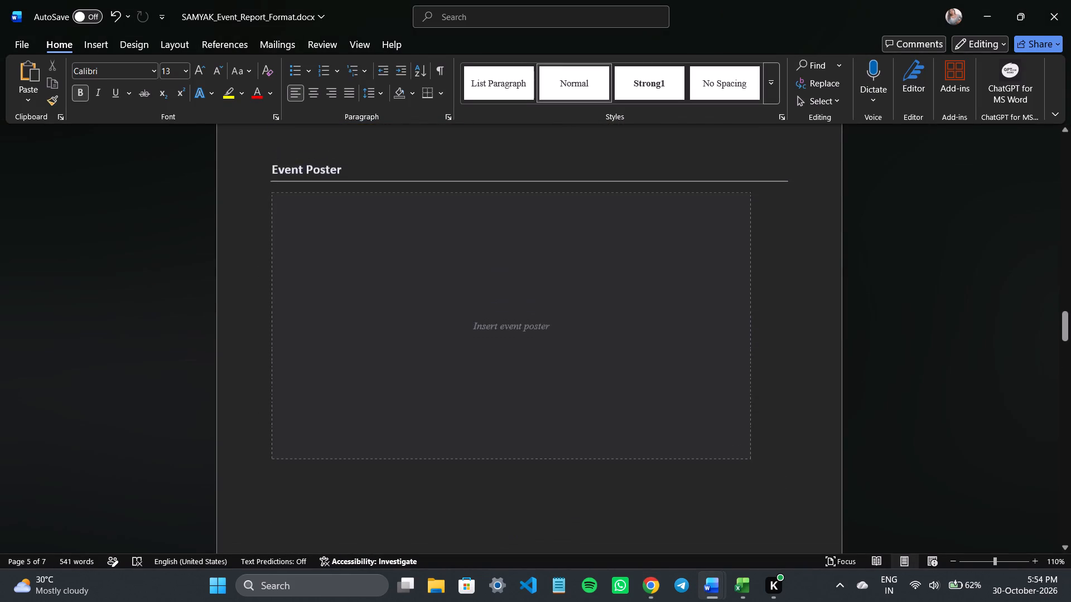
{"action": "scroll", "coordinate": [460, 347], "scroll_direction": "down", "scroll_amount": 1}
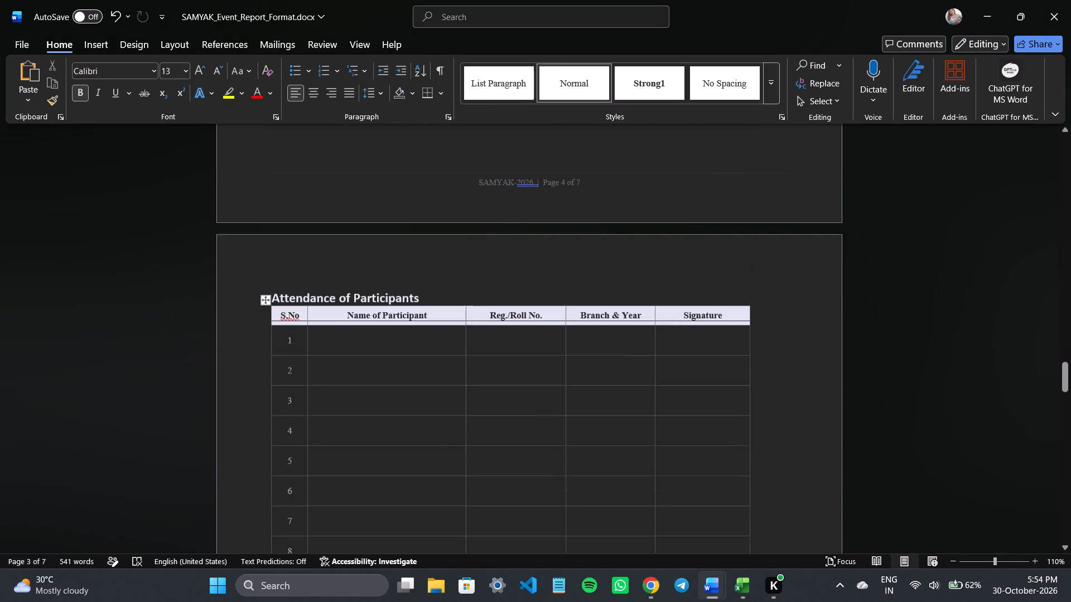
{"action": "scroll", "coordinate": [460, 347], "scroll_direction": "down", "scroll_amount": 1}
{"action": "scroll", "coordinate": [442, 269], "scroll_direction": "down", "scroll_amount": 1}
{"action": "key", "text": "ctrl+z"}
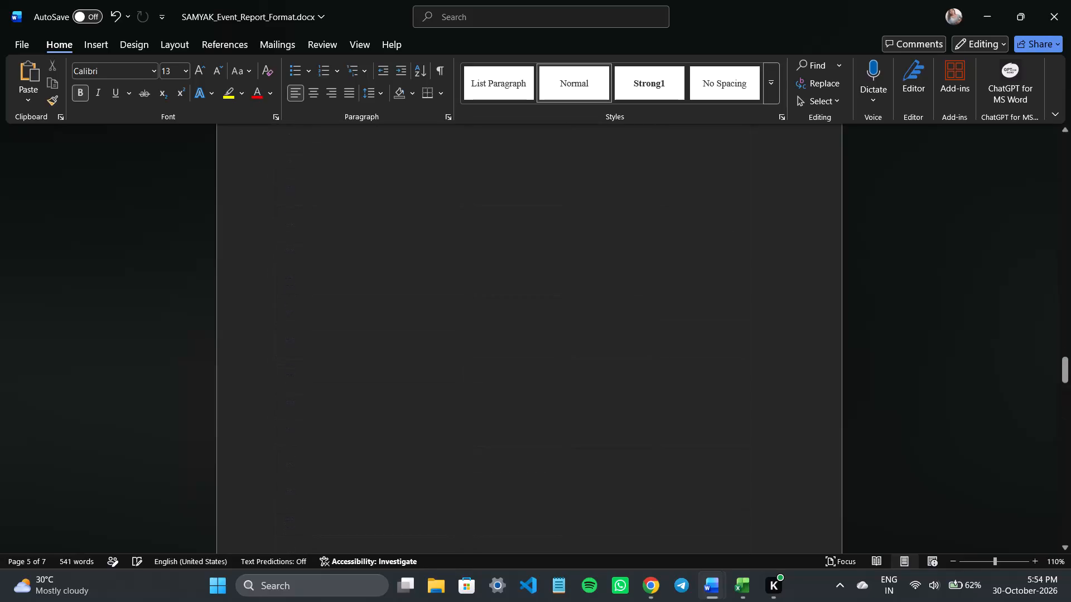
{"action": "scroll", "coordinate": [442, 269], "scroll_direction": "up", "scroll_amount": 6}
{"action": "scroll", "coordinate": [442, 269], "scroll_direction": "down", "scroll_amount": 1}
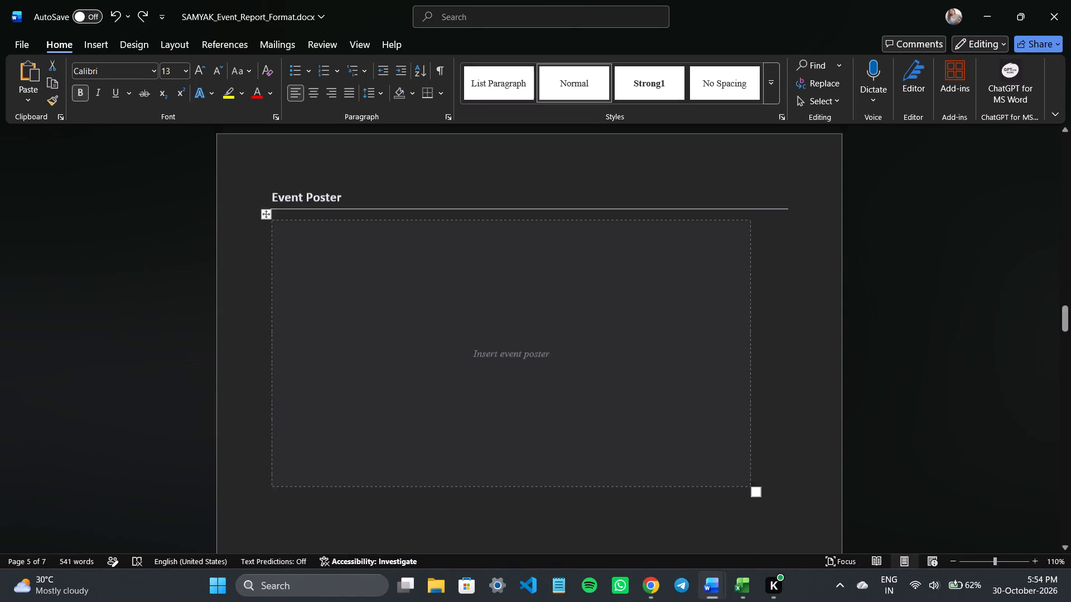
{"action": "scroll", "coordinate": [442, 269], "scroll_direction": "down", "scroll_amount": 2}
{"action": "left_click", "coordinate": [420, 324]}
{"action": "key", "text": "ctrl+z"}
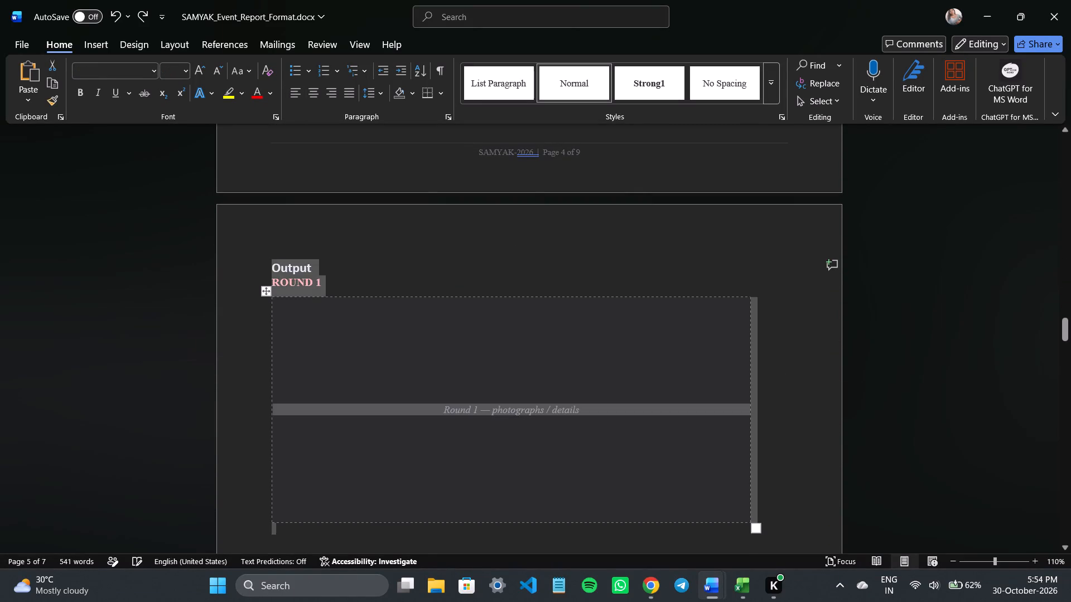
Look through the Round 2 section, the Attendance of Participants table and the signature block at the report's end.
{"action": "scroll", "coordinate": [420, 324], "scroll_direction": "down", "scroll_amount": 2}
{"action": "left_click", "coordinate": [420, 324]}
{"action": "scroll", "coordinate": [420, 324], "scroll_direction": "down", "scroll_amount": 1}
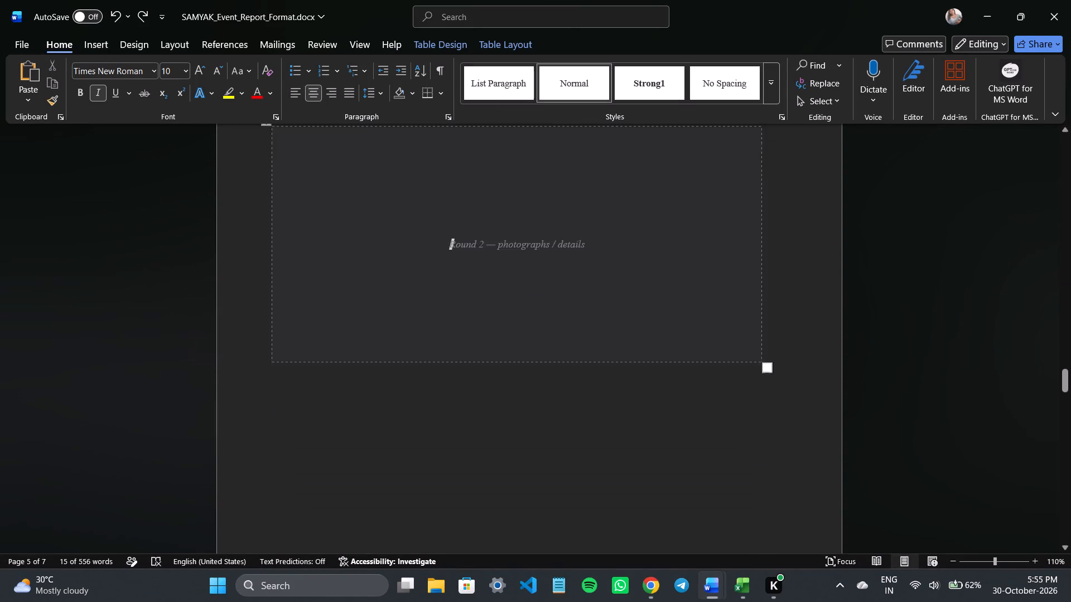
{"action": "scroll", "coordinate": [420, 324], "scroll_direction": "down", "scroll_amount": 3}
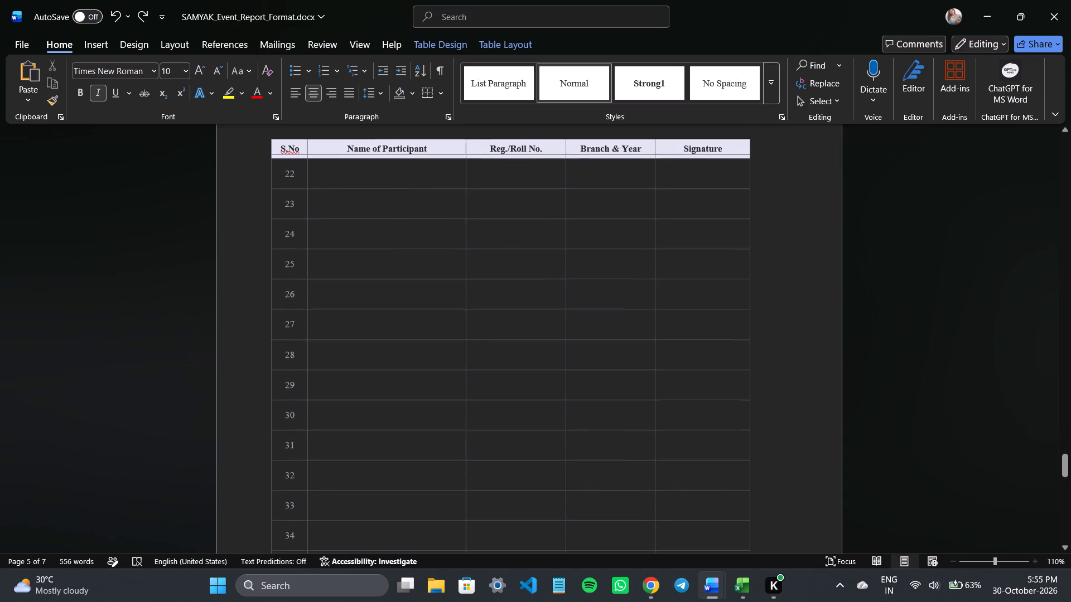
{"action": "scroll", "coordinate": [420, 324], "scroll_direction": "down", "scroll_amount": 1}
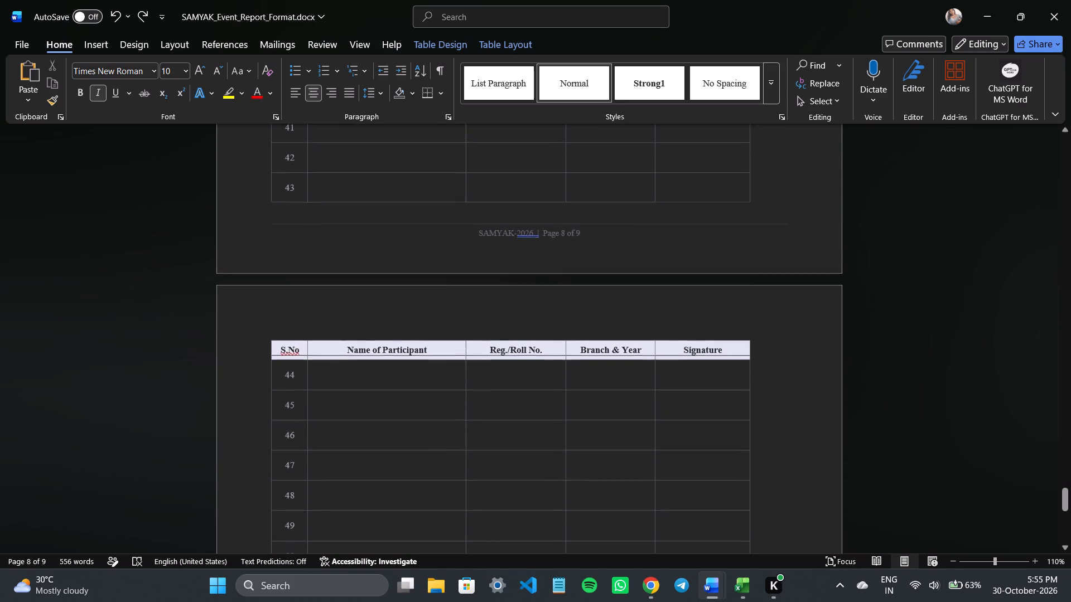
{"action": "scroll", "coordinate": [420, 324], "scroll_direction": "down", "scroll_amount": 2}
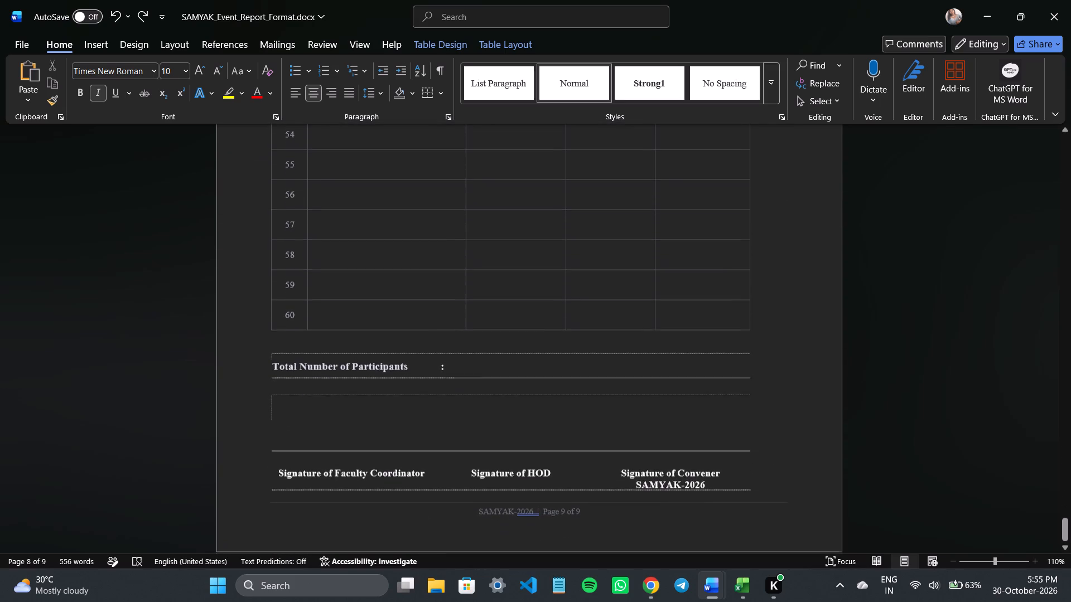
{"action": "scroll", "coordinate": [420, 324], "scroll_direction": "down", "scroll_amount": 1}
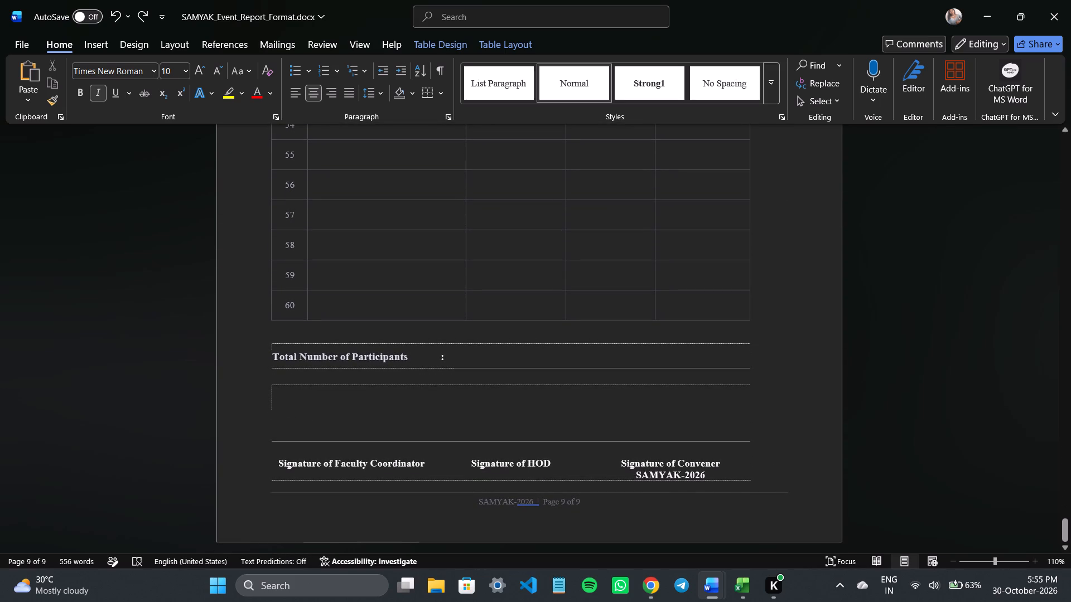
Delete the entire Participants row from the event details table on page one.
{"action": "scroll", "coordinate": [501, 366], "scroll_direction": "up", "scroll_amount": 10}
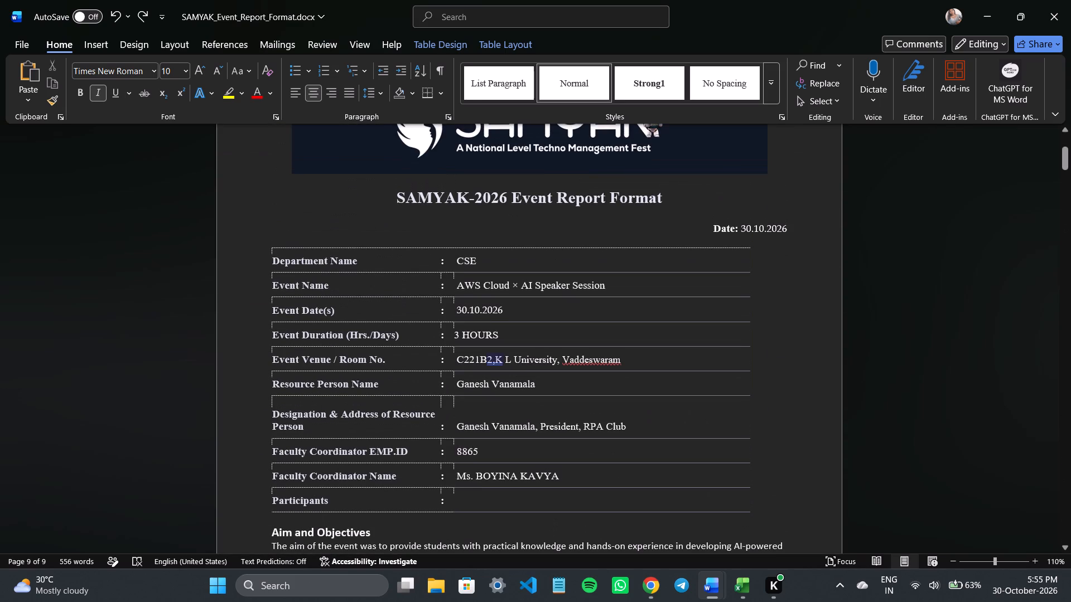
{"action": "left_click_drag", "start_coordinate": [388, 509], "coordinate": [330, 501]}
{"action": "left_click_drag", "start_coordinate": [343, 502], "coordinate": [272, 503]}
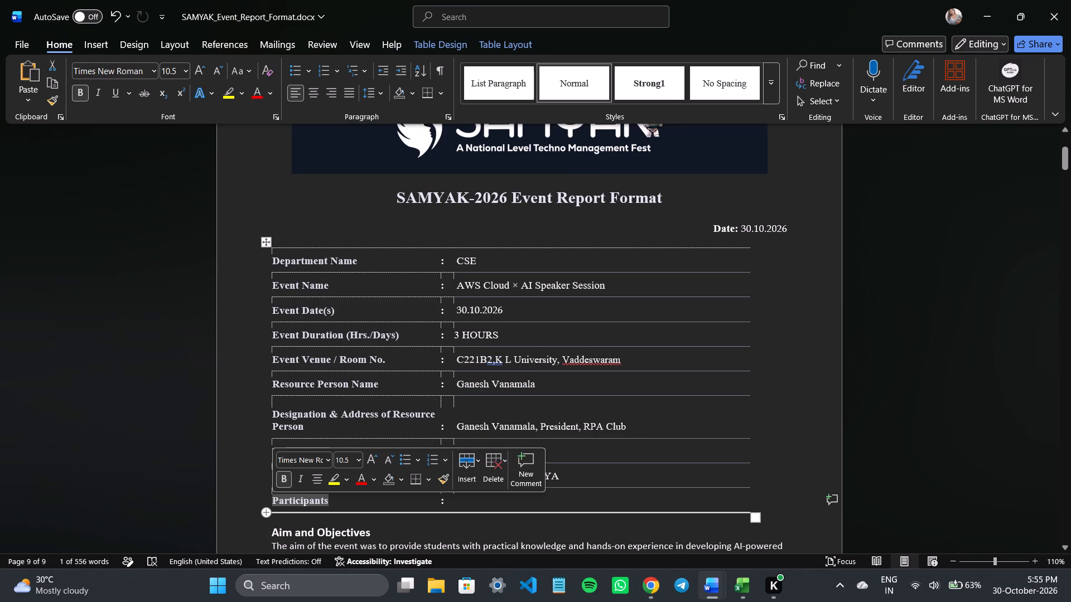
{"action": "key", "text": "Delete"}
{"action": "key", "text": "Delete"}
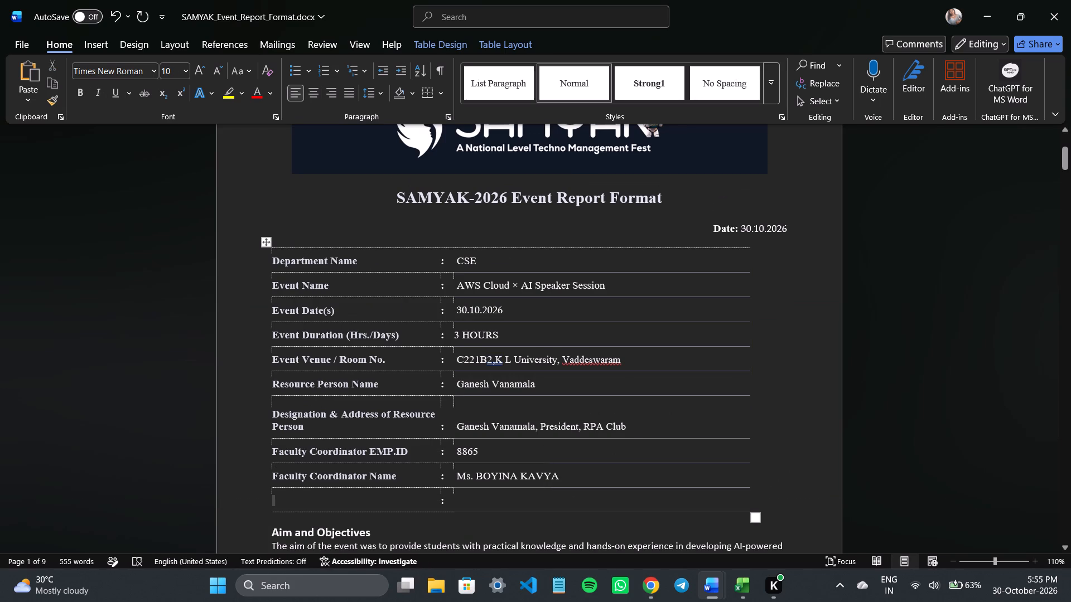
{"action": "right_click", "coordinate": [290, 502]}
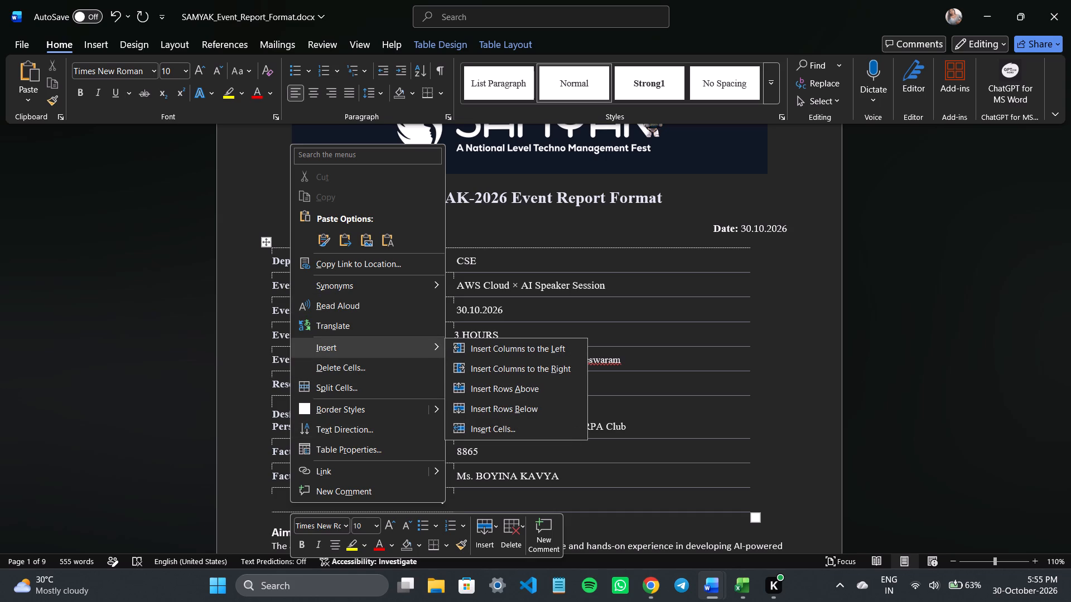
{"action": "left_click", "coordinate": [600, 496]}
{"action": "key", "text": "BackSpace"}
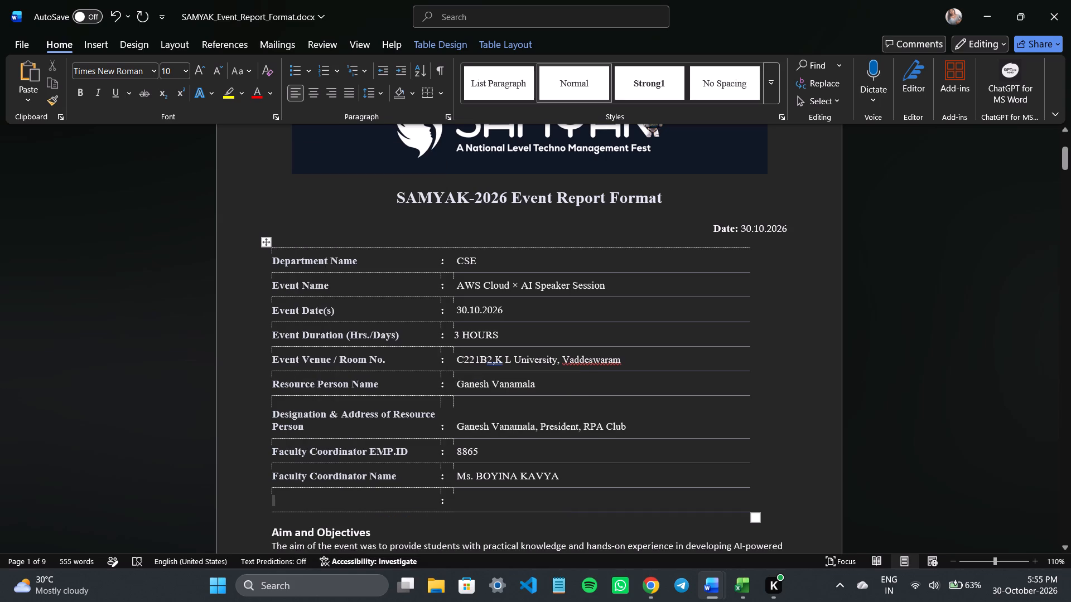
{"action": "right_click", "coordinate": [600, 496]}
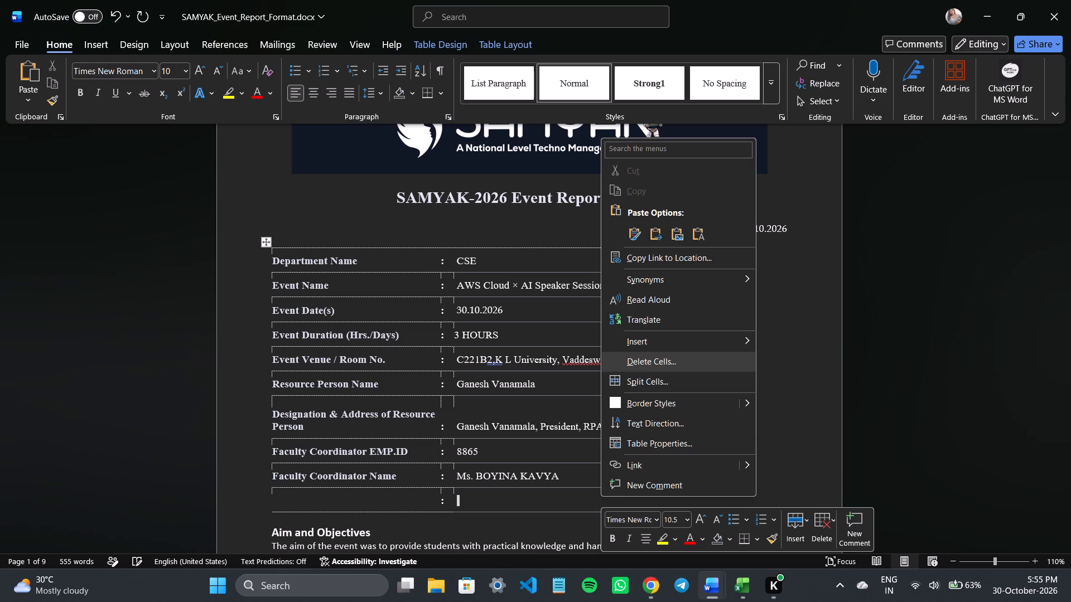
{"action": "left_click", "coordinate": [697, 360]}
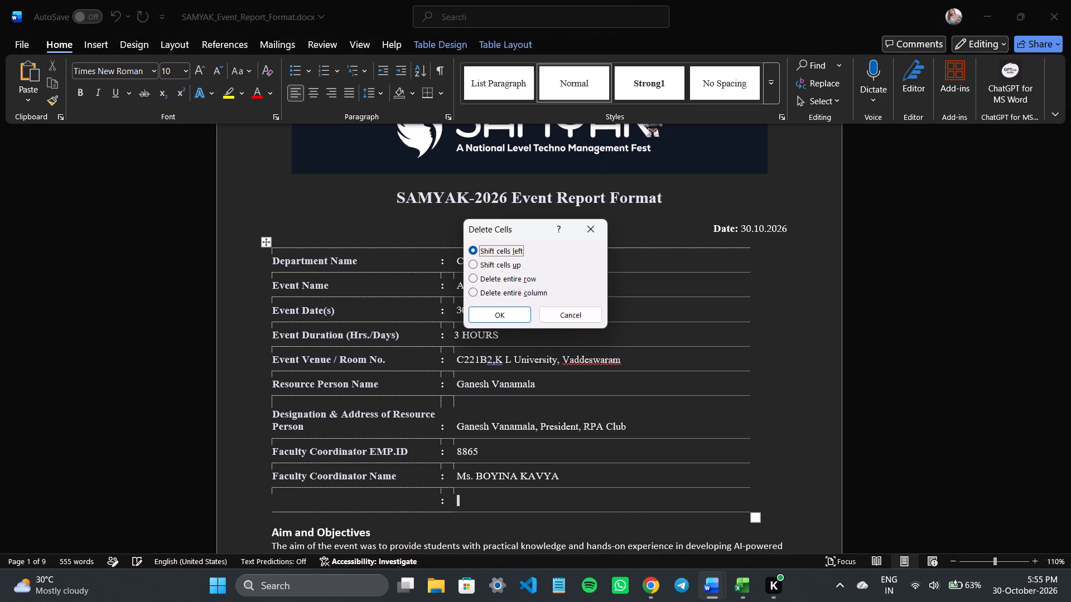
{"action": "left_click", "coordinate": [470, 278]}
{"action": "left_click", "coordinate": [488, 312]}
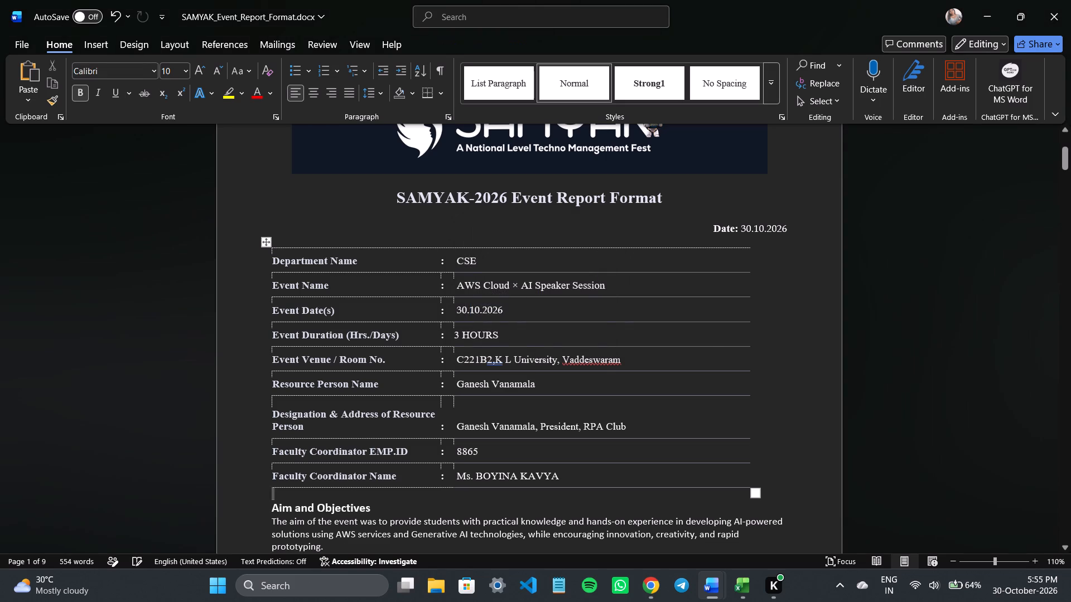
{"action": "scroll", "coordinate": [475, 459], "scroll_direction": "down", "scroll_amount": 1}
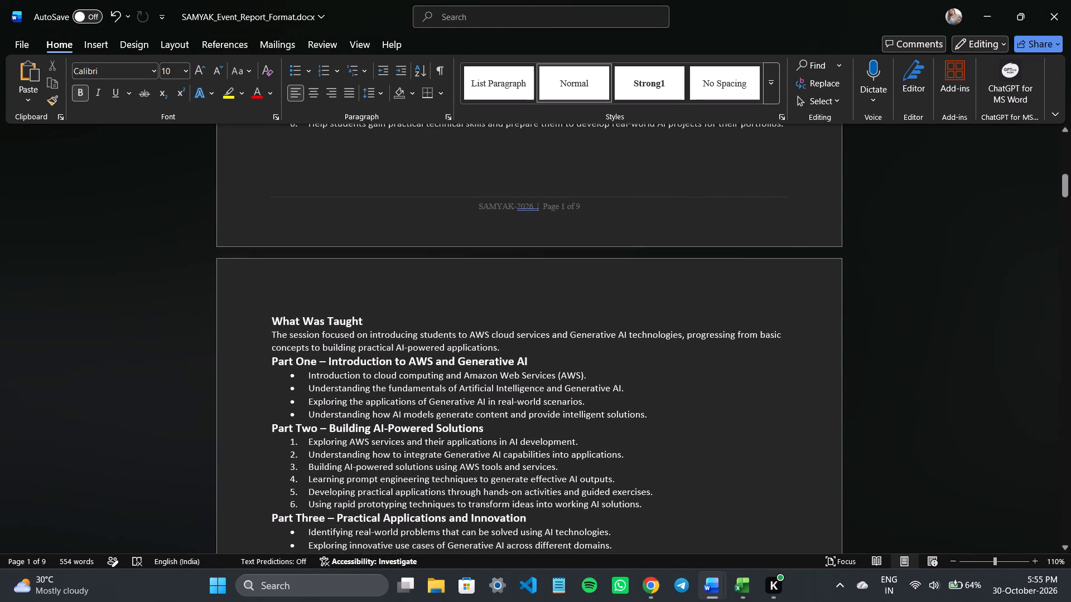
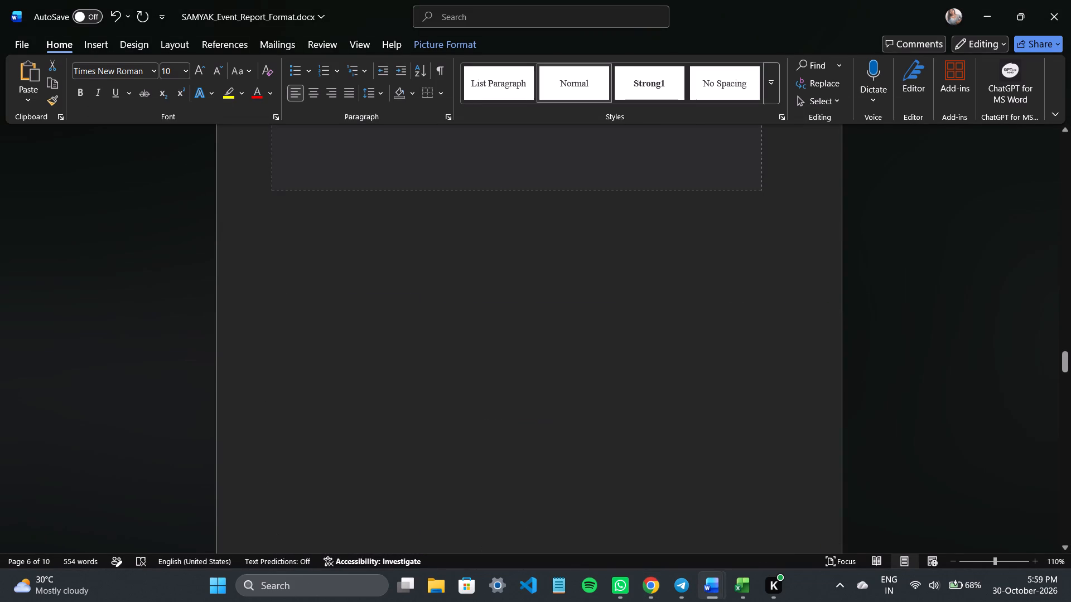
{"action": "scroll", "coordinate": [573, 358], "scroll_direction": "up", "scroll_amount": 5}
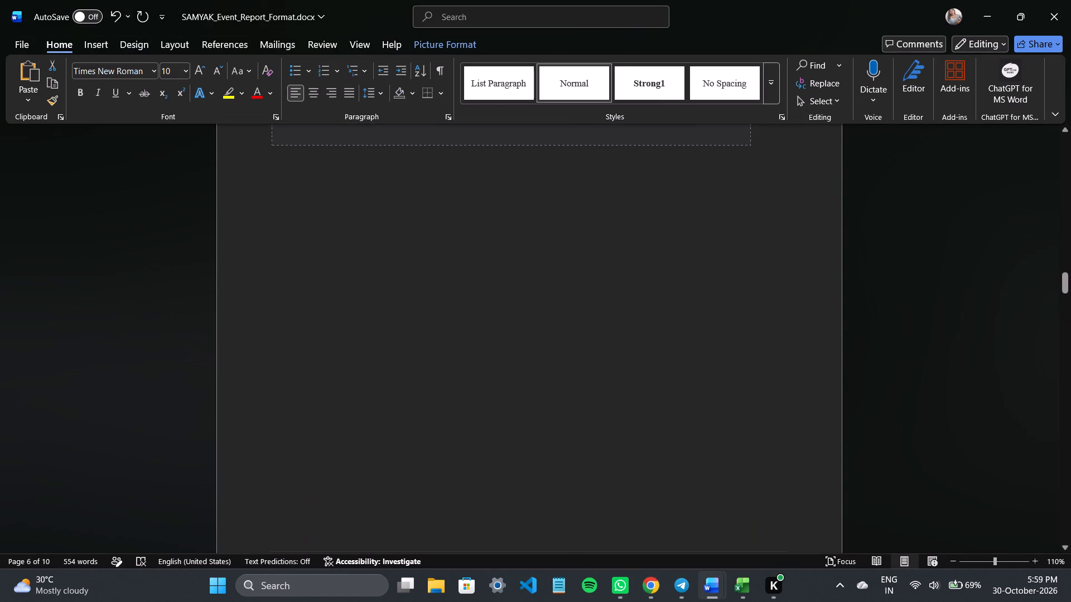
{"action": "scroll", "coordinate": [573, 358], "scroll_direction": "up", "scroll_amount": 2}
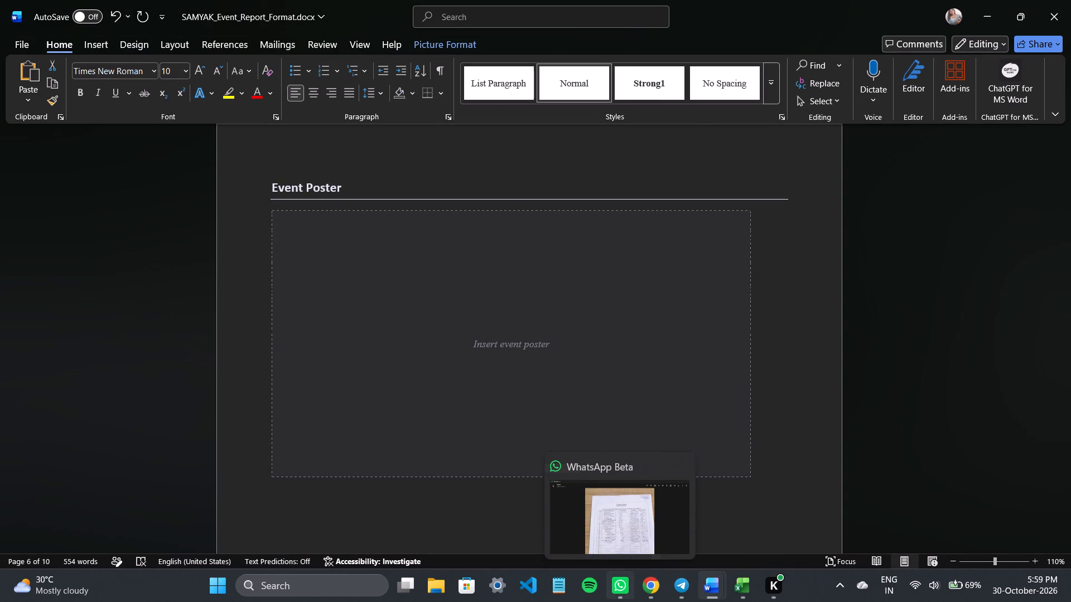
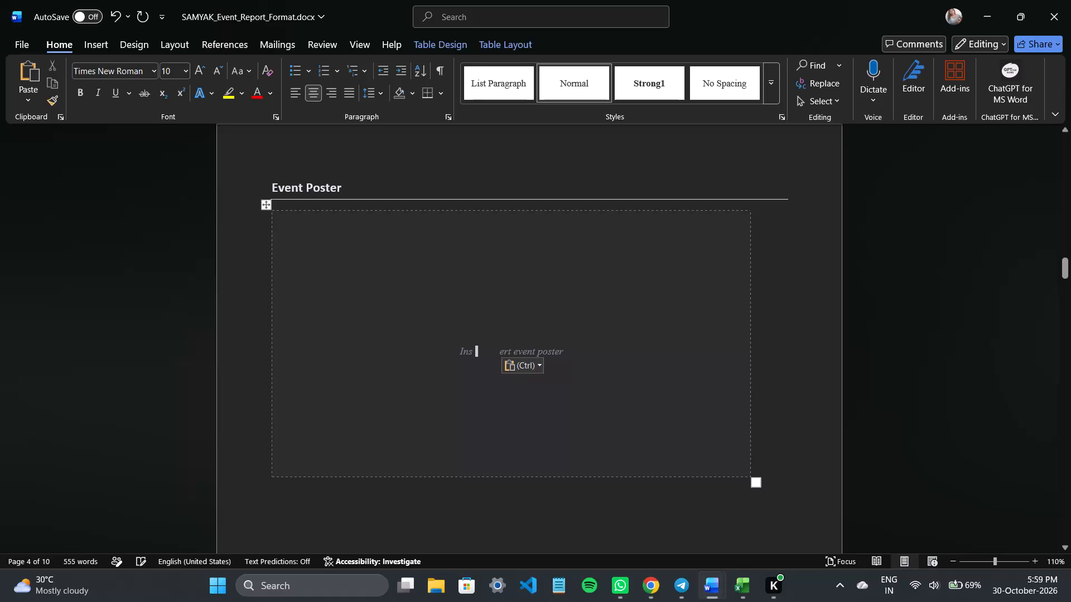
Undo the stray paste inside the "Insert event poster" placeholder text.
{"action": "key", "text": "ctrl+z"}
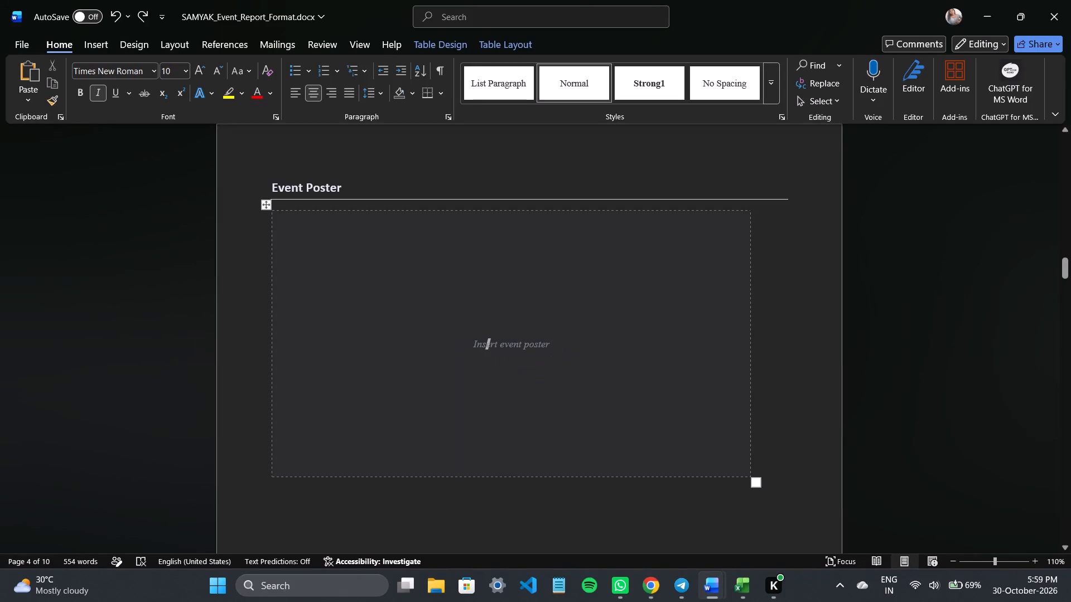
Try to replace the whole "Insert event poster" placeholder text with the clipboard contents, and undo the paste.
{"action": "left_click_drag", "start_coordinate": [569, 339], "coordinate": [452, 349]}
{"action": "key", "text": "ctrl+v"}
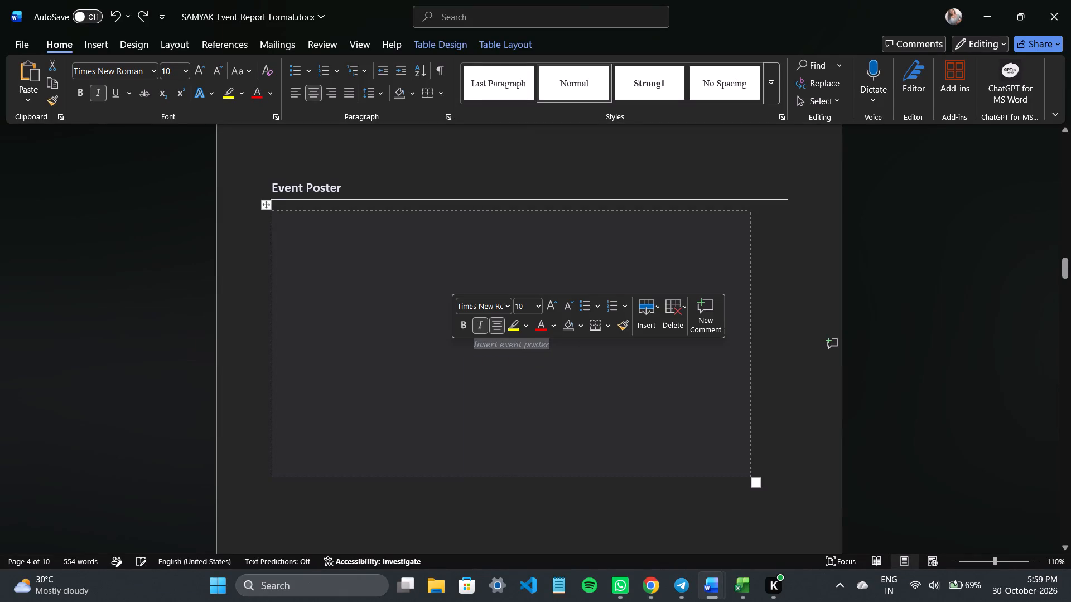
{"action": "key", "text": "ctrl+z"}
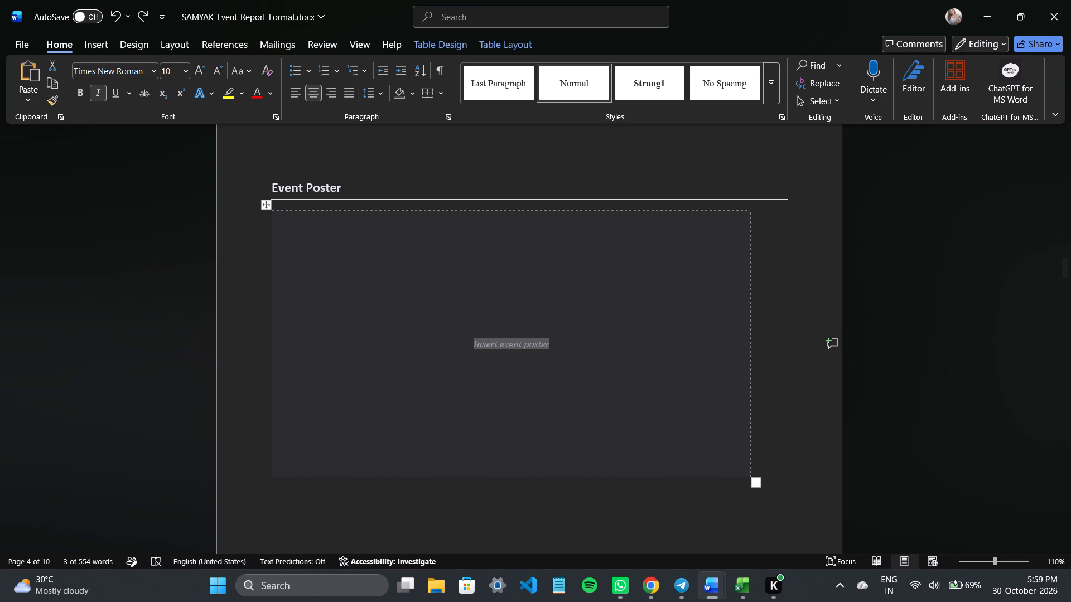
Start inserting a picture in place of the selected "Insert event poster" placeholder text.
{"action": "left_click", "coordinate": [98, 37]}
{"action": "left_click", "coordinate": [148, 103]}
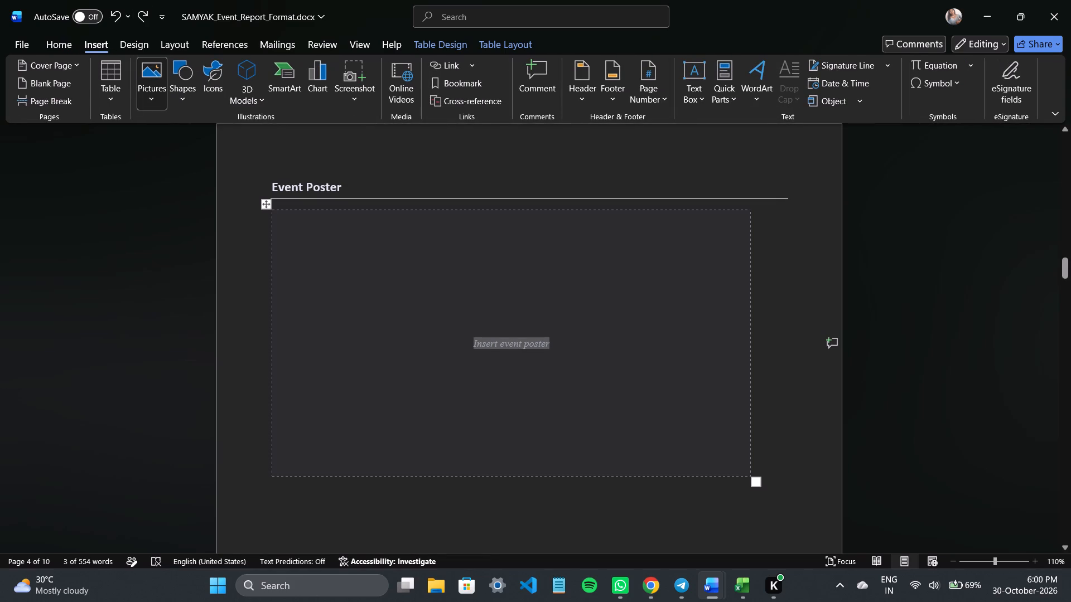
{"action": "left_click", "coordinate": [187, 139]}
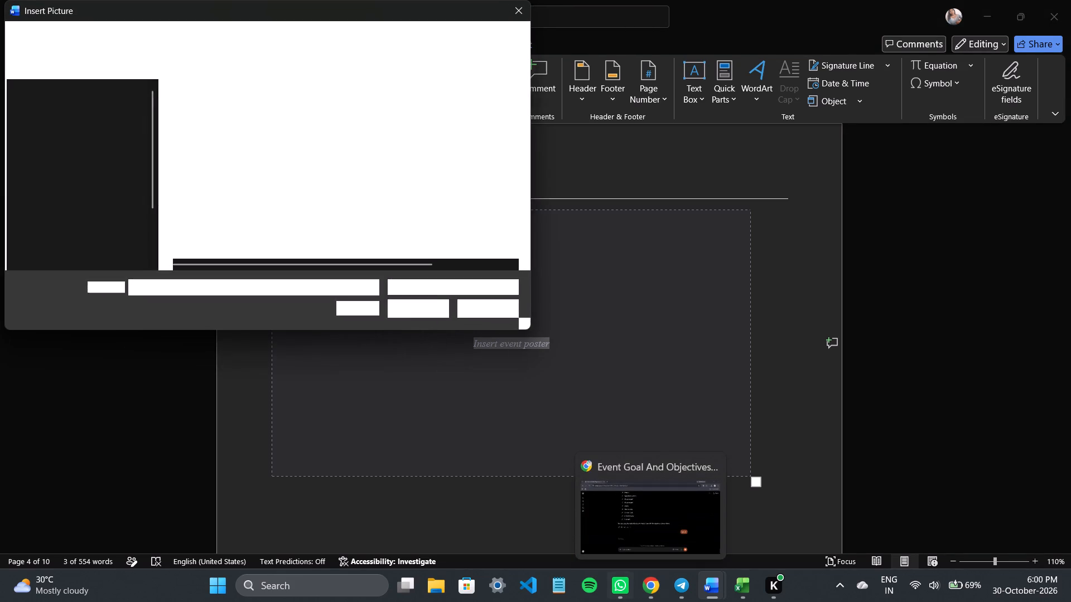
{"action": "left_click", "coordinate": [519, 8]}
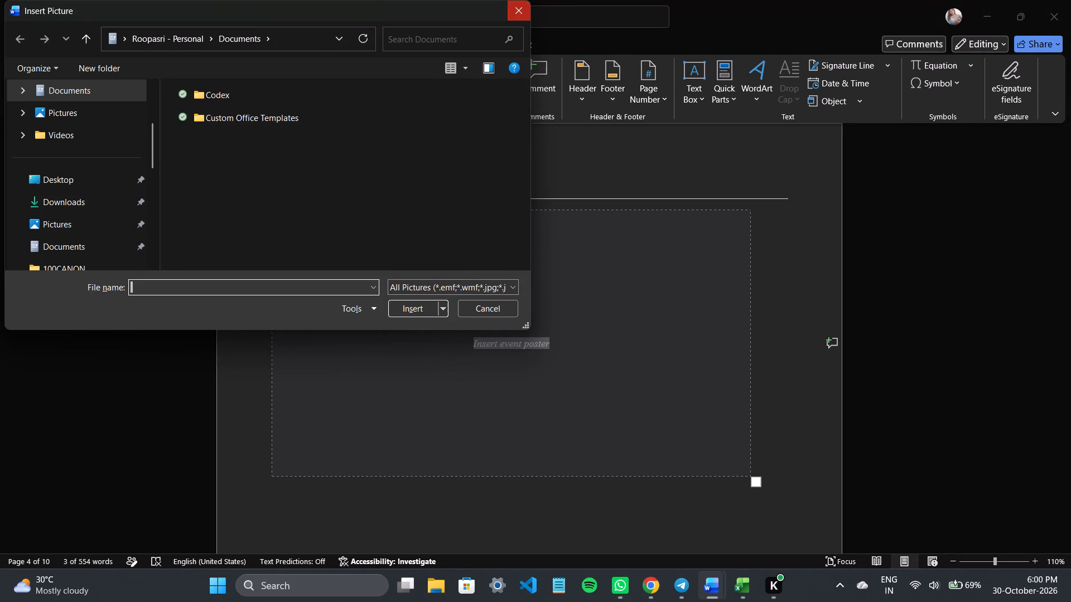
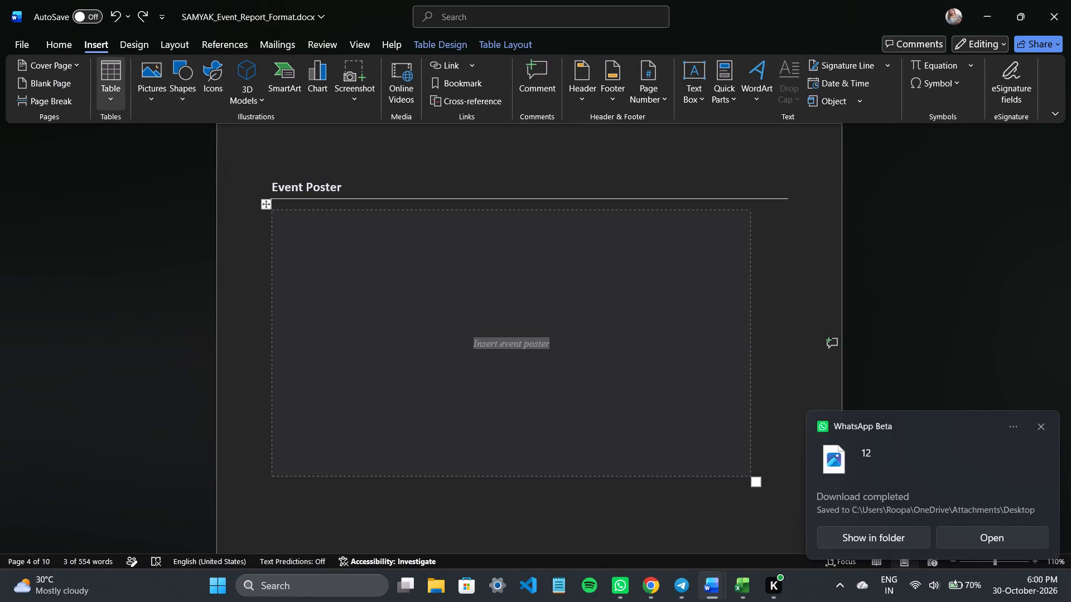
Browse the files stored on this device for a picture to replace the selected "Insert event poster" placeholder text.
{"action": "left_click", "coordinate": [154, 101]}
{"action": "left_click", "coordinate": [177, 142]}
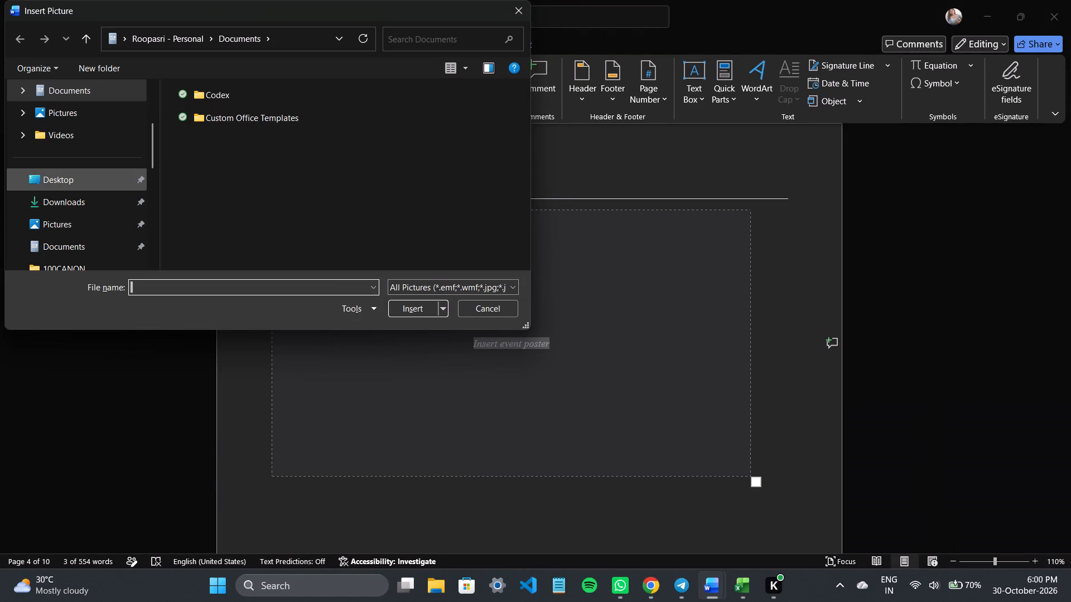
Choose the picture 12.jpeg from the Desktop folder to insert as the event poster.
{"action": "left_click", "coordinate": [93, 181]}
{"action": "scroll", "coordinate": [239, 195], "scroll_direction": "down", "scroll_amount": 1}
{"action": "left_click", "coordinate": [245, 173]}
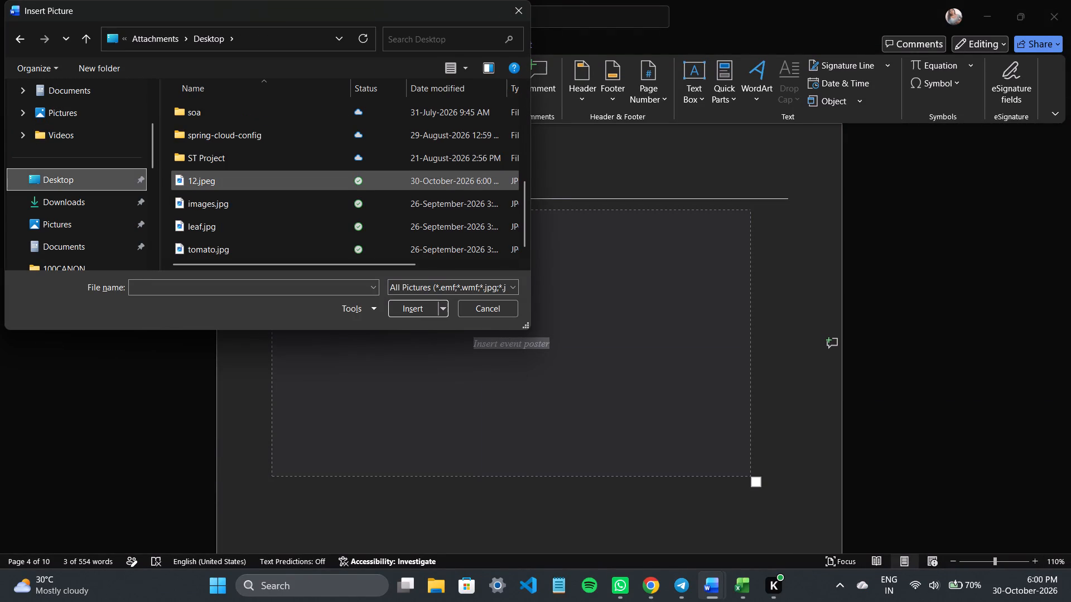
Insert the chosen picture 12.jpeg in place of the "Insert event poster" placeholder text.
{"action": "left_click", "coordinate": [419, 303]}
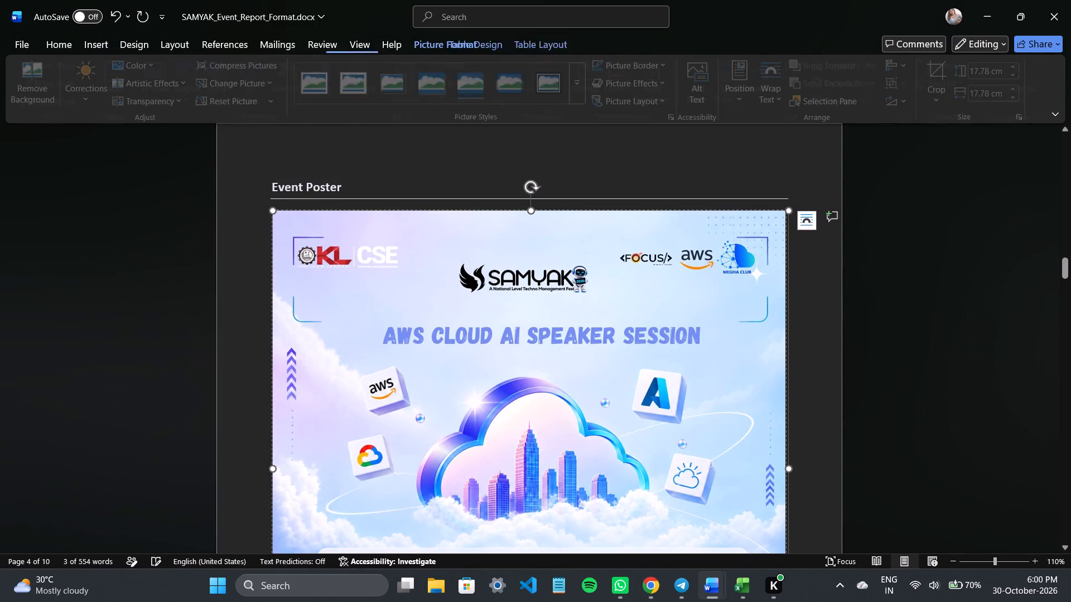
Look over the inserted event poster and the pages before it, up to the GPS / Geotagged Photographs of the Event section.
{"action": "scroll", "coordinate": [580, 429], "scroll_direction": "down", "scroll_amount": 1}
{"action": "scroll", "coordinate": [580, 429], "scroll_direction": "up", "scroll_amount": 2}
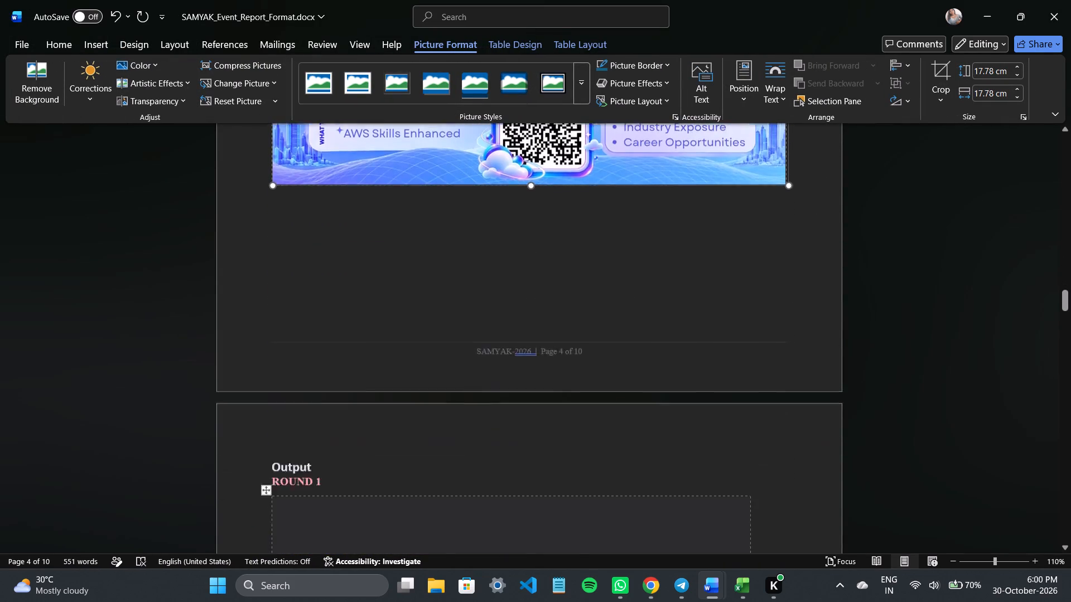
{"action": "scroll", "coordinate": [580, 429], "scroll_direction": "up", "scroll_amount": 4}
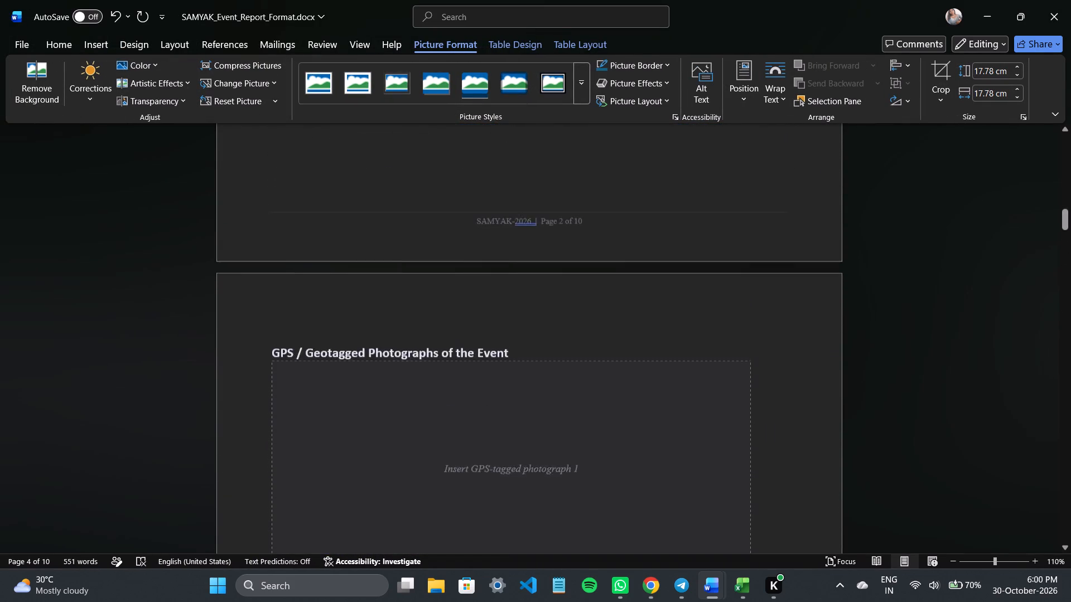
{"action": "scroll", "coordinate": [580, 429], "scroll_direction": "up", "scroll_amount": 1}
{"action": "scroll", "coordinate": [580, 429], "scroll_direction": "down", "scroll_amount": 1}
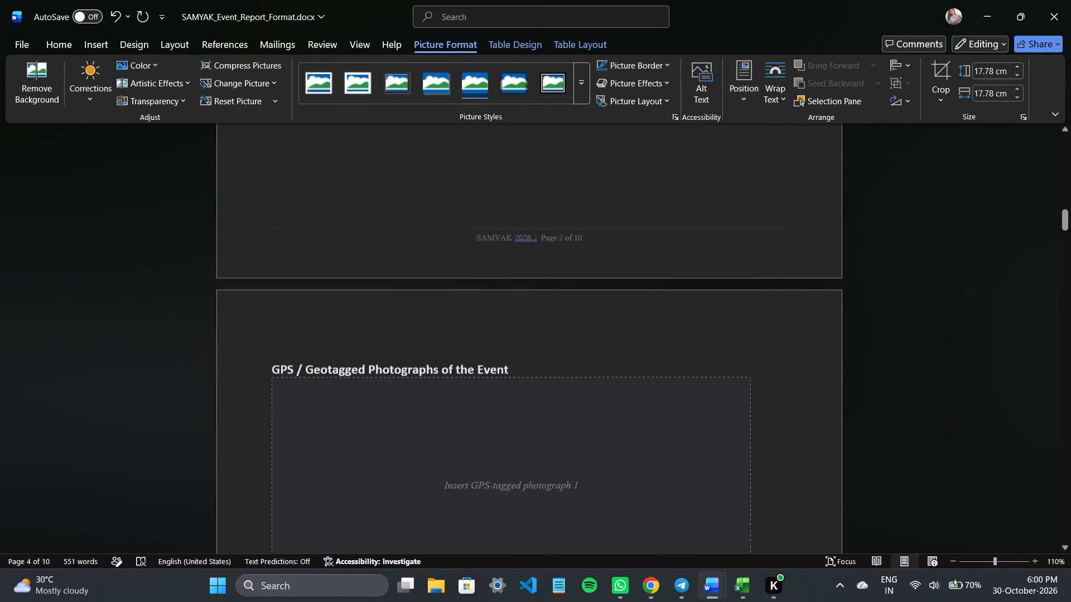
{"action": "scroll", "coordinate": [580, 429], "scroll_direction": "down", "scroll_amount": 1}
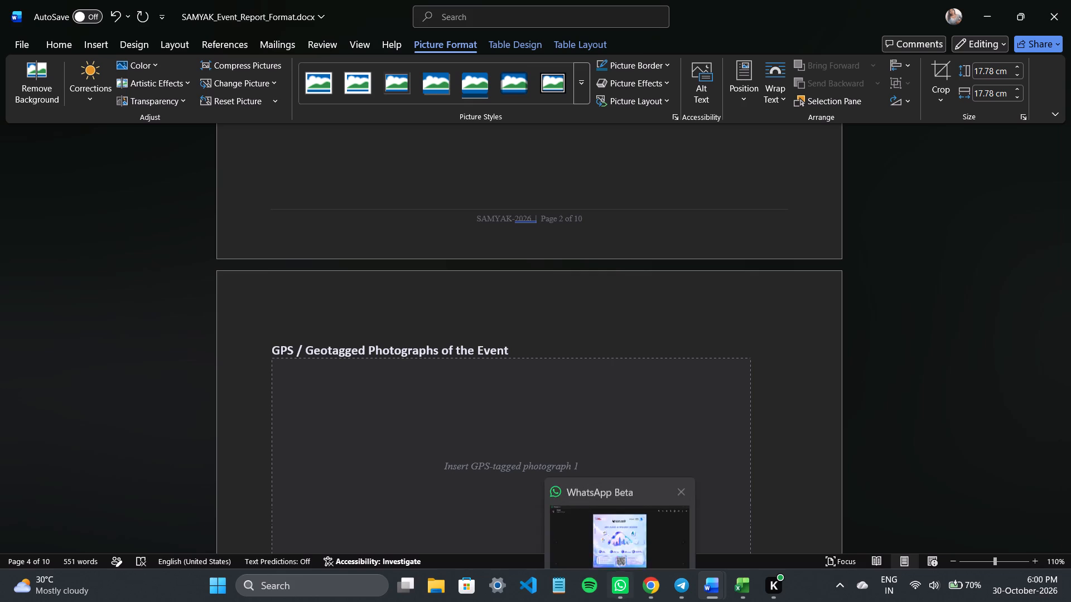
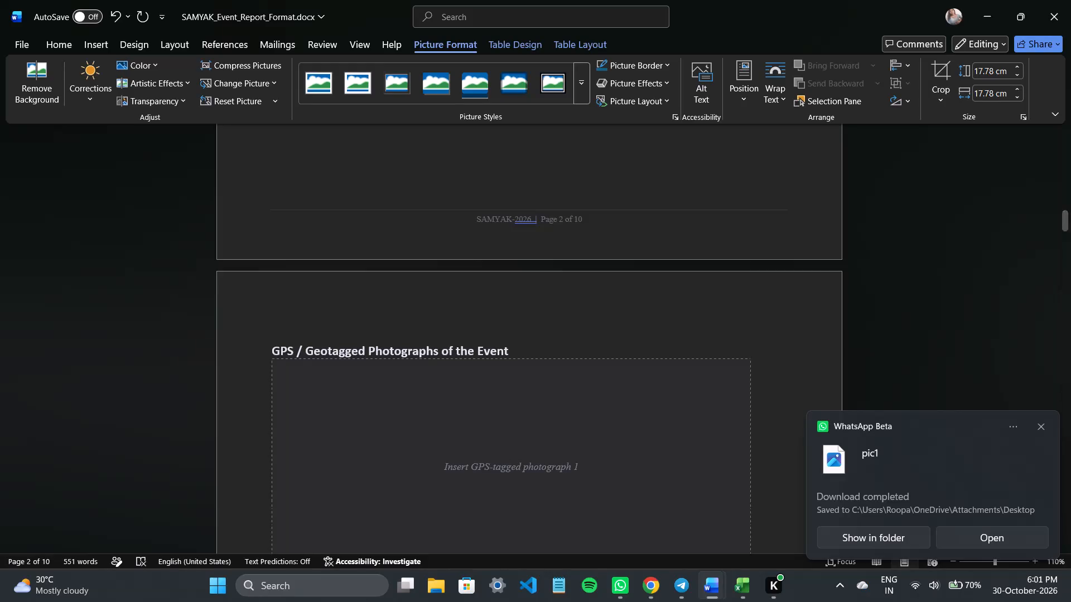
Insert the picture pic1.jpeg from the Desktop folder at the start of the "Insert GPS-tagged photograph 1" placeholder text.
{"action": "left_click", "coordinate": [445, 454]}
{"action": "scroll", "coordinate": [445, 454], "scroll_direction": "down", "scroll_amount": 1}
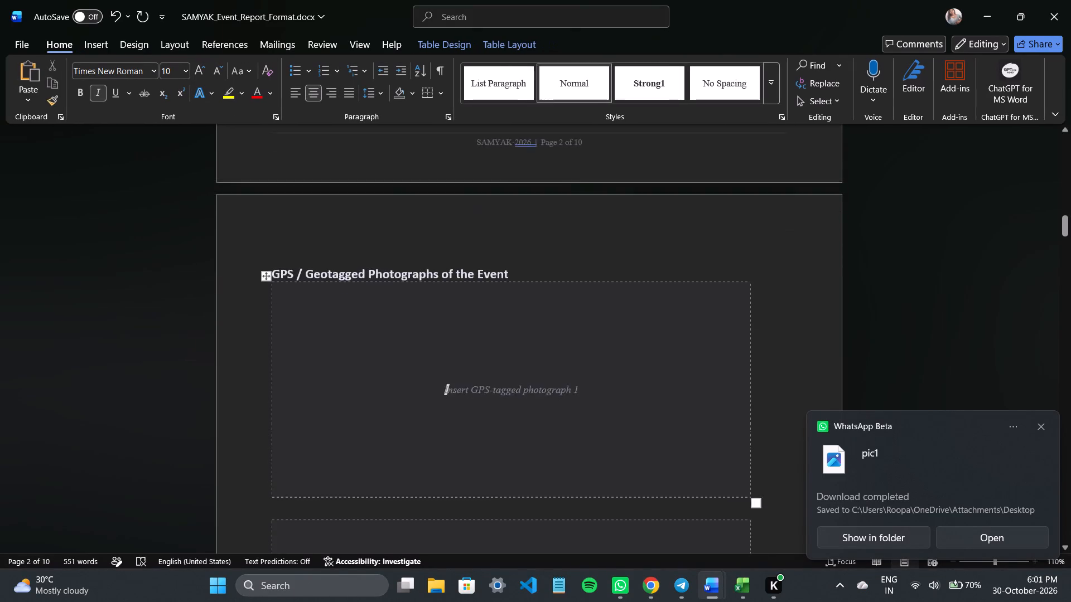
{"action": "scroll", "coordinate": [445, 454], "scroll_direction": "down", "scroll_amount": 1}
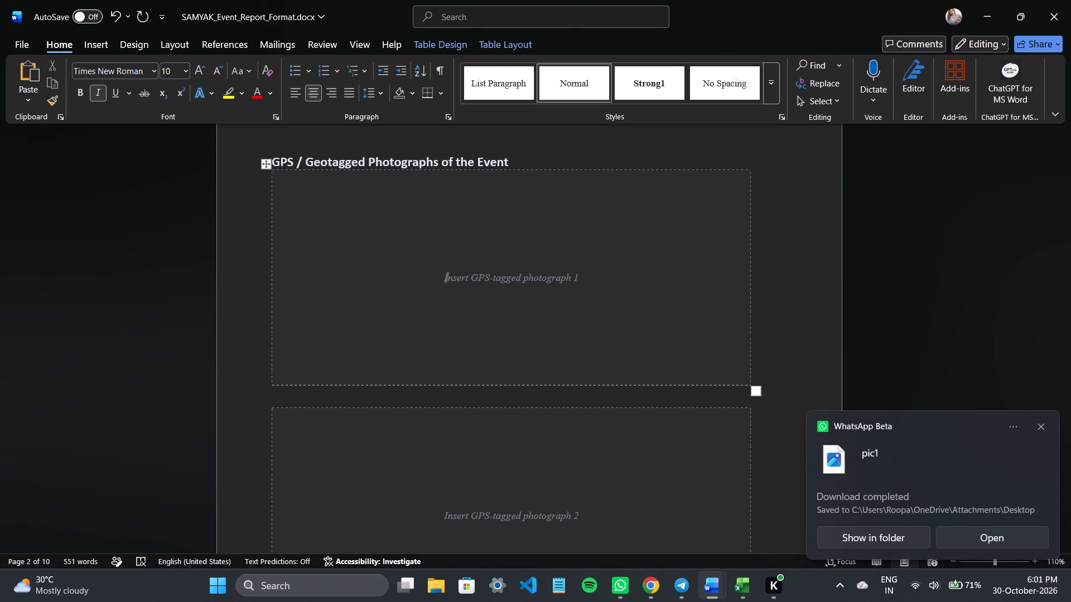
{"action": "left_click", "coordinate": [94, 46]}
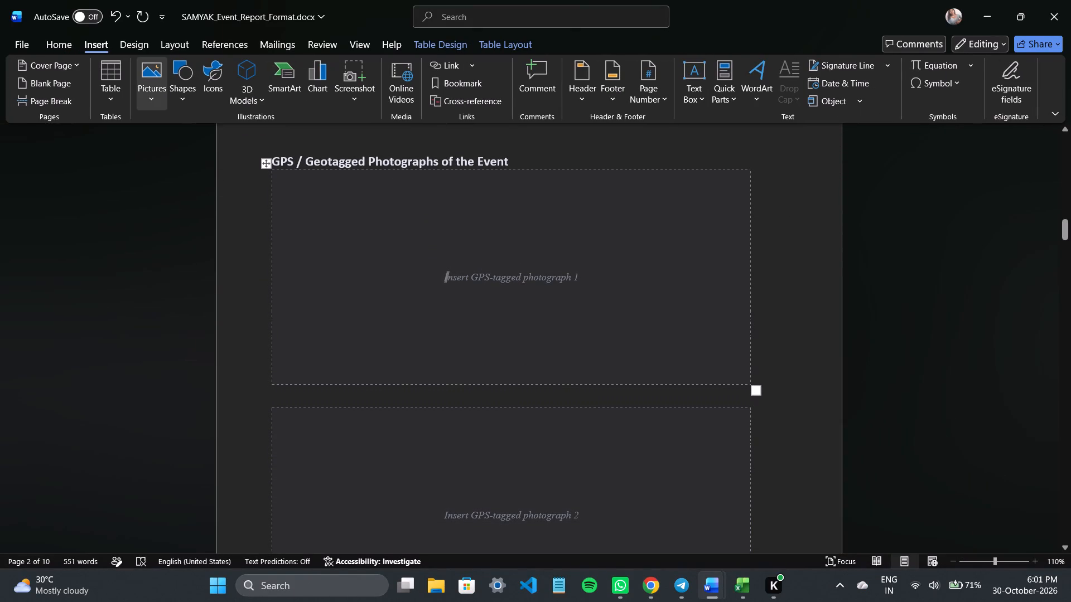
{"action": "left_click", "coordinate": [147, 91]}
{"action": "left_click", "coordinate": [167, 138]}
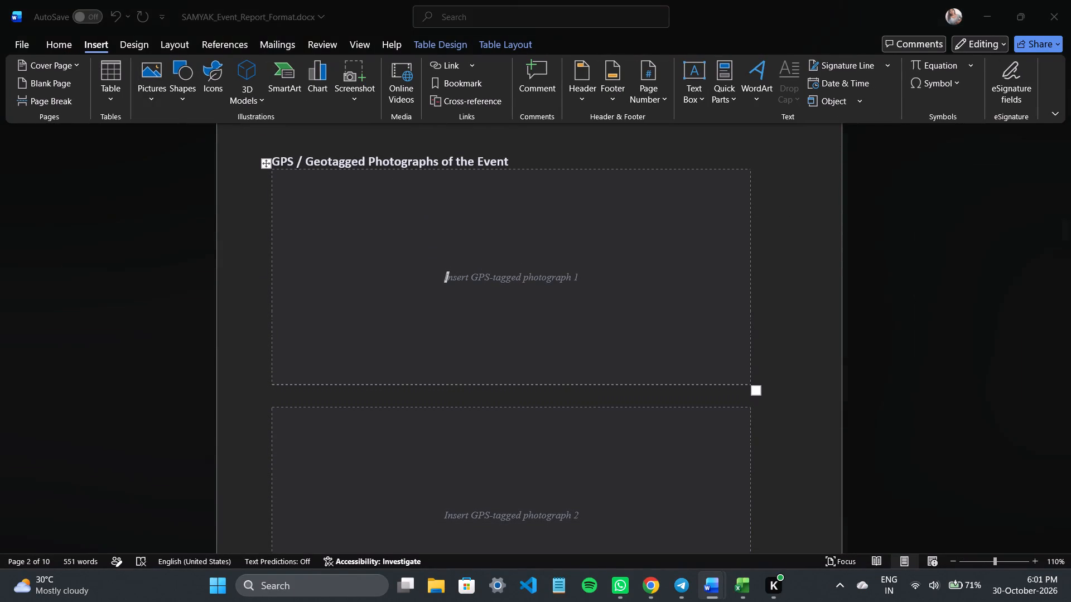
{"action": "scroll", "coordinate": [222, 164], "scroll_direction": "down", "scroll_amount": 1}
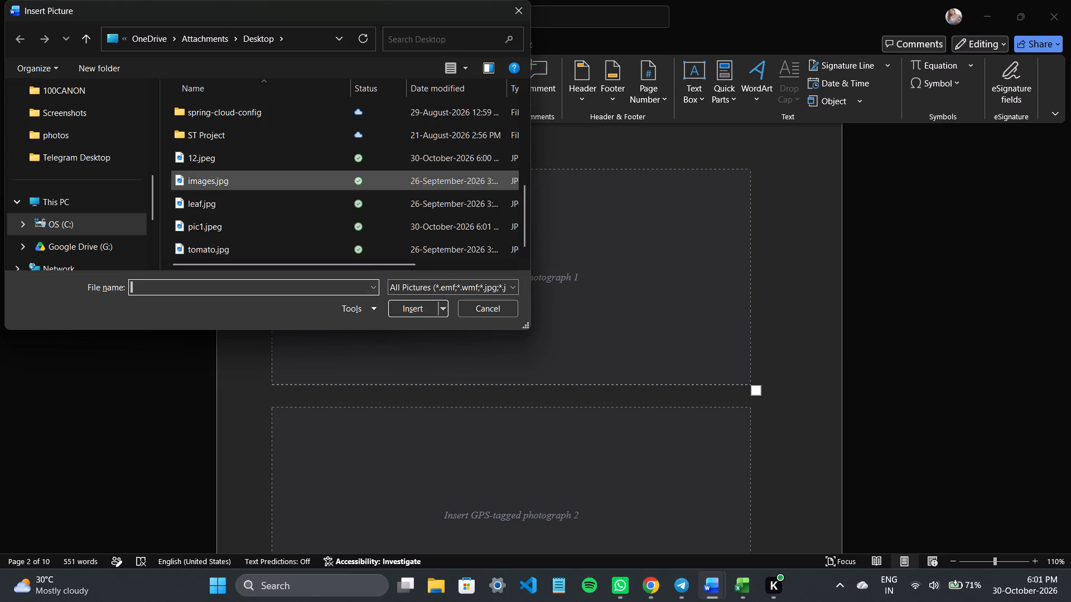
{"action": "left_click", "coordinate": [218, 225]}
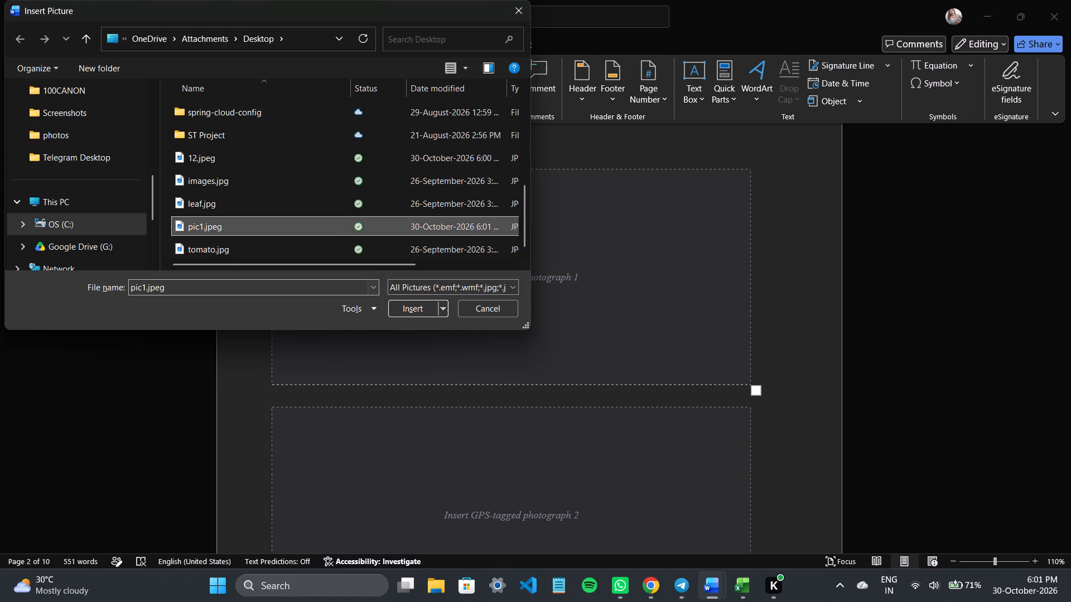
{"action": "left_click", "coordinate": [408, 312]}
Shrink the inserted classroom photograph proportionally so it fits inside the first GPS photograph frame.
{"action": "scroll", "coordinate": [443, 346], "scroll_direction": "down", "scroll_amount": 1}
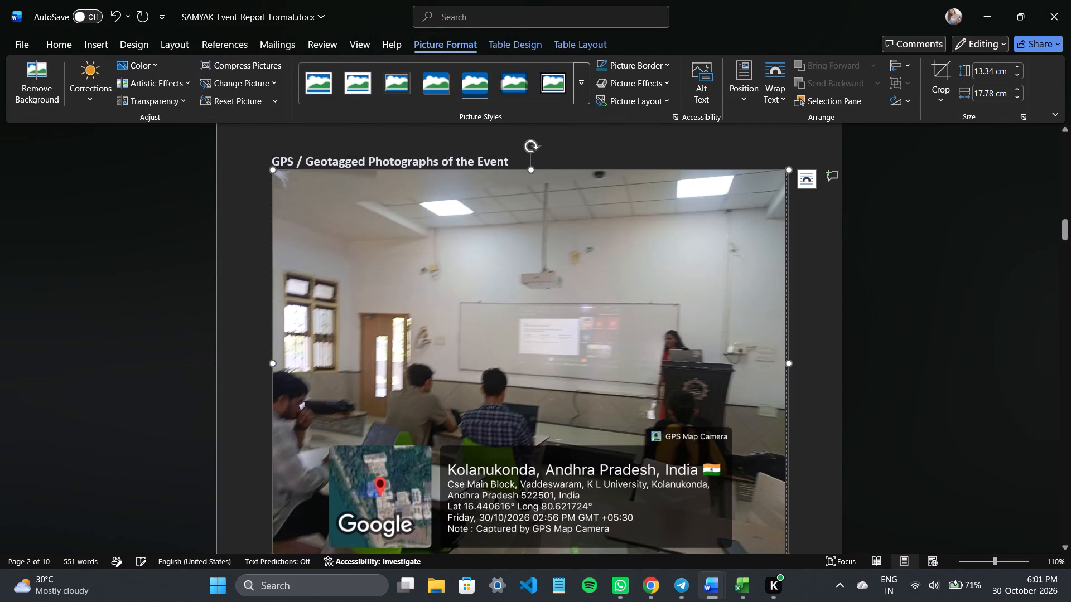
{"action": "scroll", "coordinate": [443, 346], "scroll_direction": "down", "scroll_amount": 1}
{"action": "left_click_drag", "start_coordinate": [788, 339], "coordinate": [683, 244]}
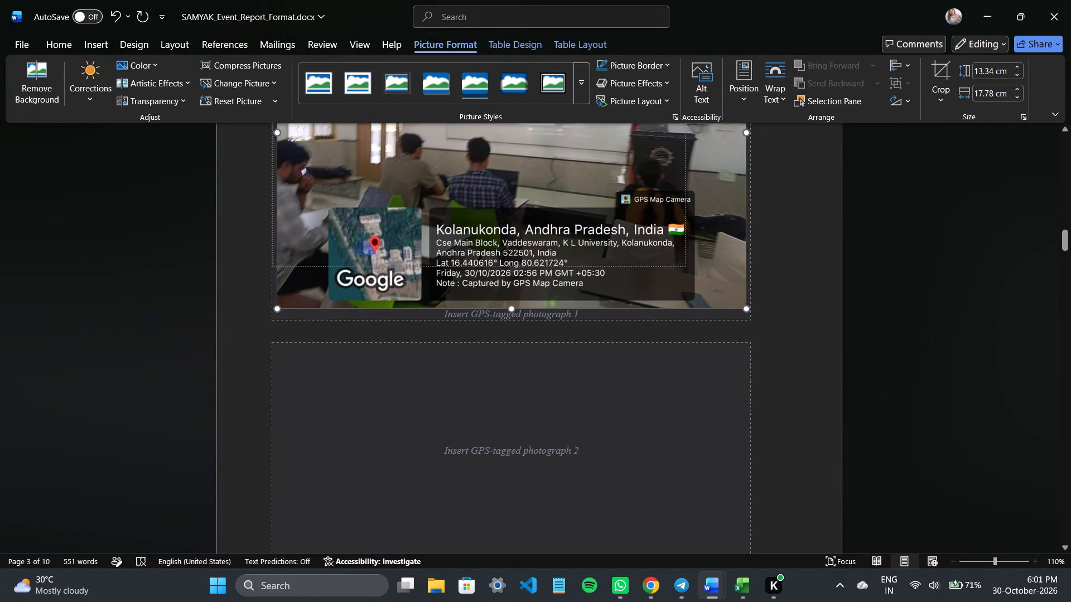
{"action": "left_click_drag", "start_coordinate": [683, 244], "coordinate": [664, 179]}
Stretch the classroom photograph horizontally to about 15.5 cm wide, nearly filling the width of its frame.
{"action": "scroll", "coordinate": [664, 179], "scroll_direction": "down", "scroll_amount": 1}
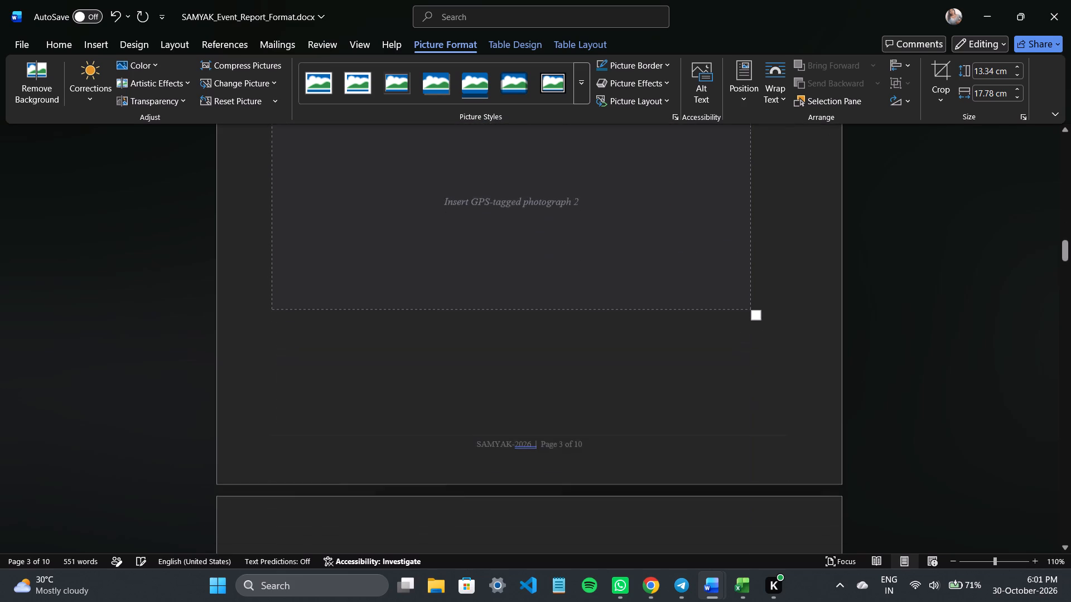
{"action": "scroll", "coordinate": [664, 179], "scroll_direction": "down", "scroll_amount": 1}
{"action": "scroll", "coordinate": [643, 224], "scroll_direction": "up", "scroll_amount": 1}
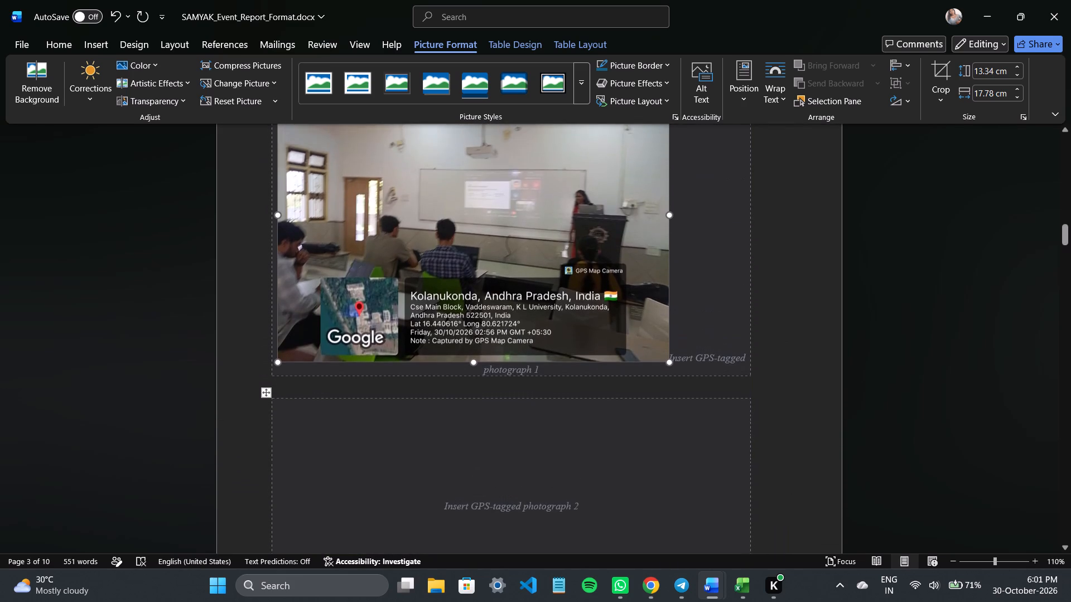
{"action": "scroll", "coordinate": [673, 257], "scroll_direction": "up", "scroll_amount": 1}
{"action": "left_click_drag", "start_coordinate": [670, 372], "coordinate": [720, 368]}
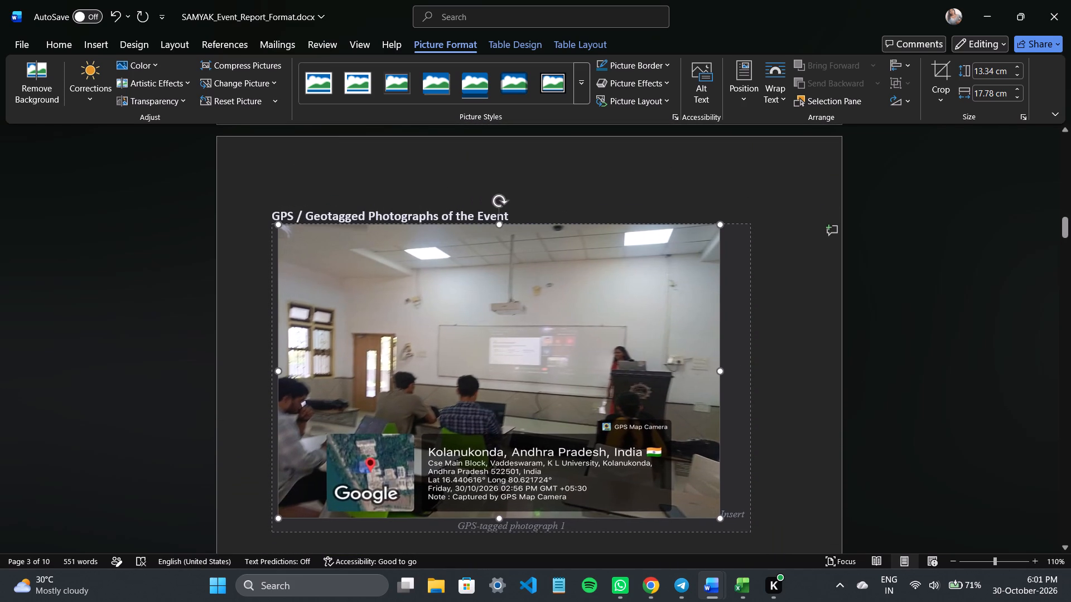
{"action": "left_click_drag", "start_coordinate": [720, 368], "coordinate": [743, 367]}
{"action": "left_click_drag", "start_coordinate": [743, 367], "coordinate": [725, 367]}
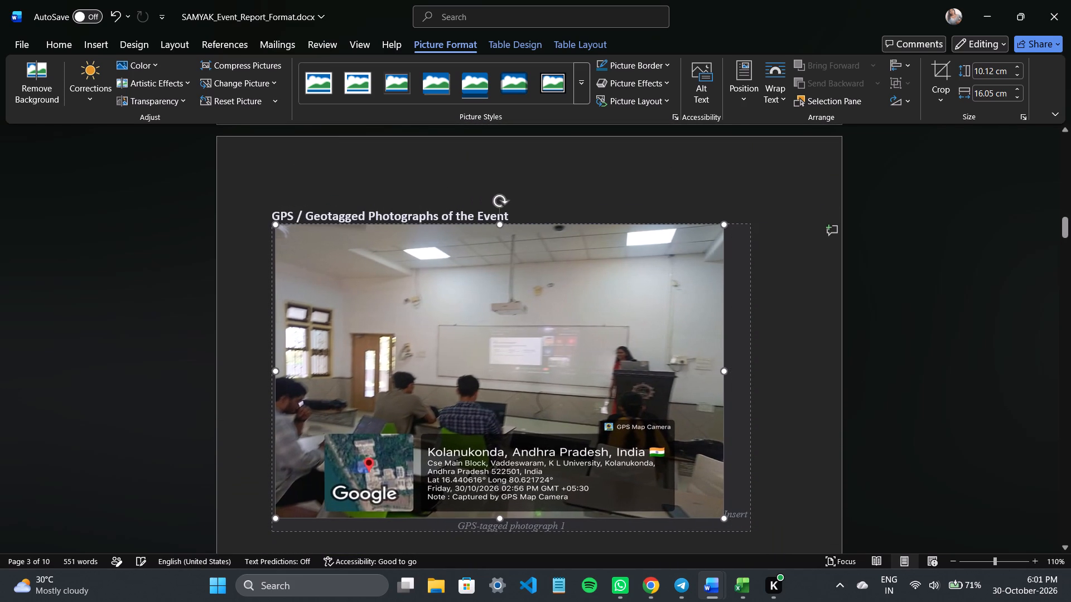
{"action": "left_click_drag", "start_coordinate": [725, 367], "coordinate": [729, 368]}
{"action": "left_click", "coordinate": [729, 368]}
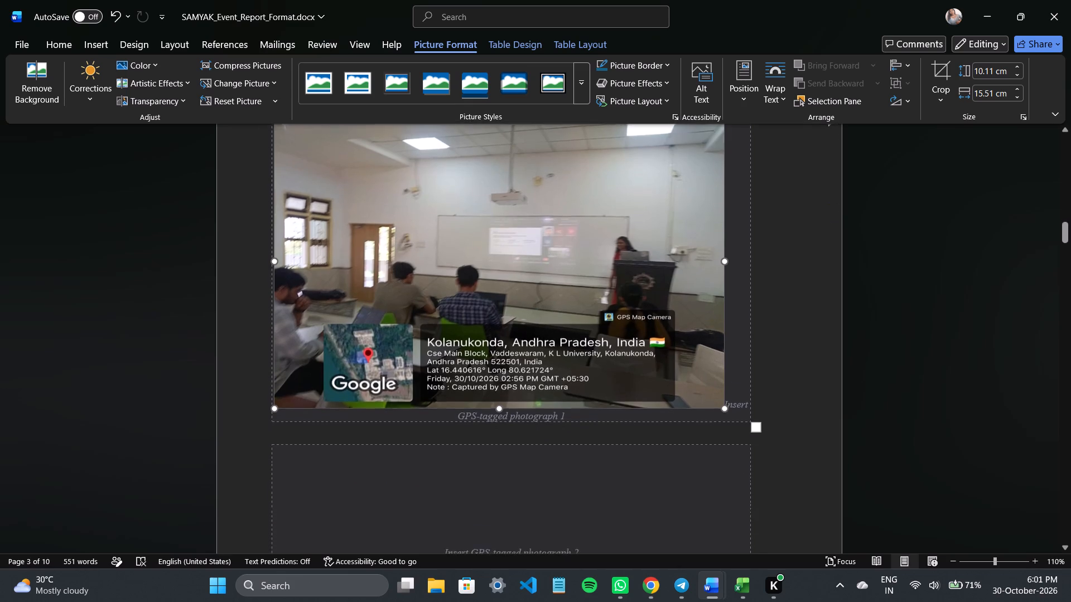
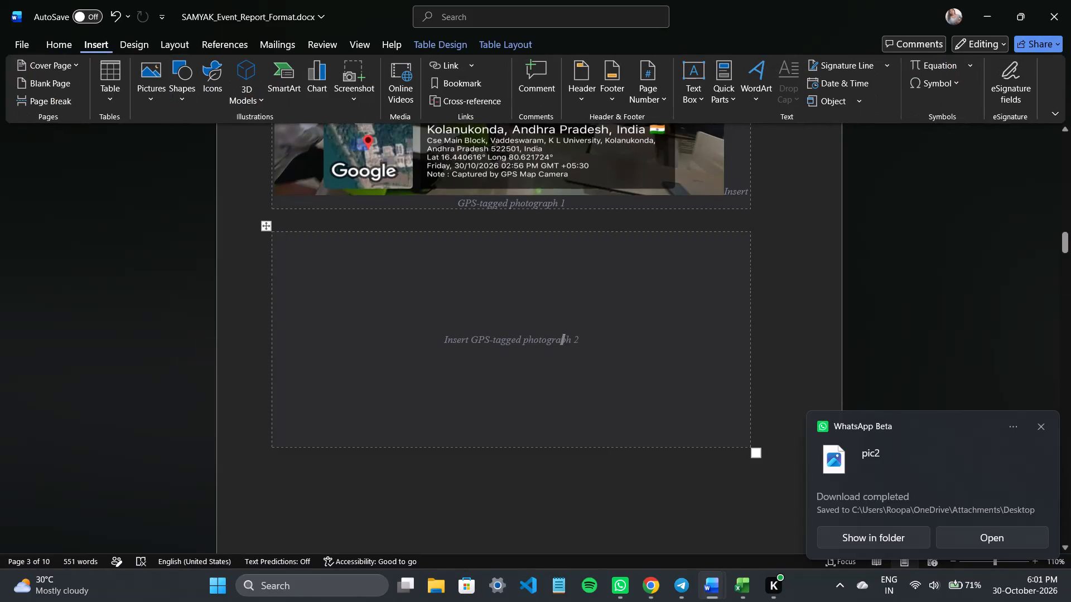
Insert the picture pic2.jpeg from the Desktop folder into the "Insert GPS-tagged photograph 2" placeholder box.
{"action": "left_click", "coordinate": [149, 91]}
{"action": "left_click", "coordinate": [162, 139]}
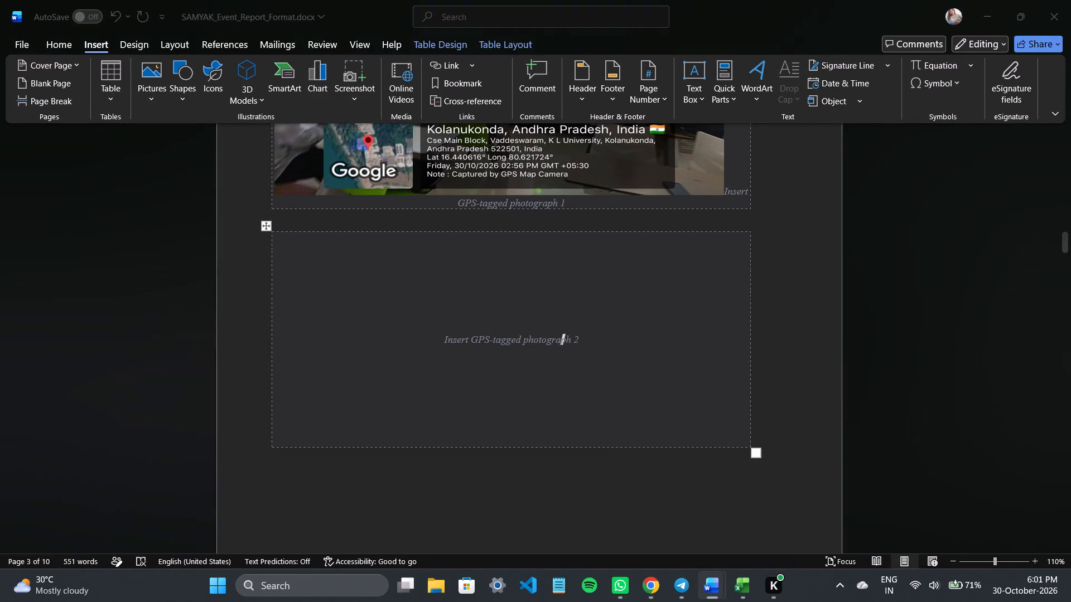
{"action": "scroll", "coordinate": [225, 170], "scroll_direction": "down", "scroll_amount": 1}
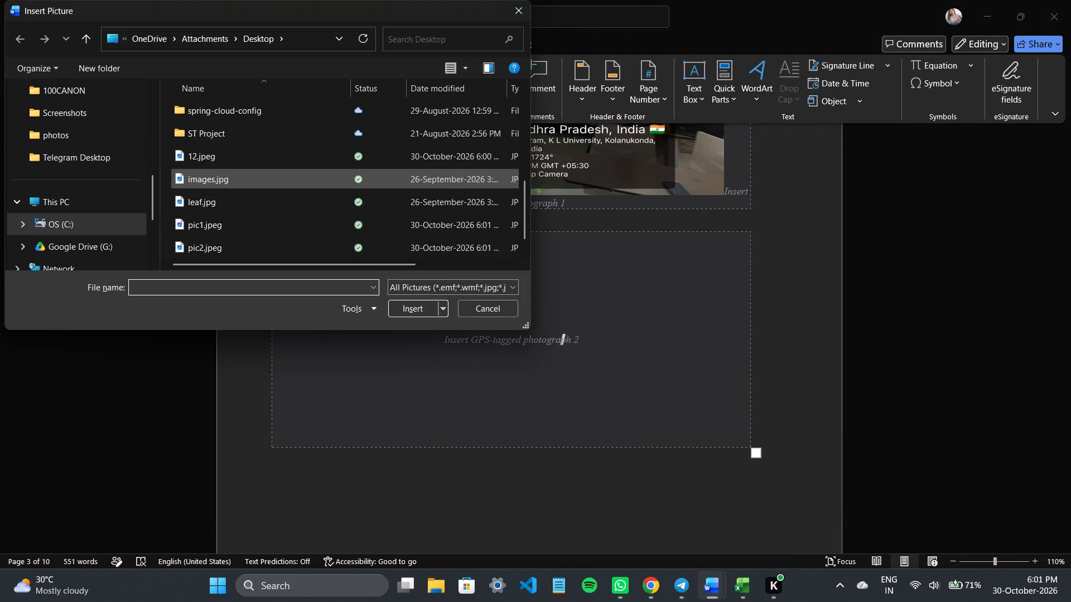
{"action": "left_click", "coordinate": [221, 241]}
{"action": "left_click", "coordinate": [424, 310]}
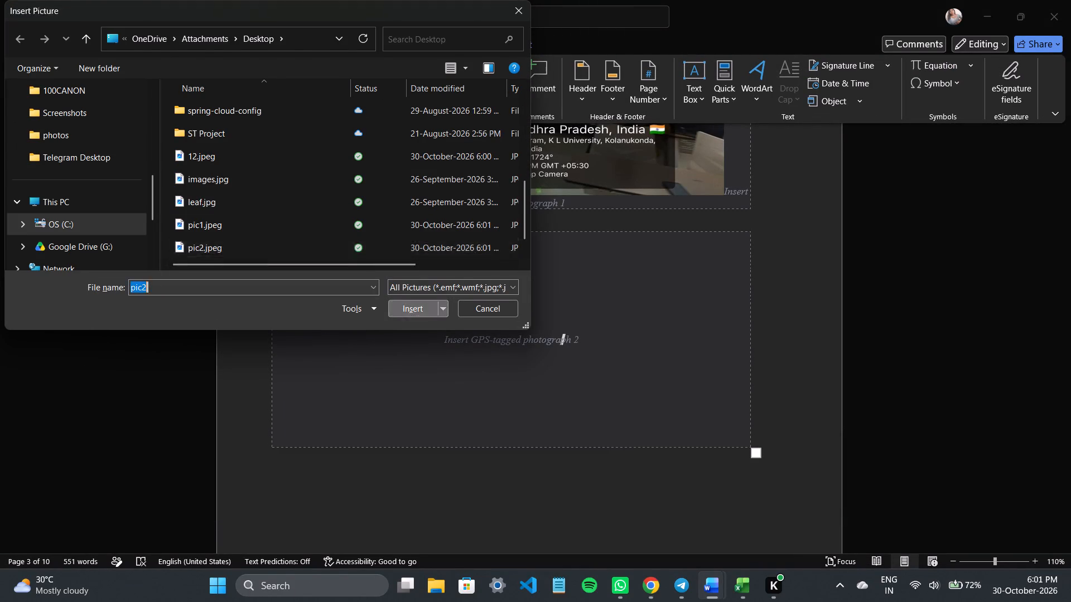
Shrink the inserted second GPS-tagged photograph to about 16.57 cm wide and reduce its height so it fits on page 3.
{"action": "scroll", "coordinate": [737, 515], "scroll_direction": "down", "scroll_amount": 1}
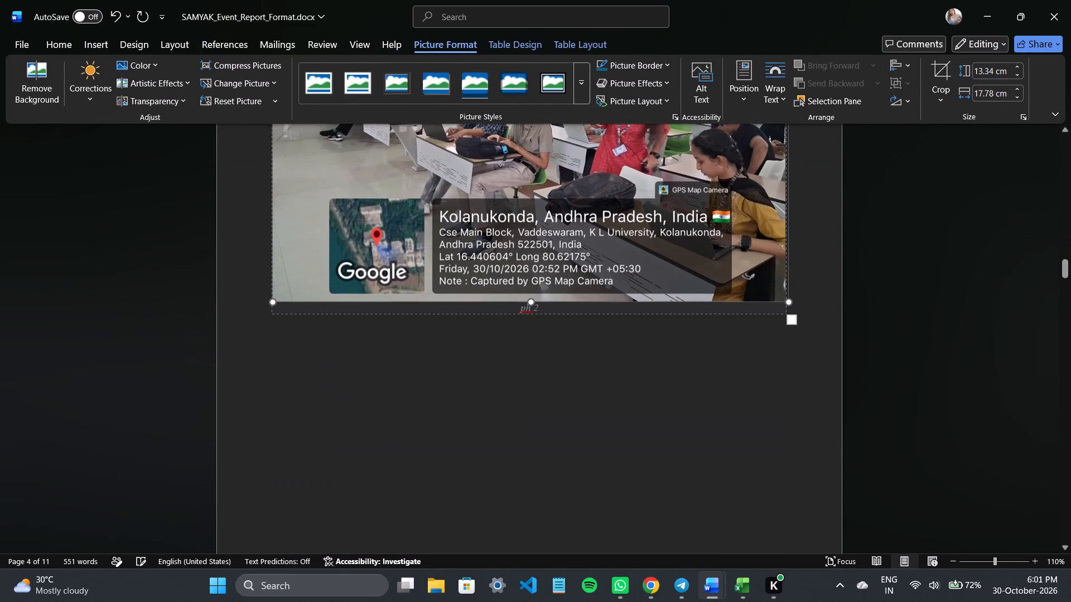
{"action": "left_click_drag", "start_coordinate": [787, 303], "coordinate": [793, 301]}
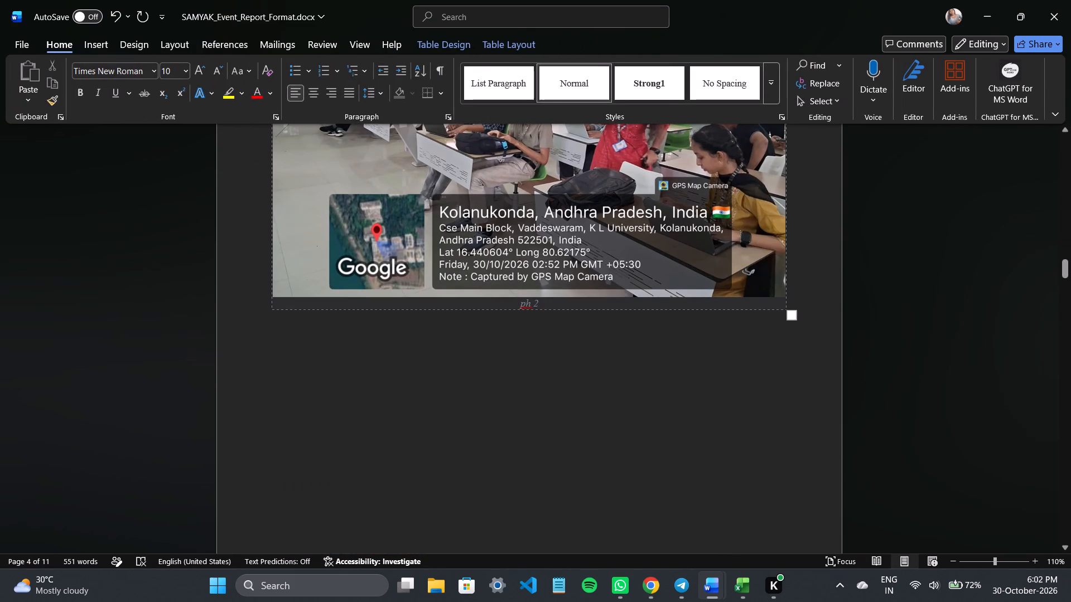
{"action": "left_click", "coordinate": [779, 297]}
{"action": "left_click_drag", "start_coordinate": [787, 297], "coordinate": [628, 213]}
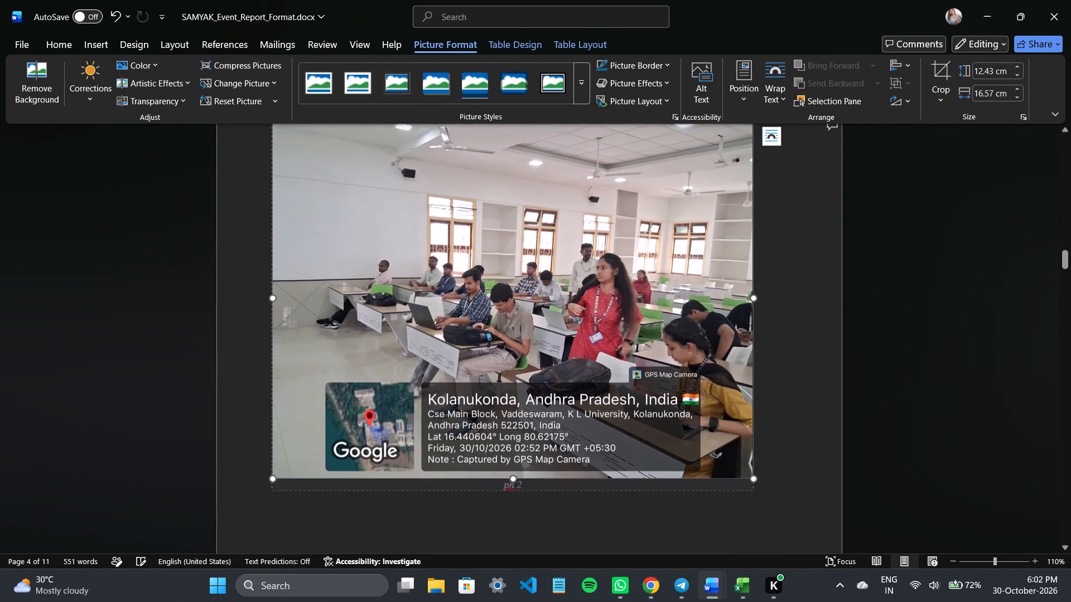
{"action": "scroll", "coordinate": [628, 213], "scroll_direction": "up", "scroll_amount": 1}
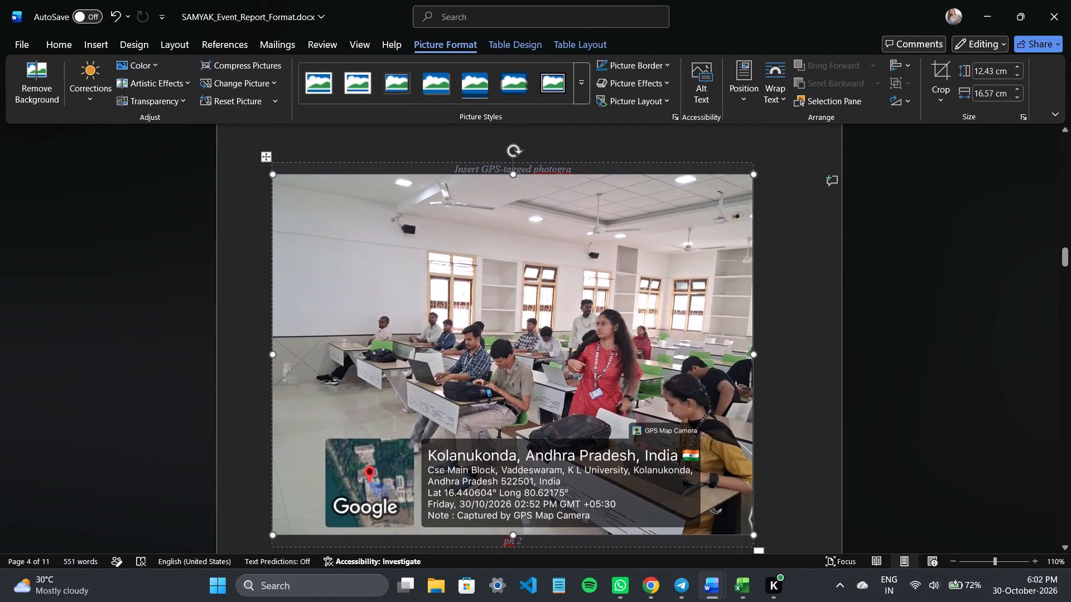
{"action": "left_click_drag", "start_coordinate": [514, 536], "coordinate": [514, 475]}
{"action": "left_click", "coordinate": [514, 475]}
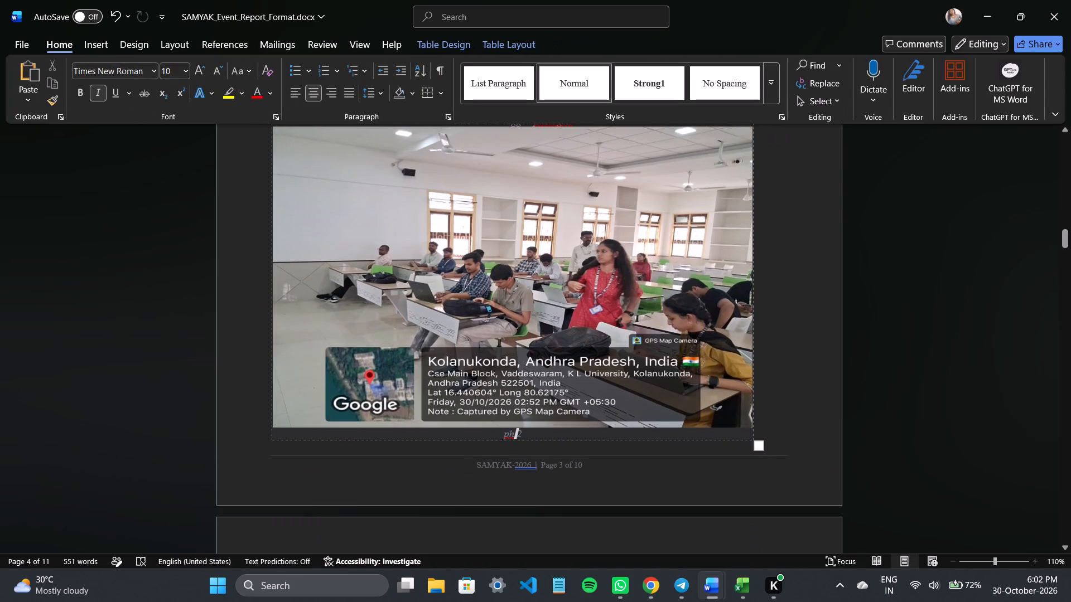
Open the editing options for the blank area on page 4, after the GPS-tagged photographs.
{"action": "scroll", "coordinate": [695, 435], "scroll_direction": "down", "scroll_amount": 1}
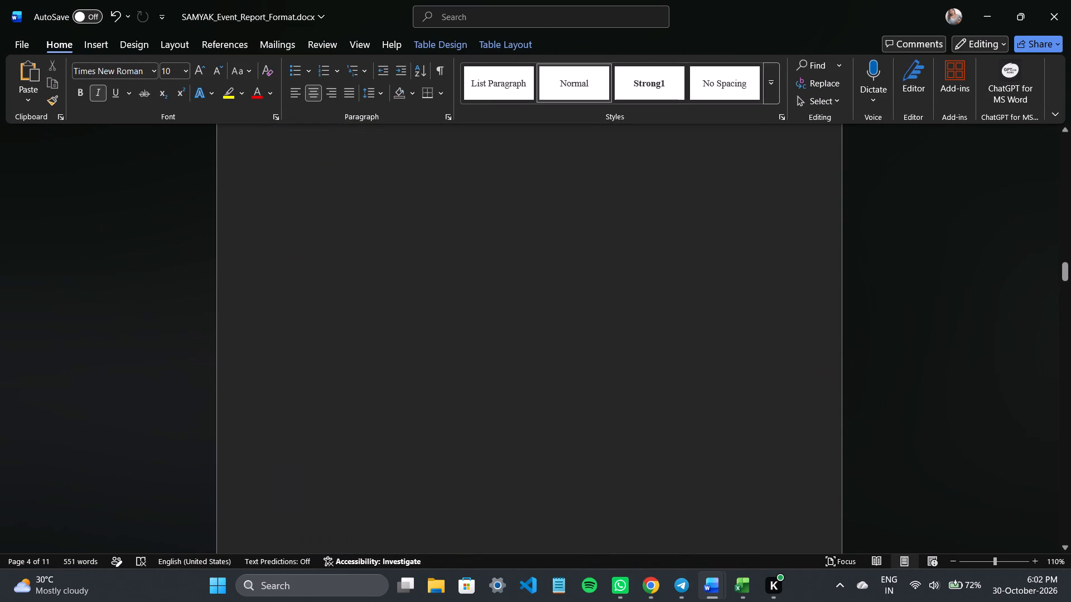
{"action": "scroll", "coordinate": [695, 435], "scroll_direction": "down", "scroll_amount": 1}
{"action": "right_click", "coordinate": [697, 444]}
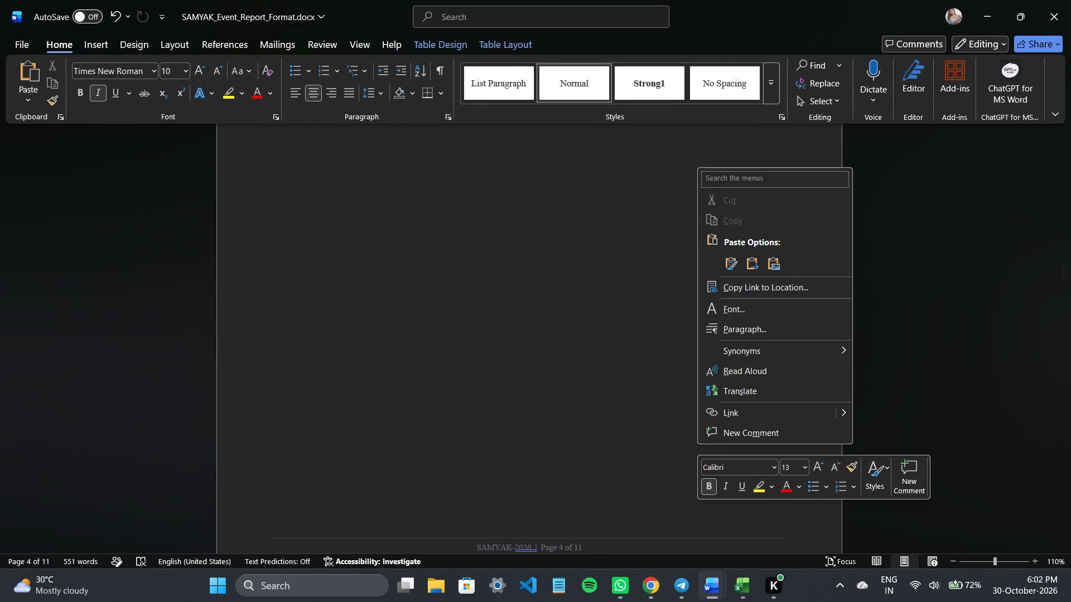
Delete the empty line to remove the blank page between the "ph 2" photograph and the event poster.
{"action": "left_click", "coordinate": [321, 508]}
{"action": "left_click", "coordinate": [321, 508]}
{"action": "scroll", "coordinate": [263, 208], "scroll_direction": "up", "scroll_amount": 1}
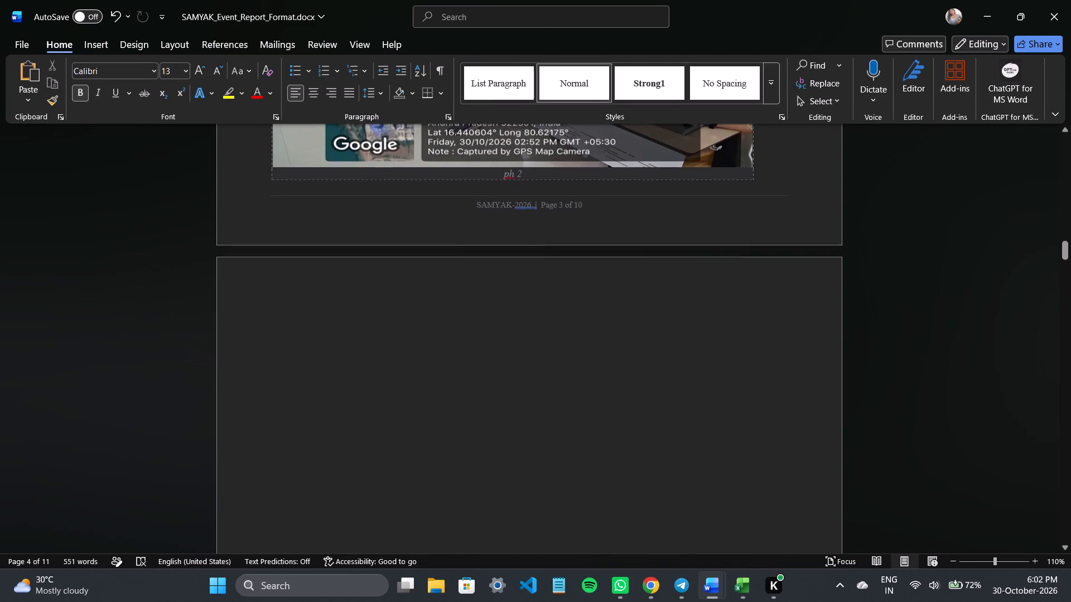
{"action": "key", "text": "BackSpace"}
{"action": "scroll", "coordinate": [263, 208], "scroll_direction": "down", "scroll_amount": 1}
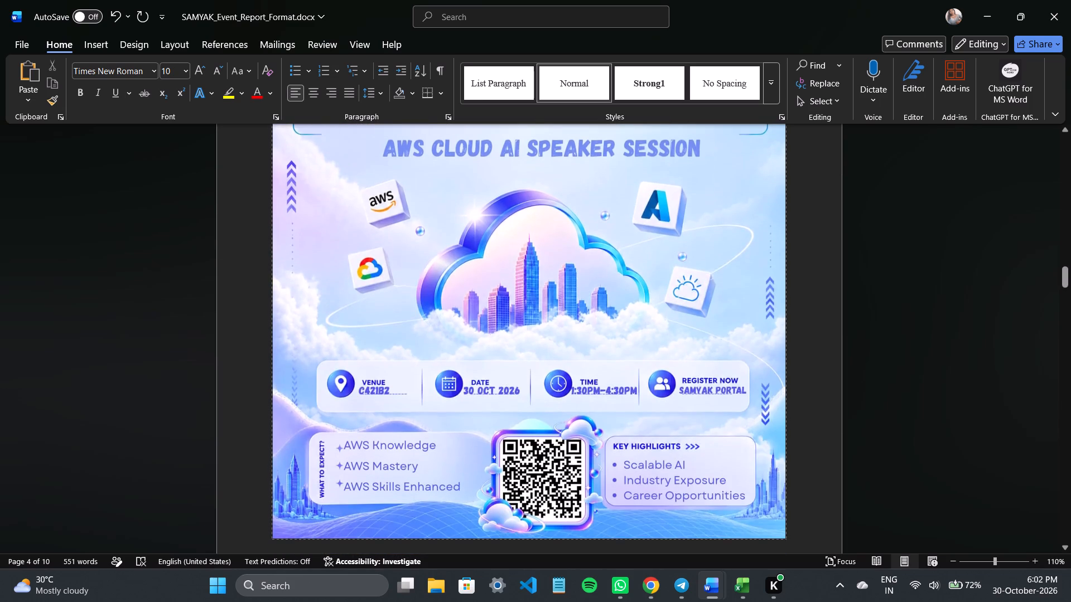
{"action": "scroll", "coordinate": [405, 326], "scroll_direction": "up", "scroll_amount": 1}
{"action": "scroll", "coordinate": [492, 416], "scroll_direction": "down", "scroll_amount": 1}
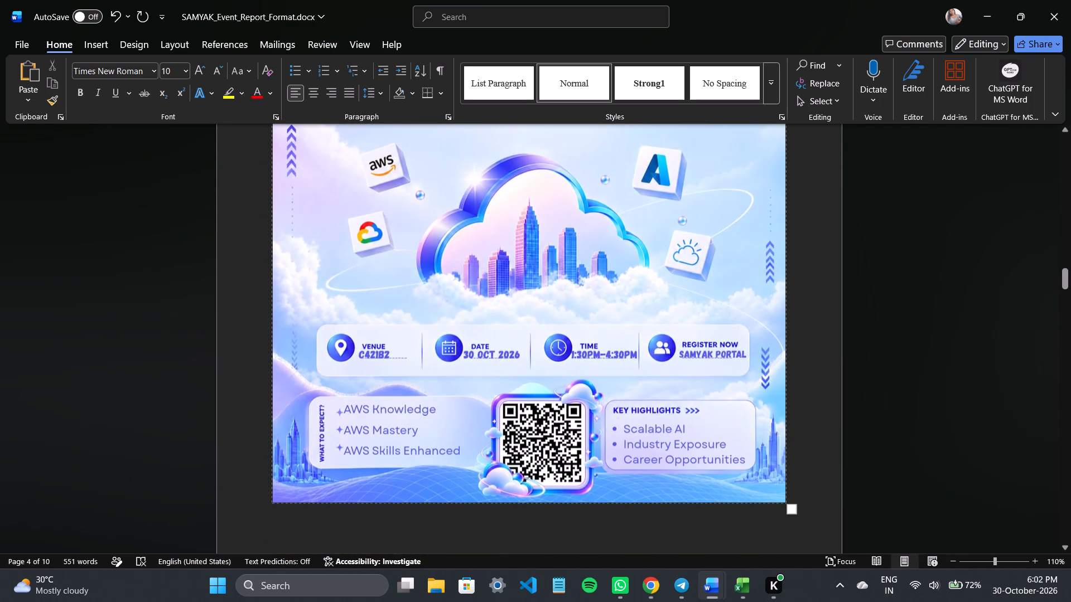
Shrink the event poster slightly from its lower corner, keeping its proportions, so it sits within the page margins.
{"action": "left_click", "coordinate": [785, 502]}
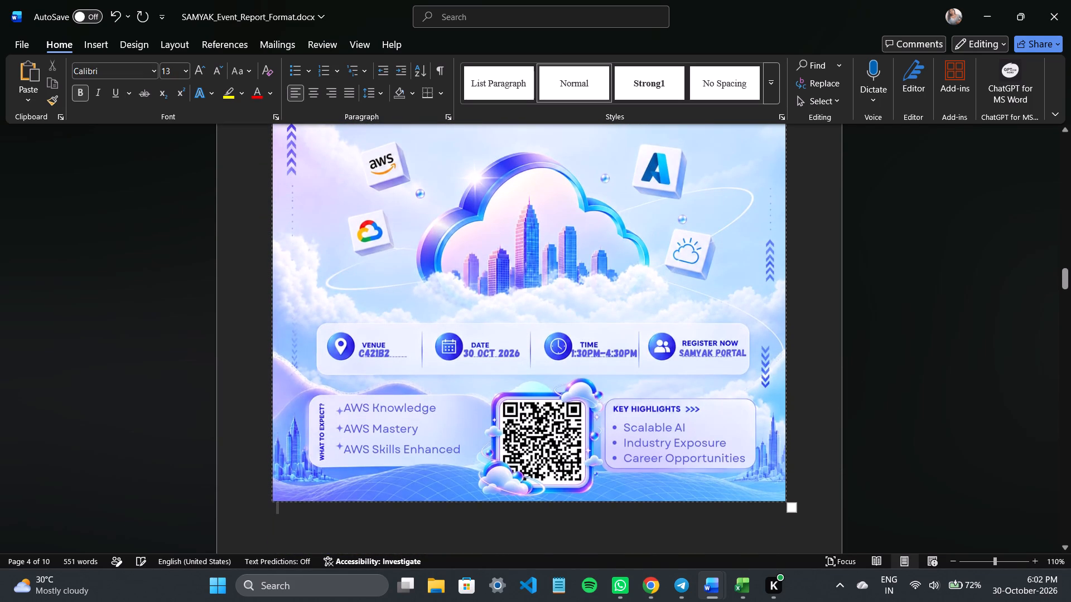
{"action": "left_click", "coordinate": [778, 489]}
{"action": "left_click_drag", "start_coordinate": [787, 502], "coordinate": [747, 429]}
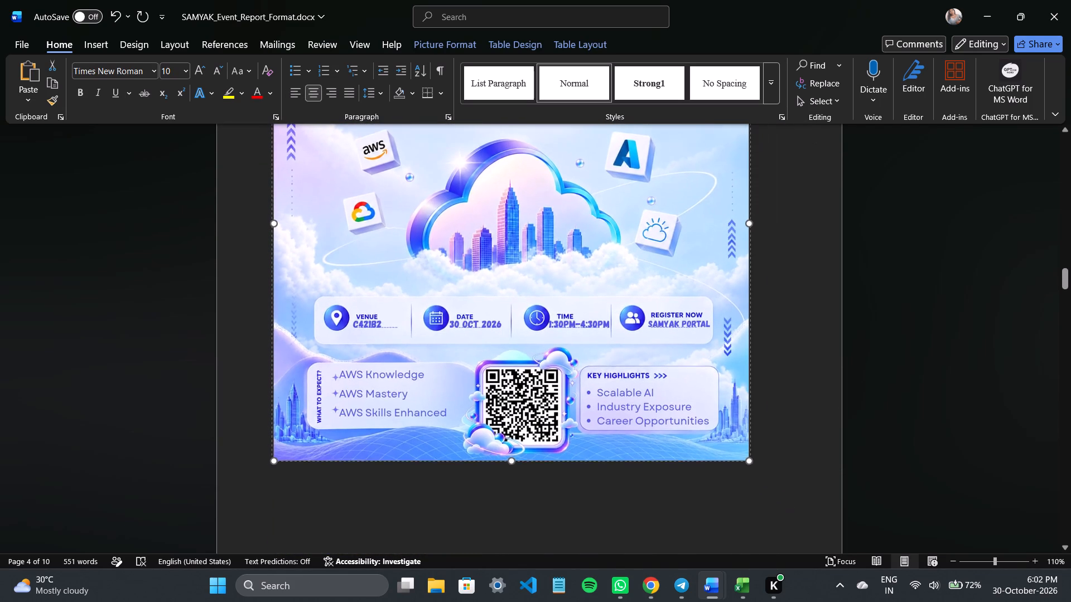
{"action": "left_click_drag", "start_coordinate": [747, 429], "coordinate": [725, 368]}
Insert an empty line between the handwritten attendance image and the participant table below it.
{"action": "scroll", "coordinate": [527, 463], "scroll_direction": "down", "scroll_amount": 1}
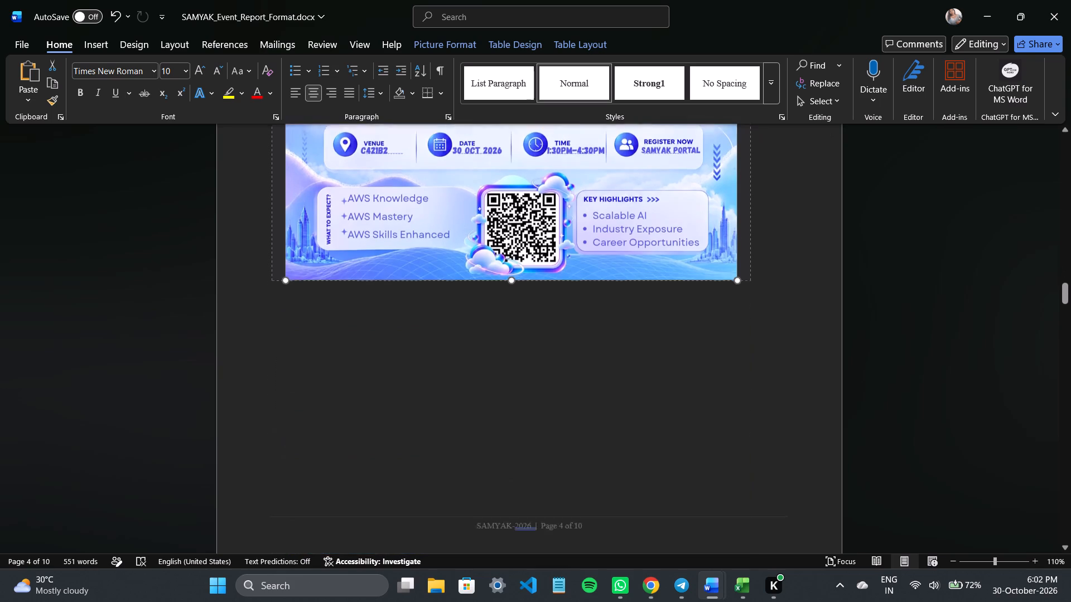
{"action": "scroll", "coordinate": [527, 463], "scroll_direction": "down", "scroll_amount": 3}
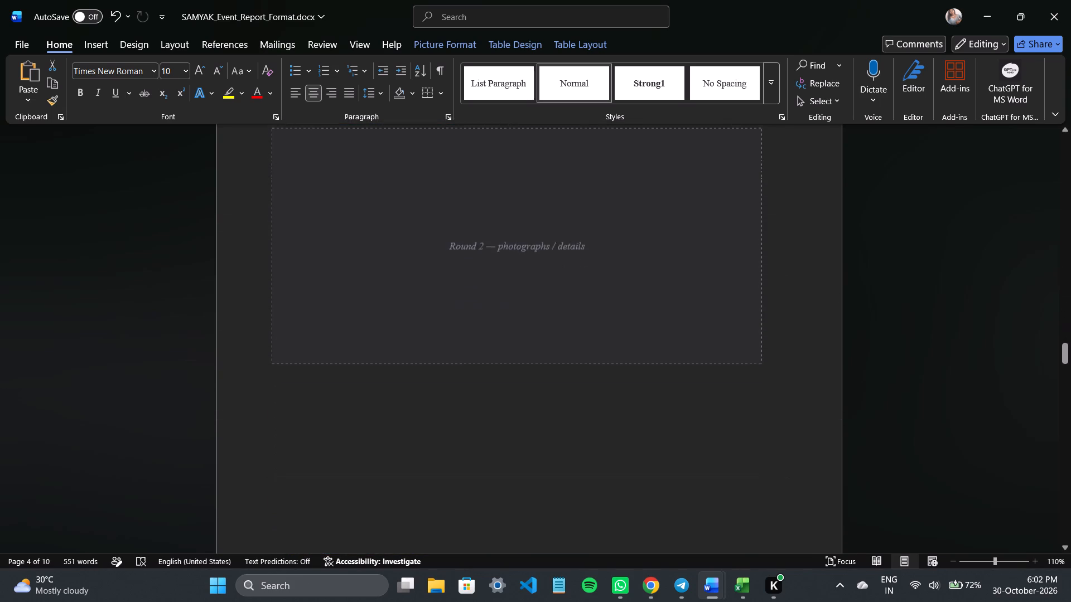
{"action": "scroll", "coordinate": [527, 463], "scroll_direction": "down", "scroll_amount": 3}
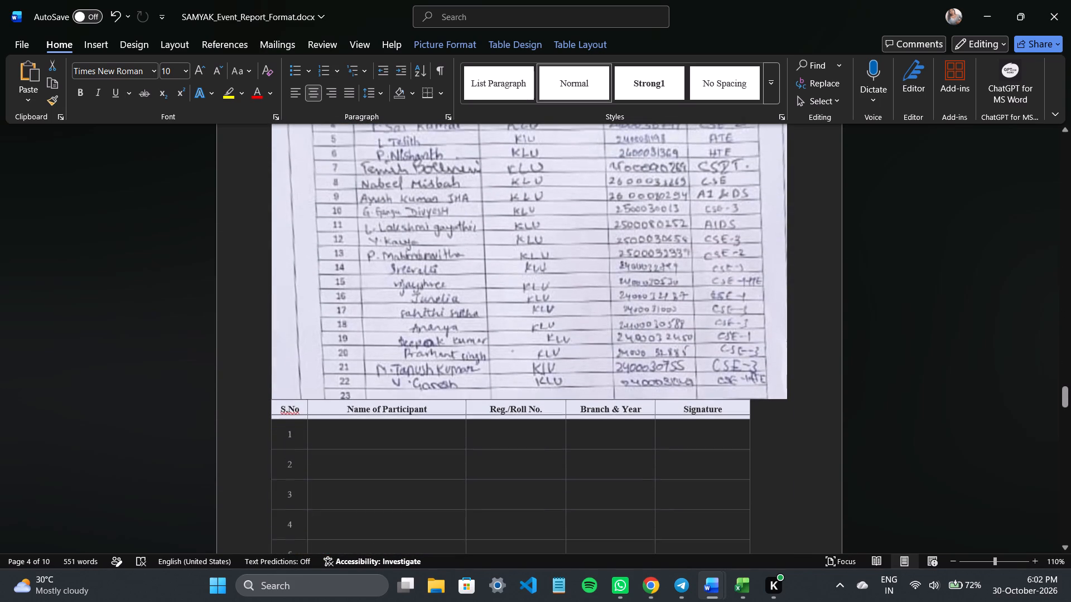
{"action": "scroll", "coordinate": [527, 463], "scroll_direction": "down", "scroll_amount": 1}
{"action": "left_click", "coordinate": [797, 390]}
{"action": "key", "text": "Return"}
{"action": "scroll", "coordinate": [797, 390], "scroll_direction": "up", "scroll_amount": 1}
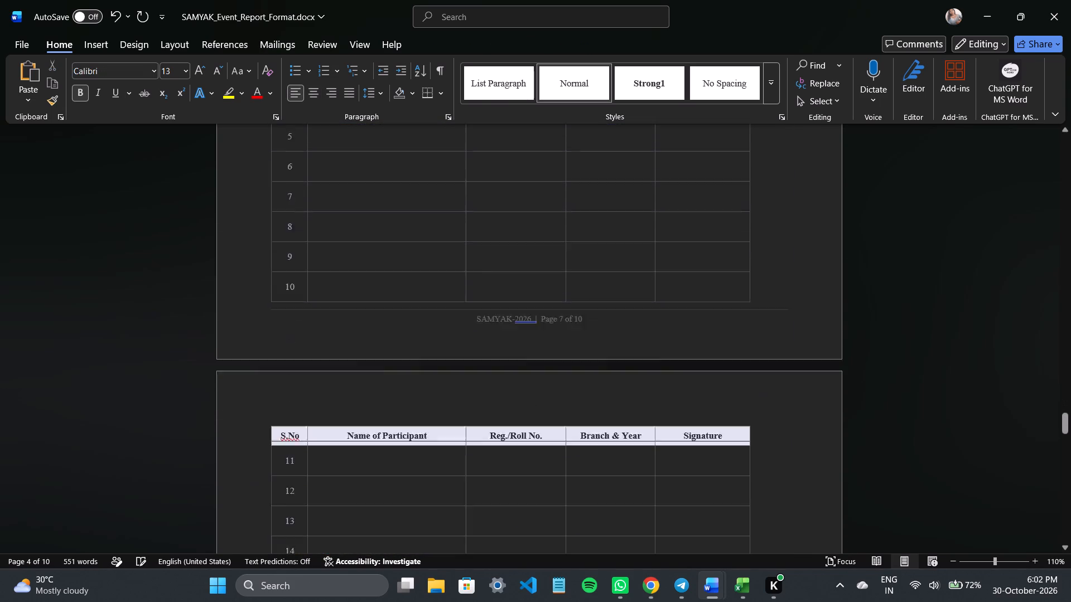
{"action": "scroll", "coordinate": [797, 390], "scroll_direction": "up", "scroll_amount": 1}
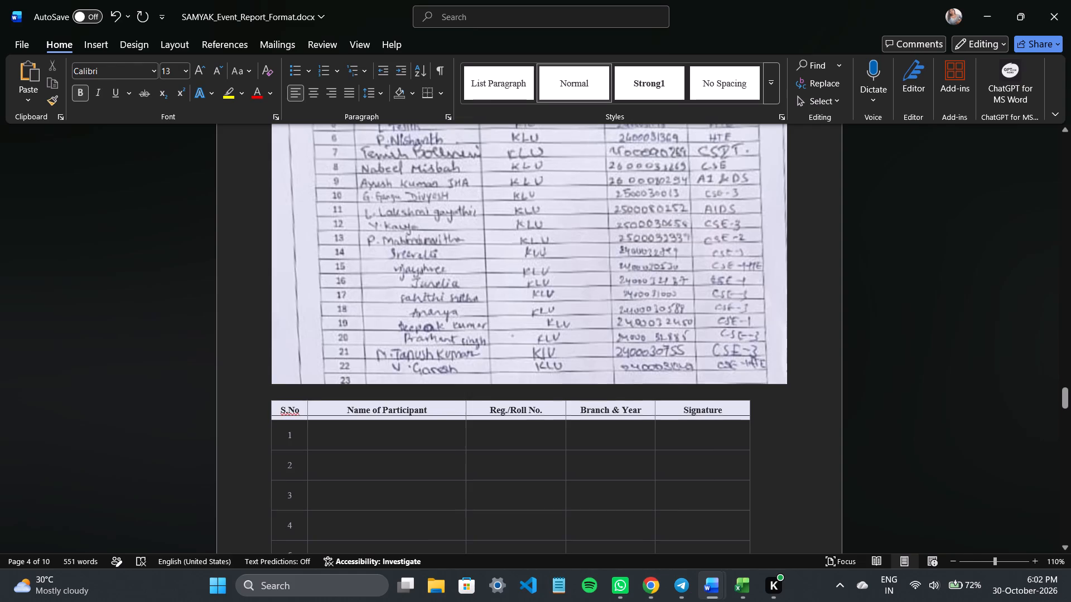
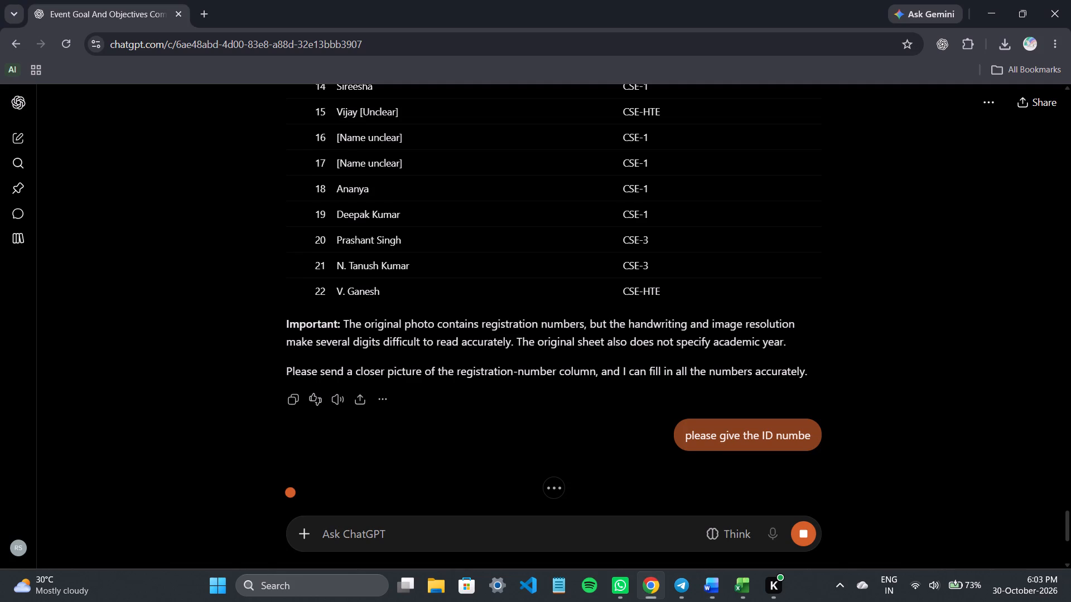
Switch to the Word report and enter 23 as the Total Number of Participants below the participant table.
{"action": "key", "text": "alt+Tab"}
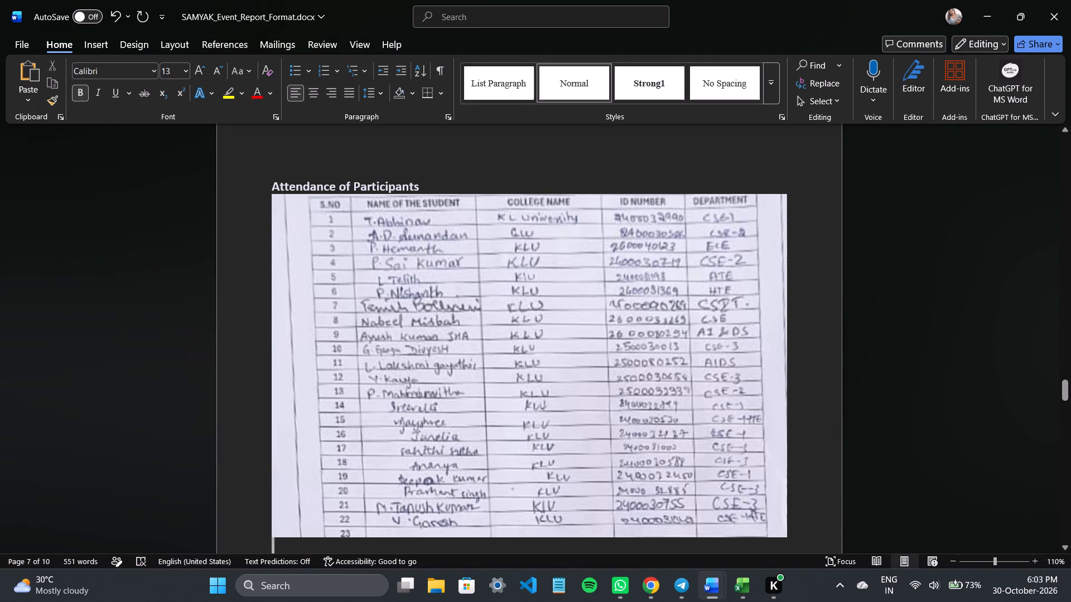
{"action": "scroll", "coordinate": [661, 371], "scroll_direction": "down", "scroll_amount": 1}
{"action": "scroll", "coordinate": [573, 392], "scroll_direction": "down", "scroll_amount": 4}
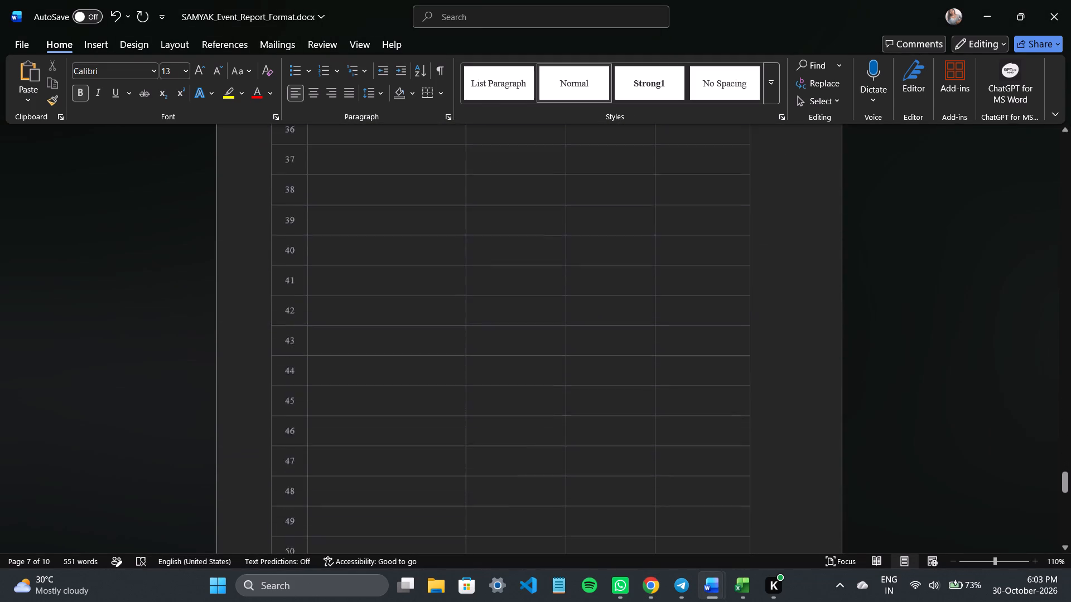
{"action": "scroll", "coordinate": [573, 392], "scroll_direction": "down", "scroll_amount": 2}
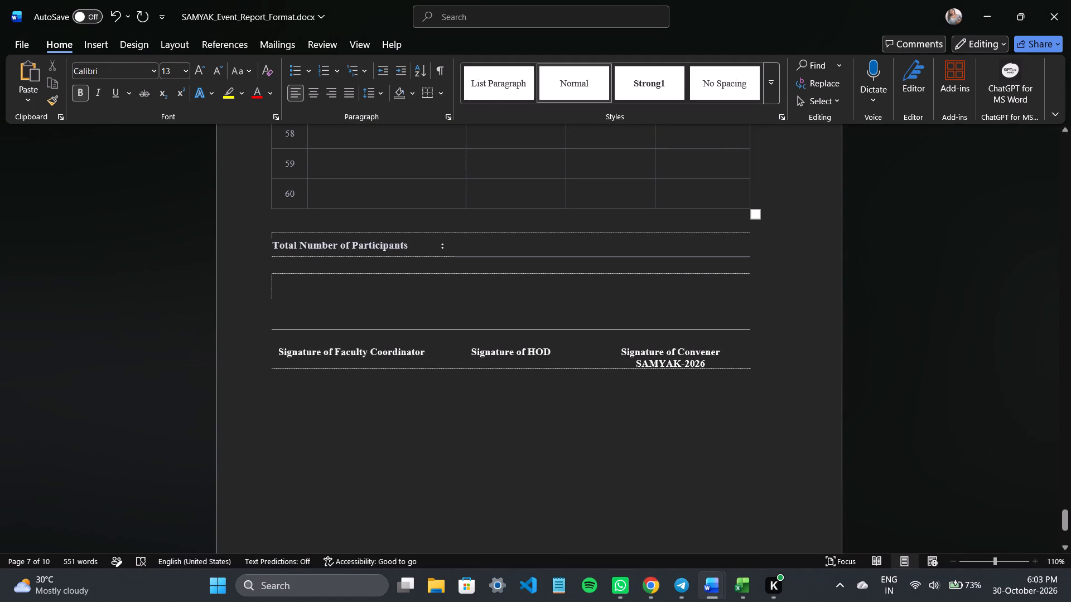
{"action": "left_click", "coordinate": [496, 246]}
{"action": "type", "text": "23"}
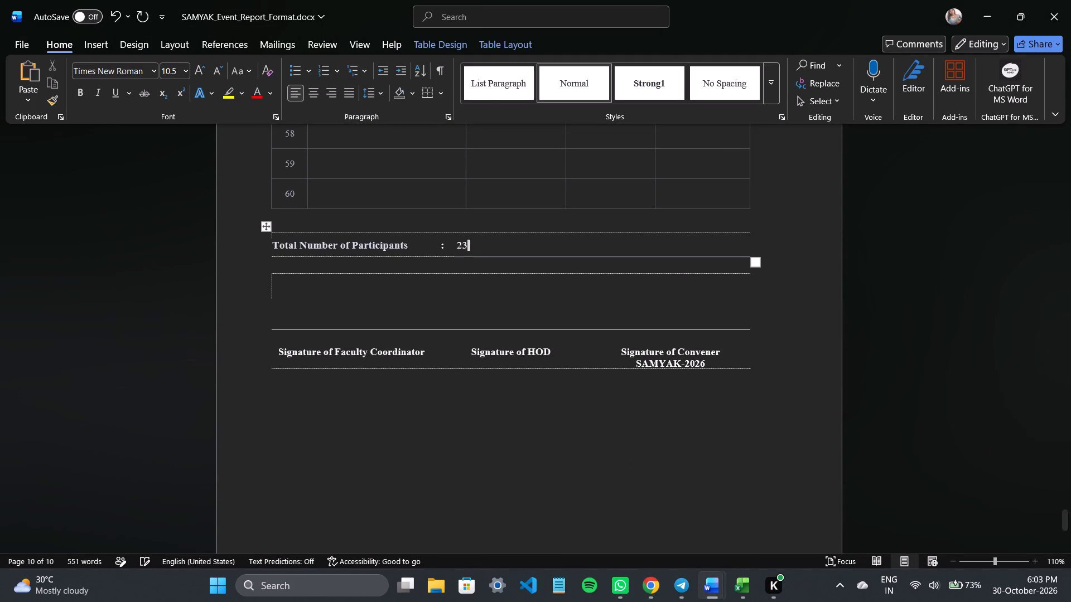
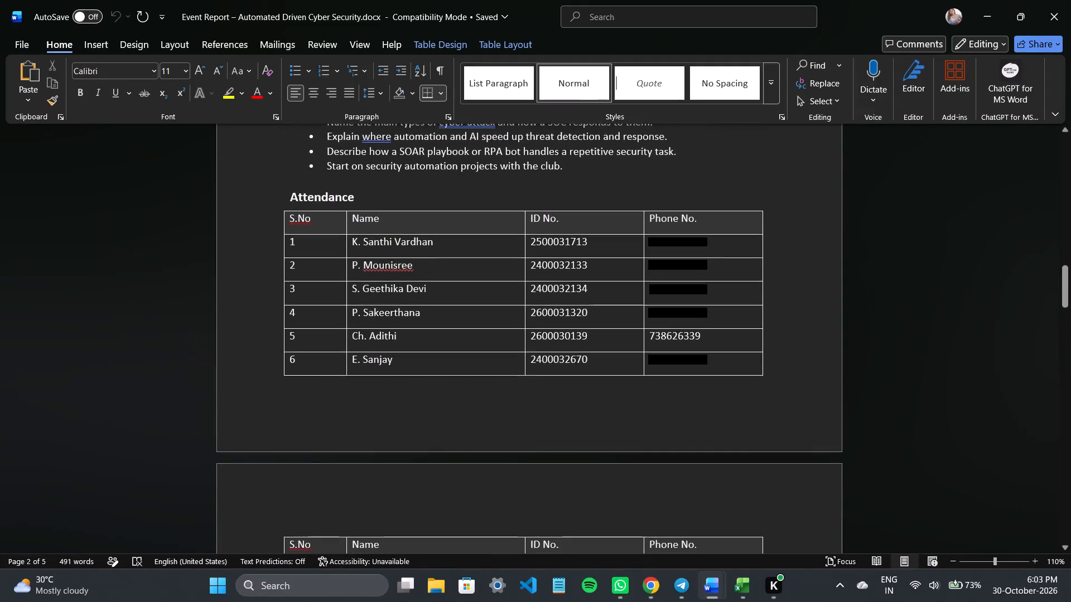
Copy the sentence about geo-tagged check-ins under the Photographs heading in the Automated Driven Cyber Security event report.
{"action": "scroll", "coordinate": [512, 425], "scroll_direction": "down", "scroll_amount": 2}
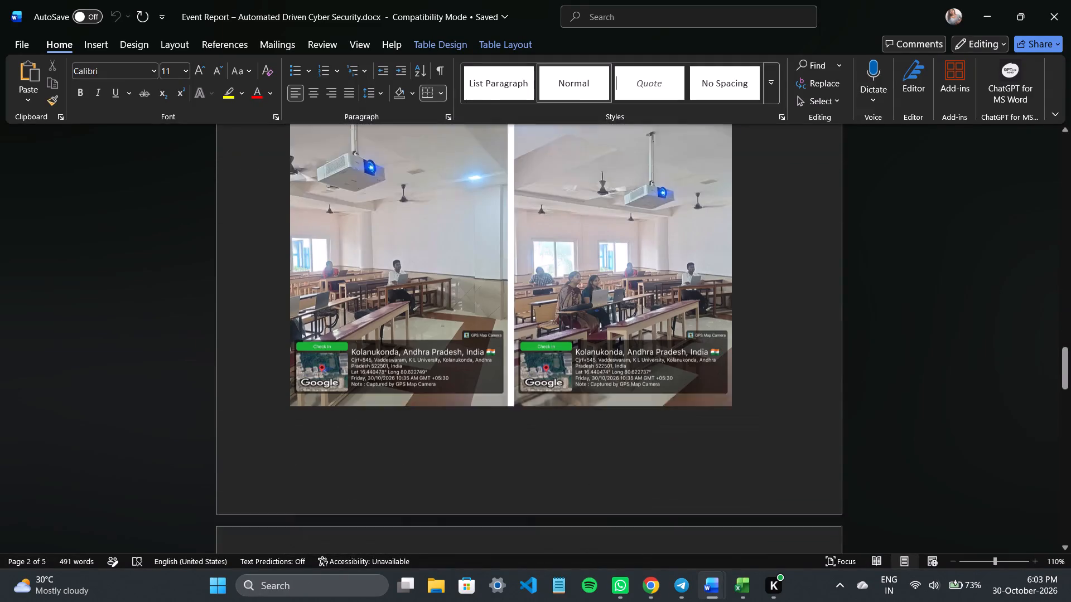
{"action": "scroll", "coordinate": [512, 425], "scroll_direction": "down", "scroll_amount": 1}
{"action": "scroll", "coordinate": [512, 425], "scroll_direction": "up", "scroll_amount": 1}
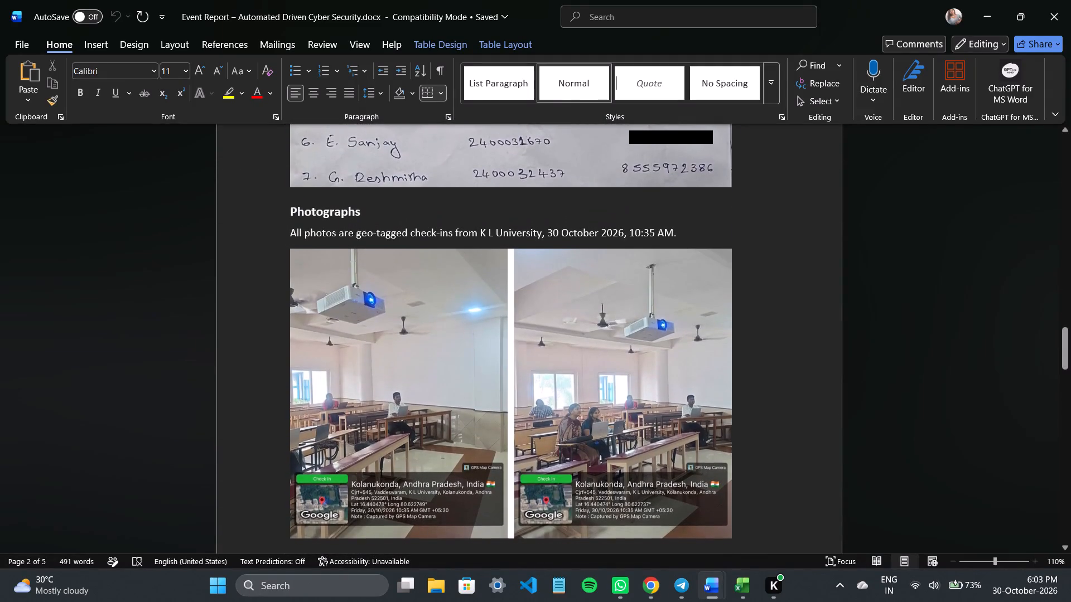
{"action": "scroll", "coordinate": [512, 425], "scroll_direction": "up", "scroll_amount": 1}
{"action": "triple_click", "coordinate": [689, 228]}
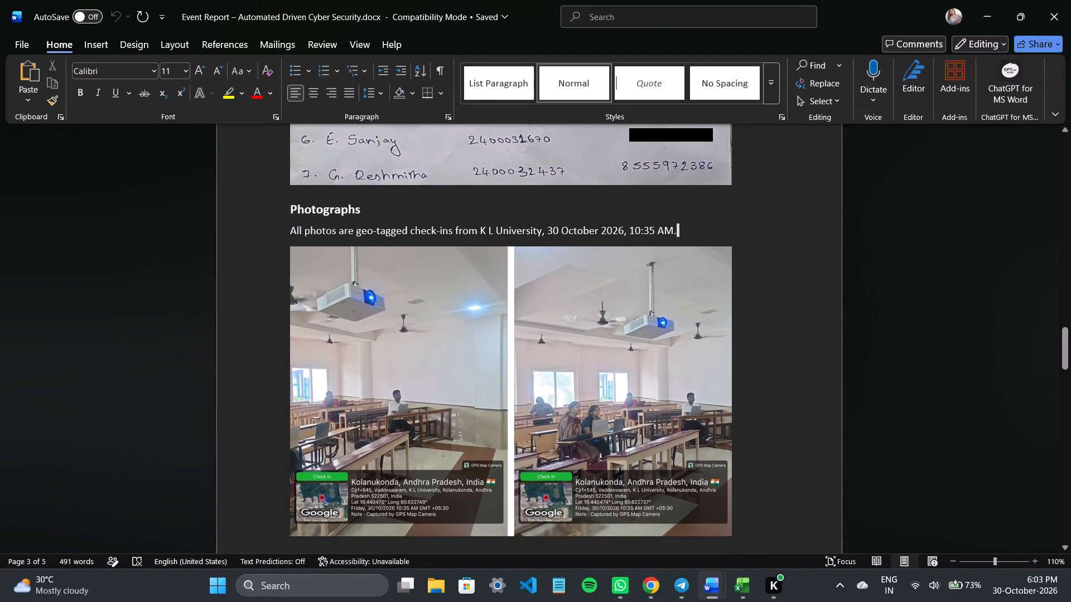
{"action": "key", "text": "ctrl+c"}
{"action": "key", "text": "ctrl+c"}
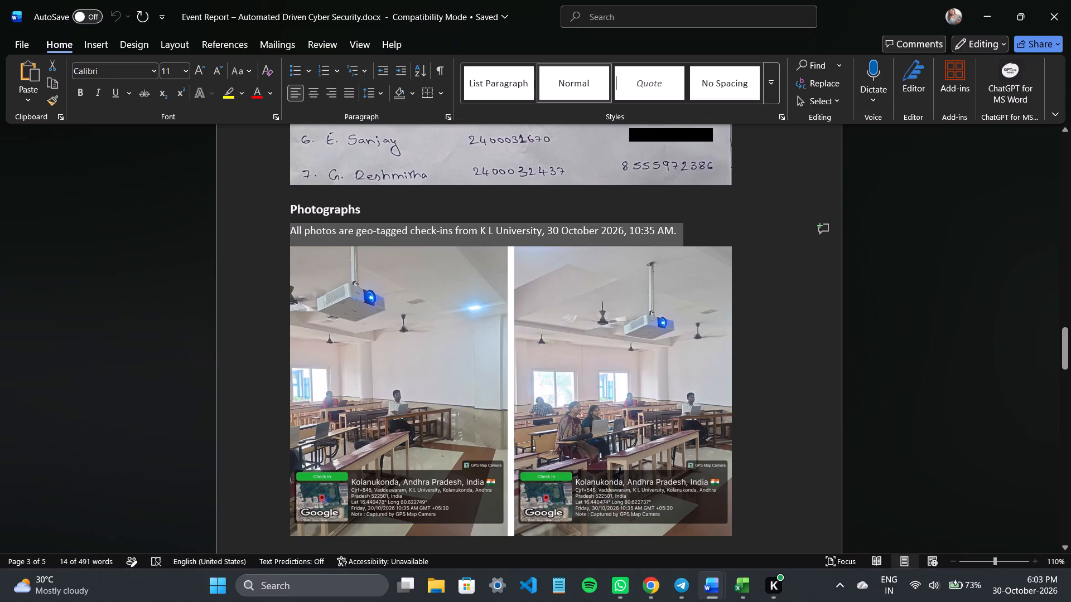
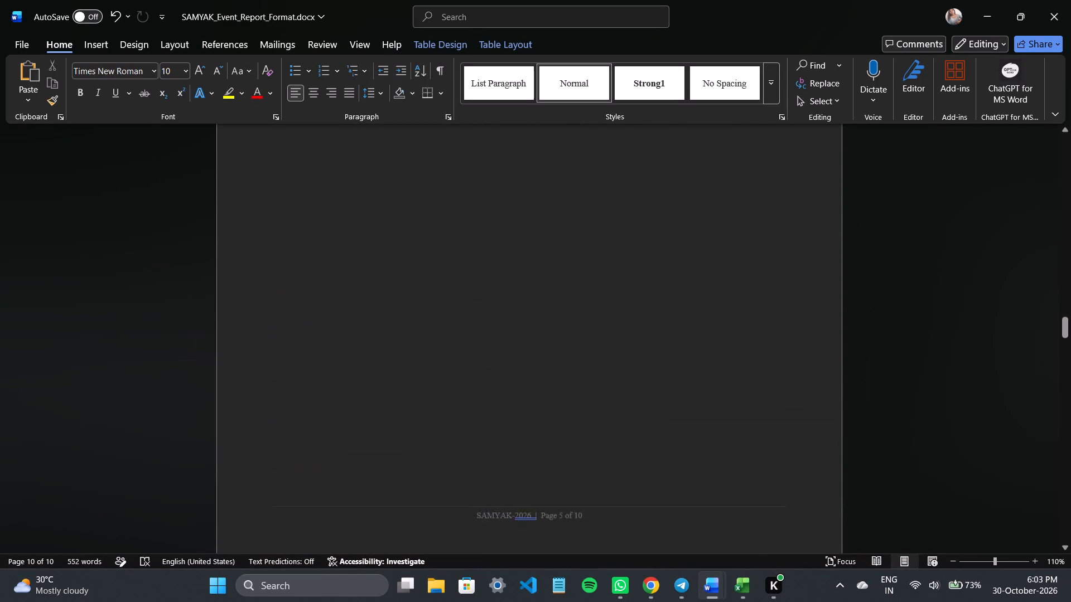
Paste the copied geo-tagged check-ins sentence on a new line under the GPS / Geotagged Photographs of the Event heading.
{"action": "scroll", "coordinate": [542, 330], "scroll_direction": "up", "scroll_amount": 4}
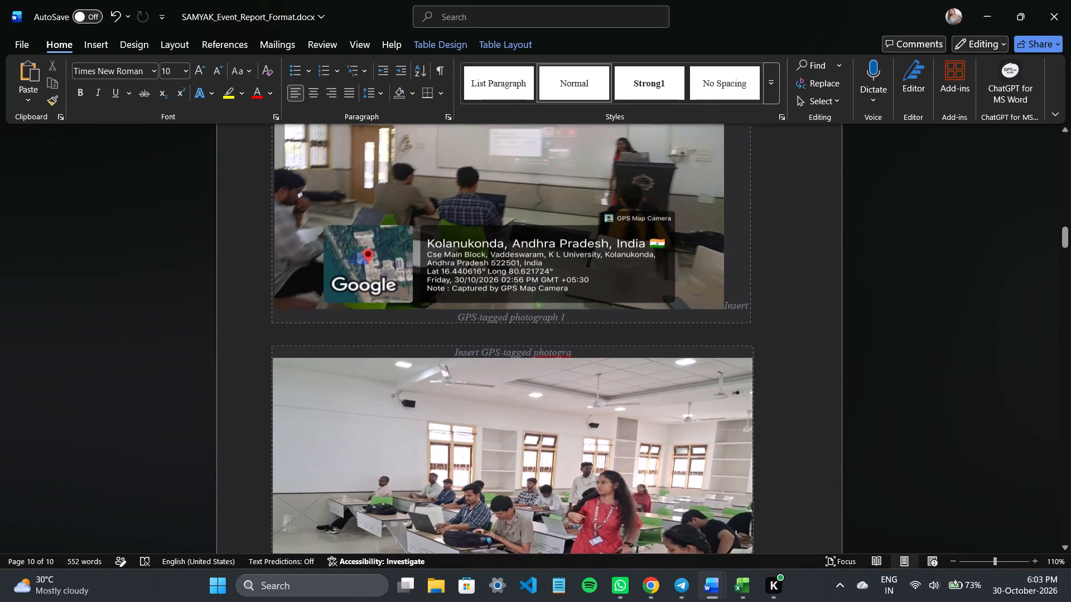
{"action": "scroll", "coordinate": [542, 330], "scroll_direction": "up", "scroll_amount": 2}
{"action": "left_click", "coordinate": [558, 258]}
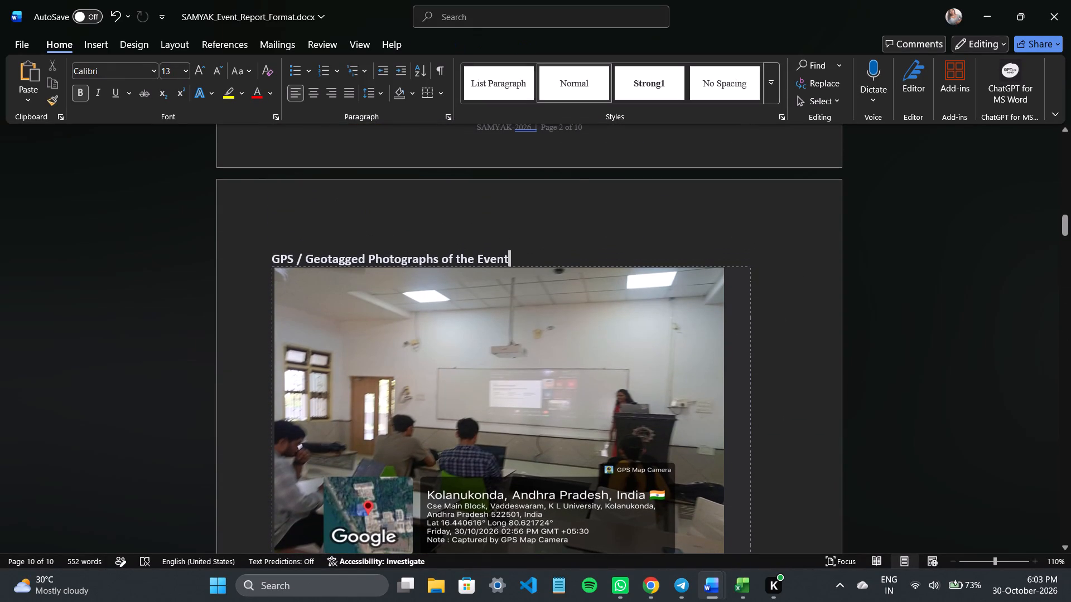
{"action": "key", "text": "Return"}
{"action": "key", "text": "ctrl+v"}
{"action": "key", "text": "BackSpace"}
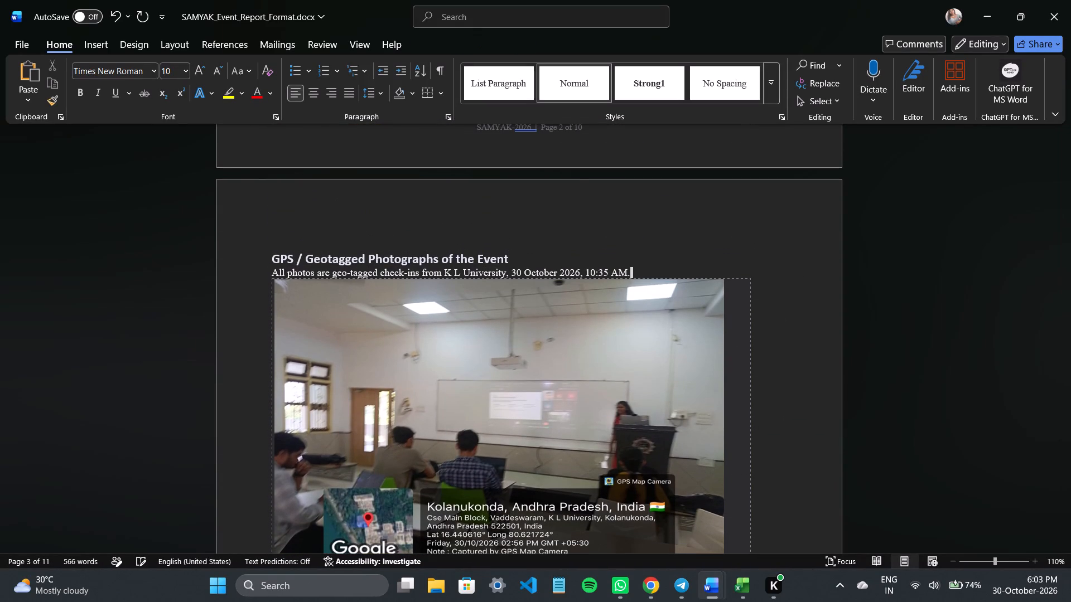
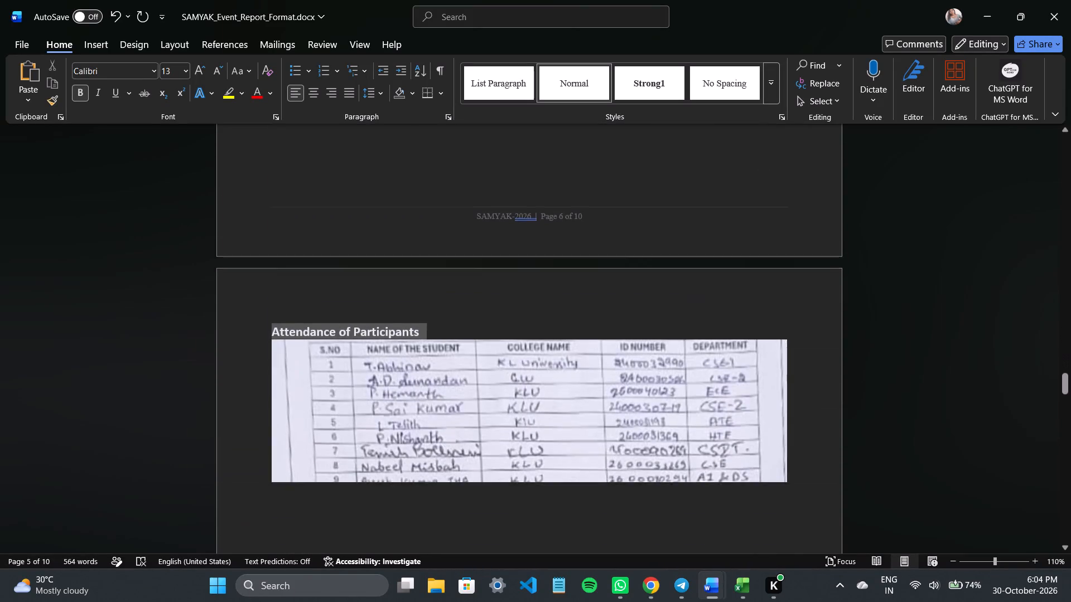
Delete the selected content at the Attendance of Participants heading in the report.
{"action": "key", "text": "BackSpace"}
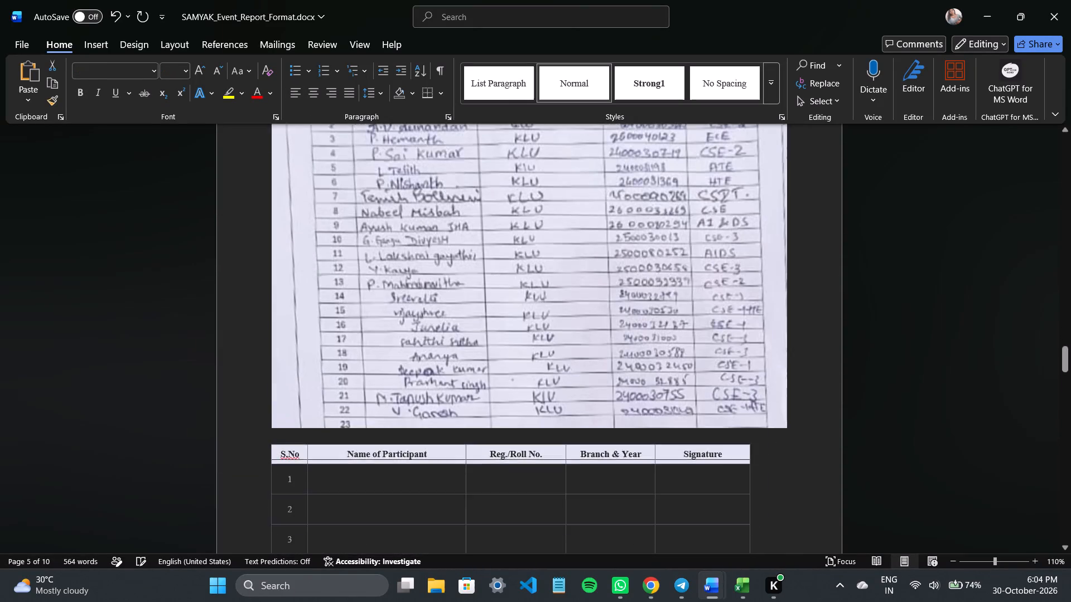
Apply the grammar suggestion "2, K" in the Event Venue / Room No. entry to add the space after the comma.
{"action": "scroll", "coordinate": [312, 171], "scroll_direction": "up", "scroll_amount": 7}
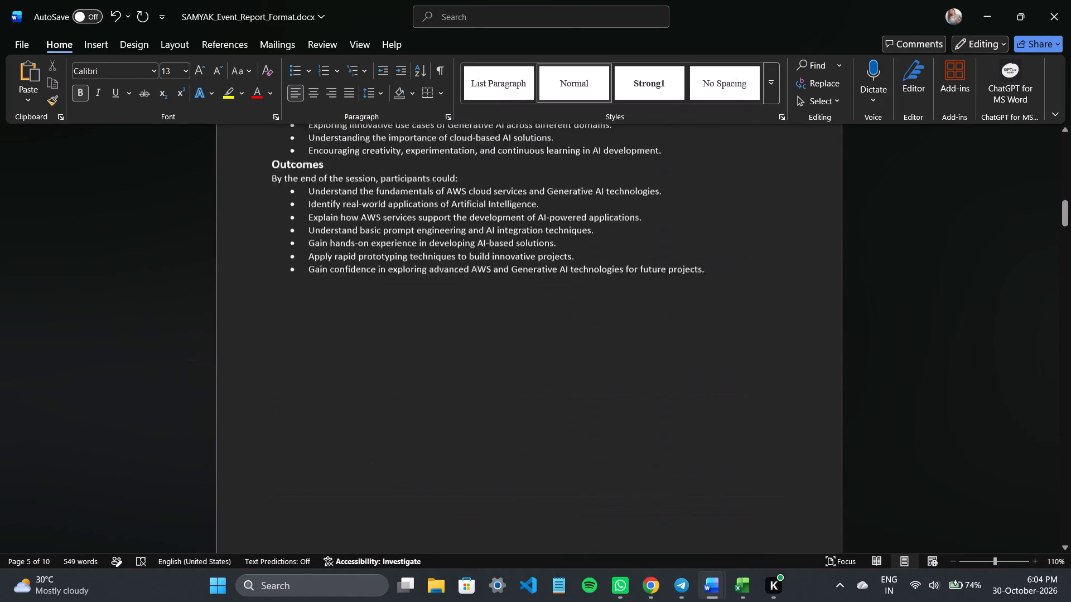
{"action": "scroll", "coordinate": [388, 378], "scroll_direction": "up", "scroll_amount": 2}
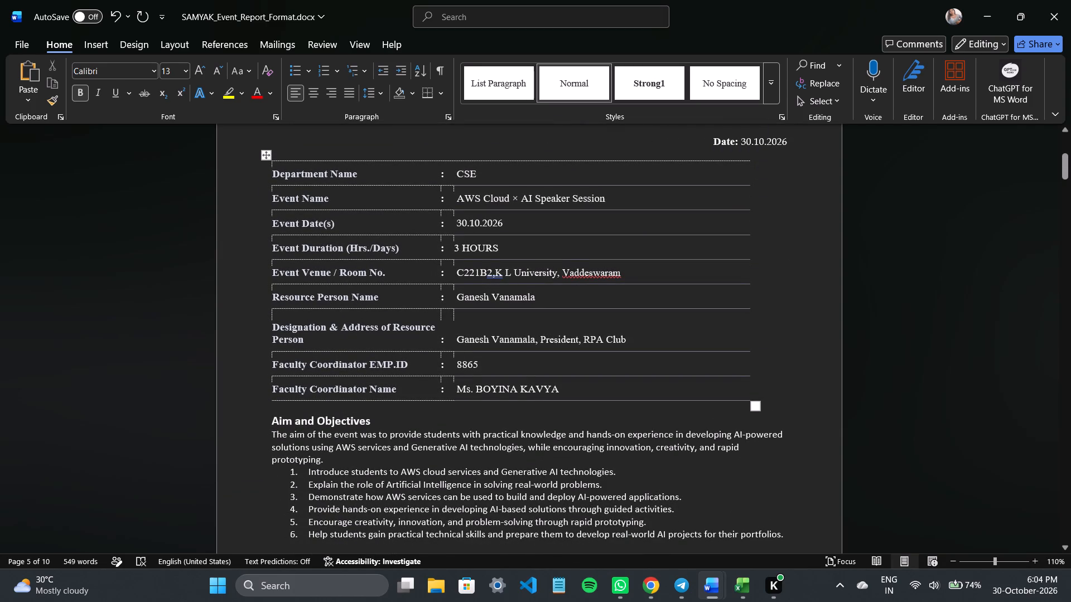
{"action": "left_click", "coordinate": [497, 274]}
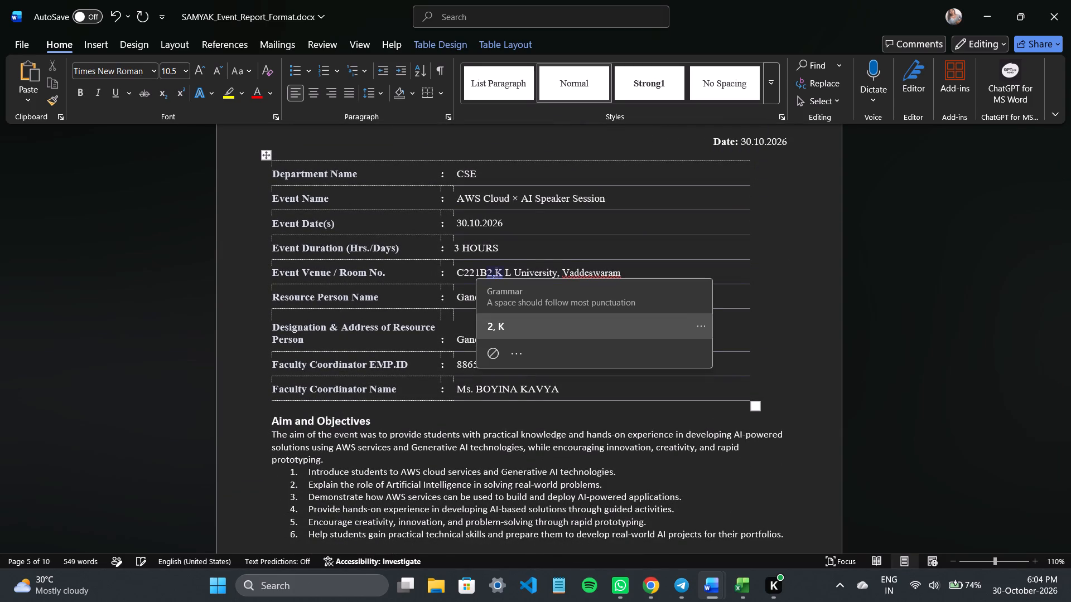
{"action": "left_click", "coordinate": [502, 321]}
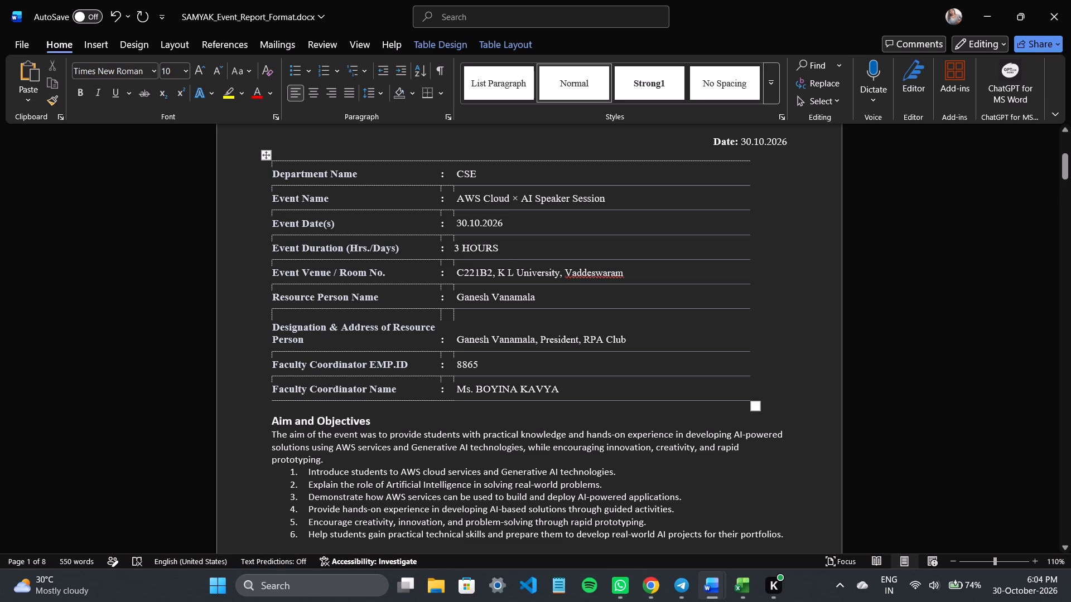
Extend the Department Name entry in the event details table to read "CSE - 1".
{"action": "left_click", "coordinate": [518, 172]}
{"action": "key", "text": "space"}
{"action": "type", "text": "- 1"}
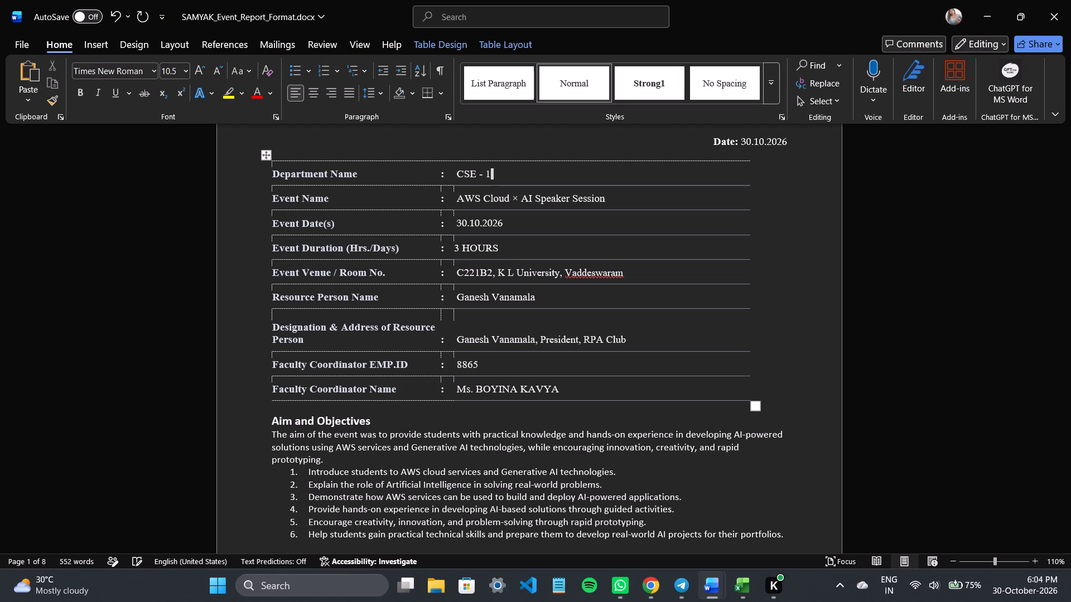
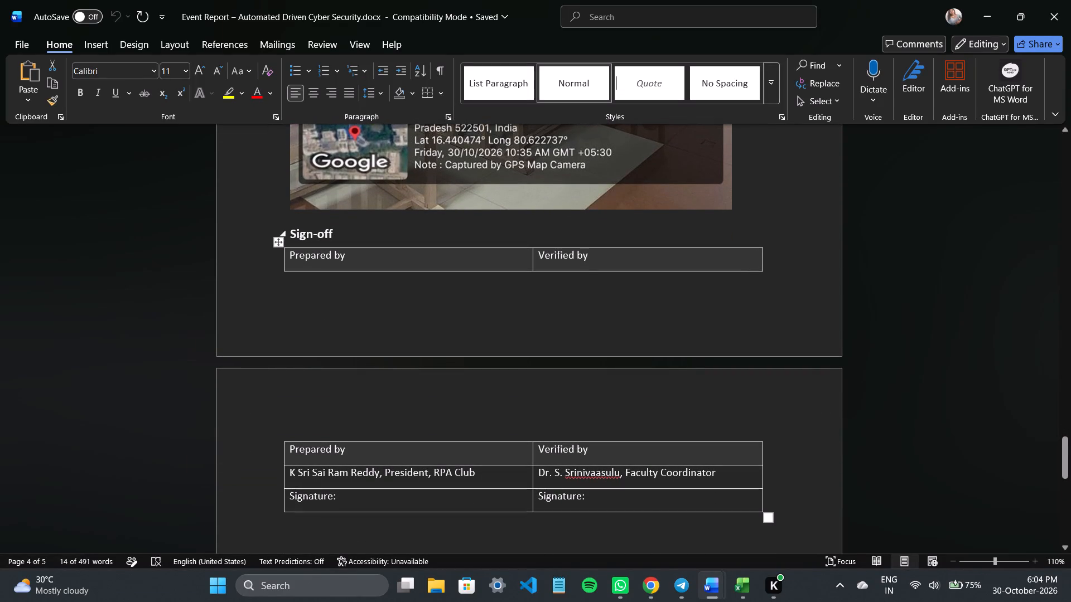
Copy the Sign-off heading and its full Prepared by / Verified by signature table from the Automated Driven Cyber Security report.
{"action": "left_click_drag", "start_coordinate": [290, 234], "coordinate": [609, 491]}
{"action": "key", "text": "ctrl+c"}
{"action": "key", "text": "ctrl+c"}
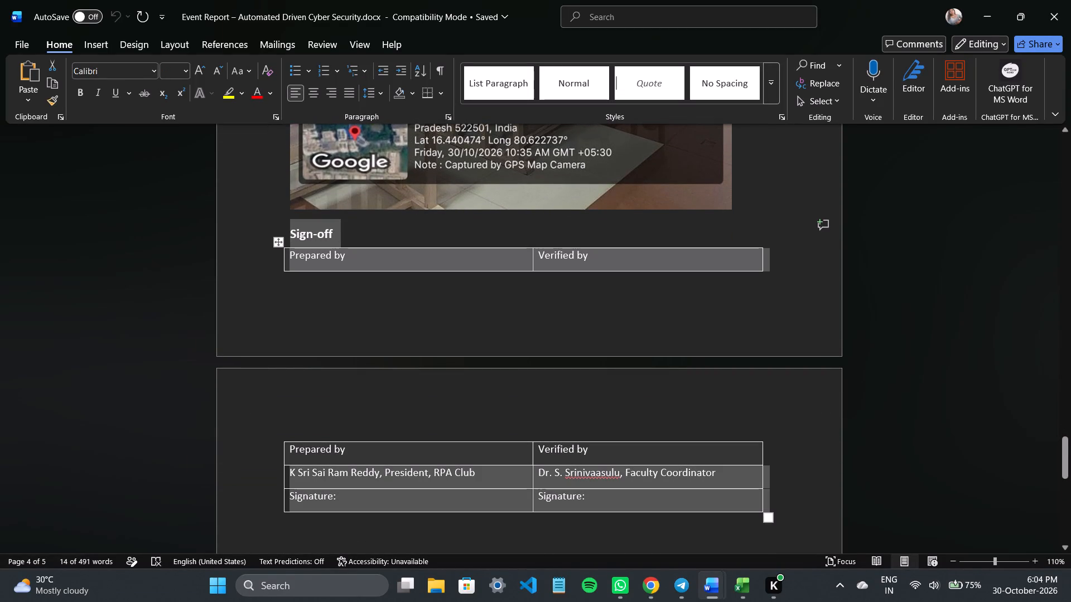
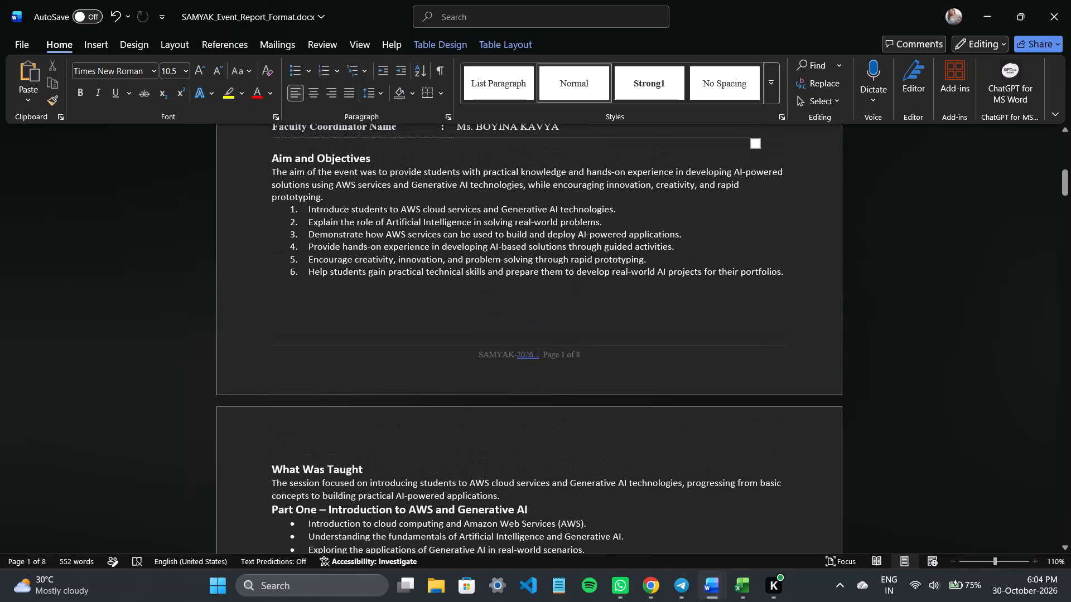
Set the introductory paragraph and six numbered objectives under Aim and Objectives to font size 11.
{"action": "left_click", "coordinate": [414, 545]}
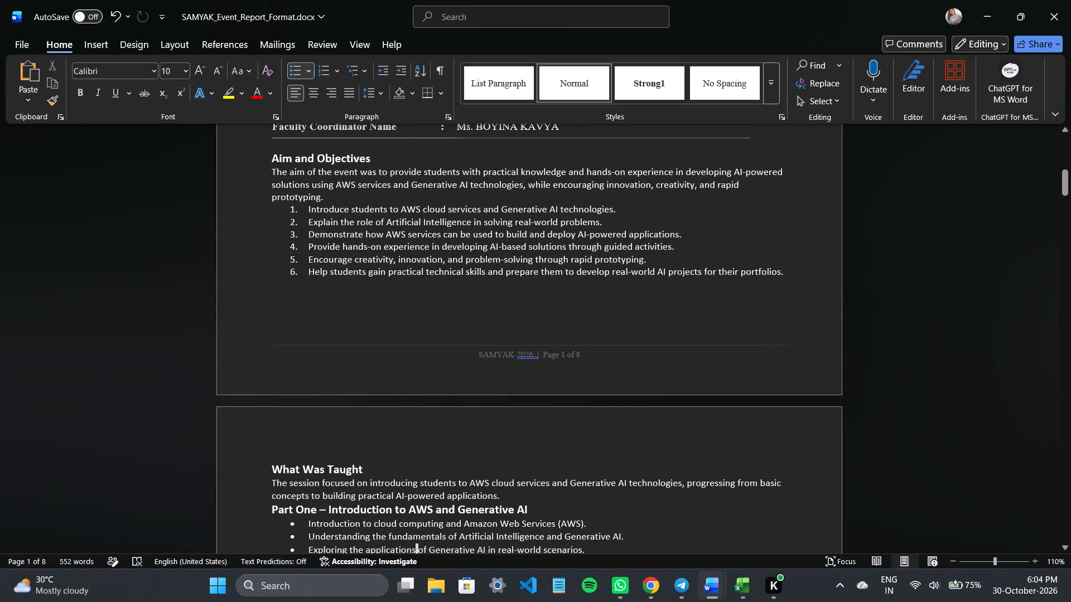
{"action": "left_click", "coordinate": [479, 240]}
{"action": "left_click_drag", "start_coordinate": [273, 173], "coordinate": [827, 284]}
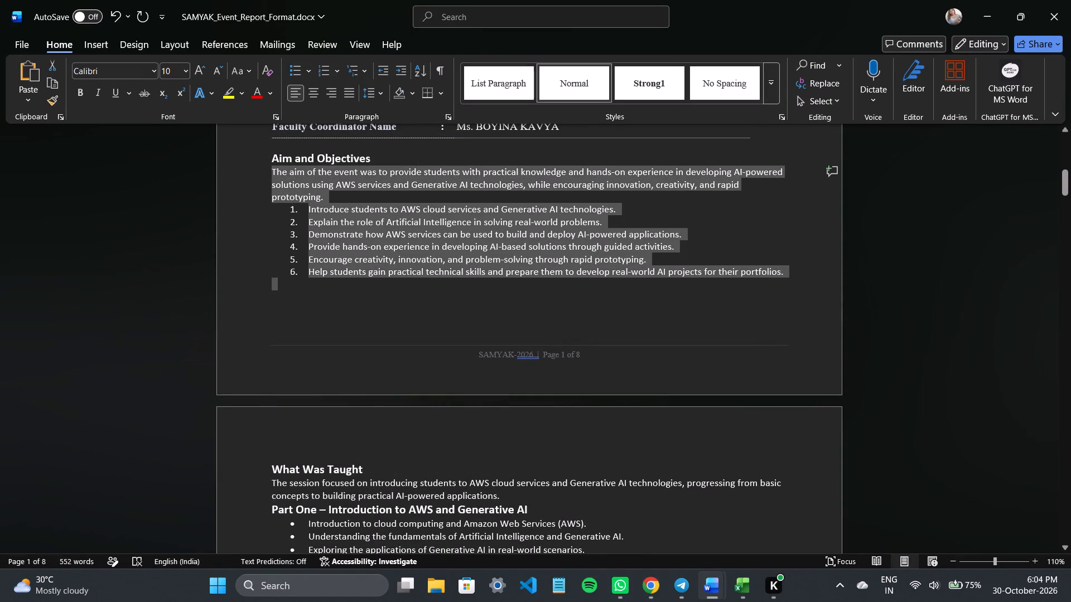
{"action": "left_click", "coordinate": [172, 74]}
{"action": "key", "text": "End"}
{"action": "key", "text": "End"}
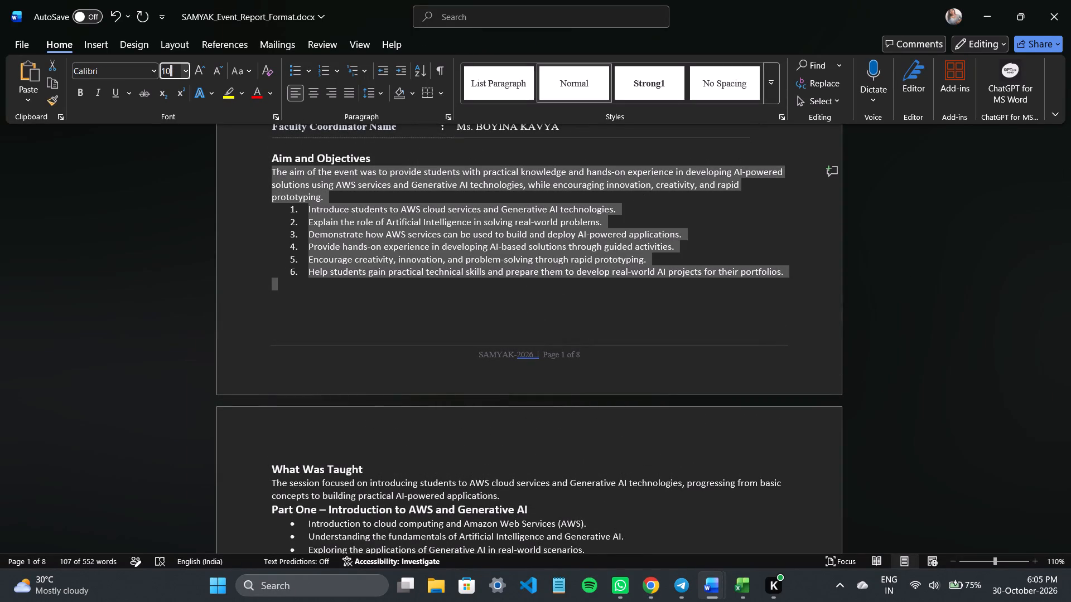
{"action": "key", "text": "Return"}
{"action": "left_click", "coordinate": [170, 72]}
Set the Aim and Objectives paragraph and its numbered list to font size 11.
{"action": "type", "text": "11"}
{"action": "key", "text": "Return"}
Set the What Was Taught introduction and the Part One bullet points to font size 11, leaving the headings out.
{"action": "scroll", "coordinate": [263, 240], "scroll_direction": "down", "scroll_amount": 1}
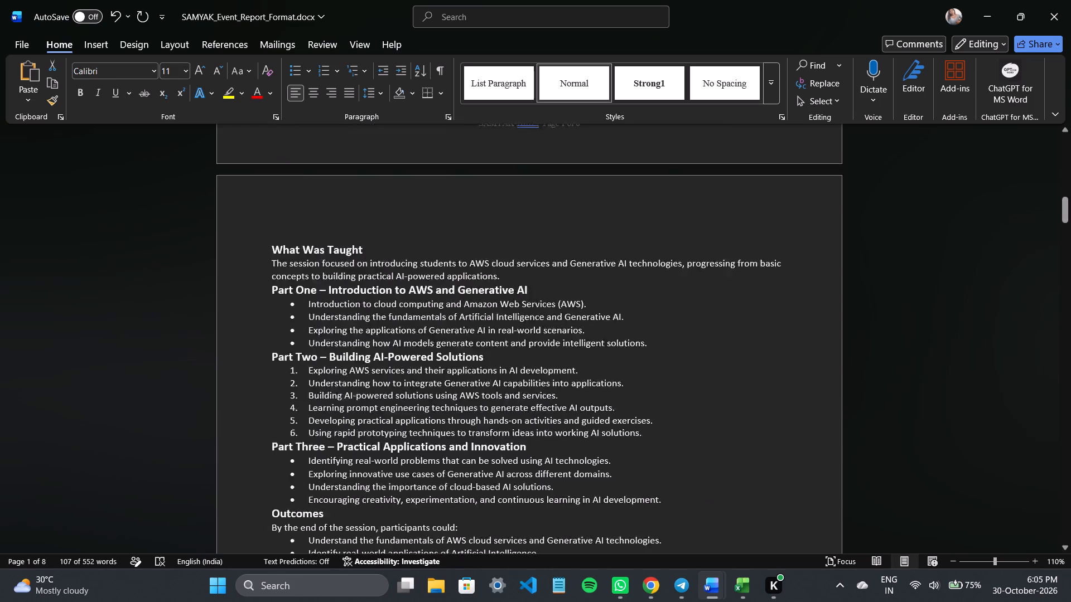
{"action": "scroll", "coordinate": [263, 240], "scroll_direction": "down", "scroll_amount": 1}
{"action": "scroll", "coordinate": [336, 224], "scroll_direction": "up", "scroll_amount": 1}
{"action": "left_click_drag", "start_coordinate": [277, 271], "coordinate": [276, 271]}
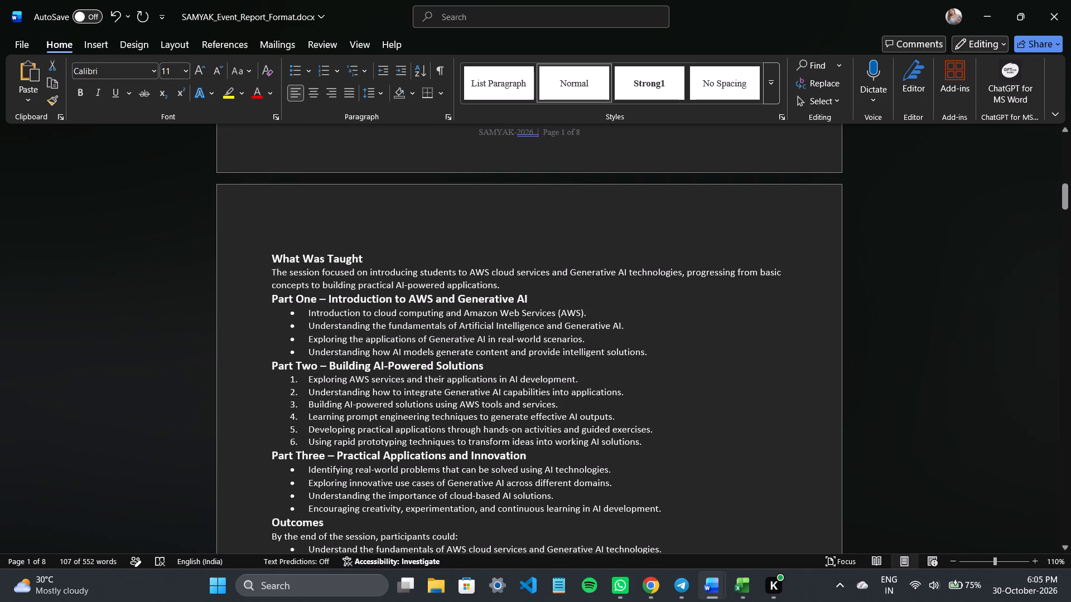
{"action": "left_click_drag", "start_coordinate": [276, 271], "coordinate": [517, 287]}
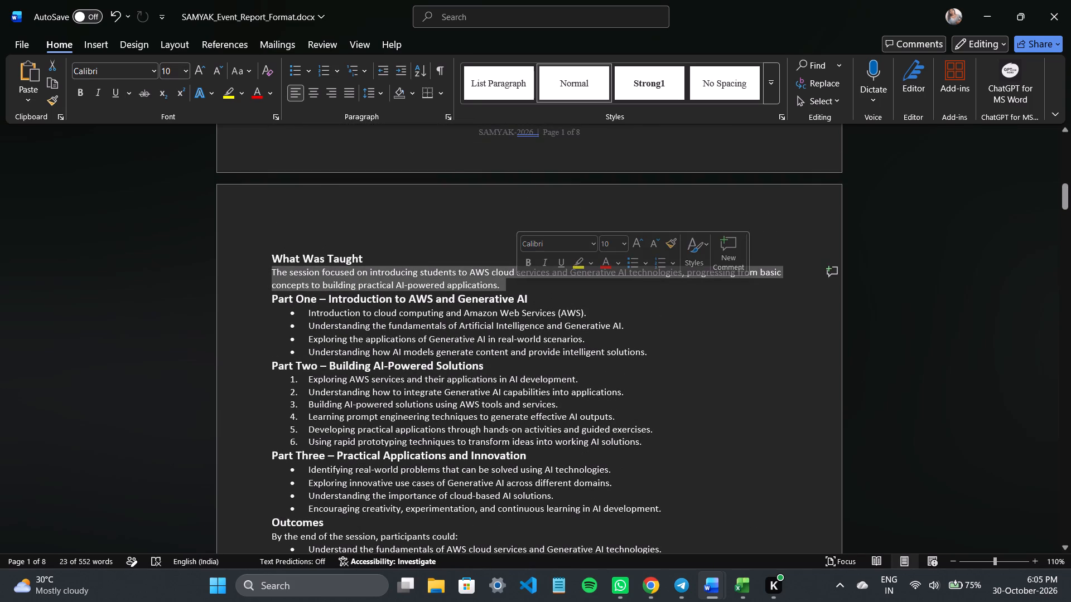
{"action": "left_click_drag", "start_coordinate": [302, 318], "coordinate": [656, 355], "text": "ctrl"}
{"action": "left_click_drag", "start_coordinate": [304, 381], "coordinate": [694, 462], "text": "ctrl"}
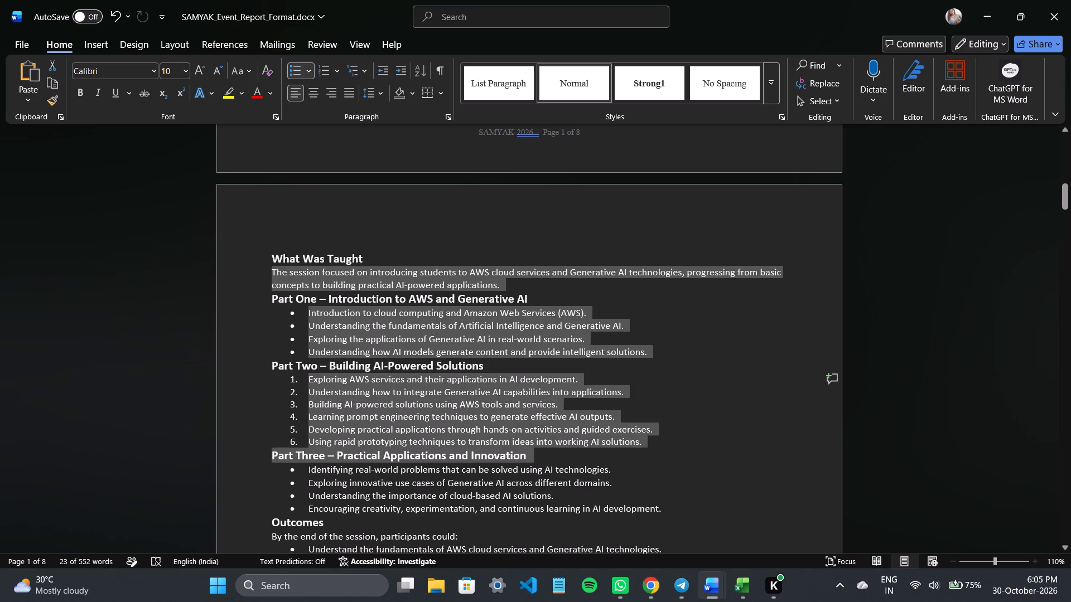
{"action": "left_click_drag", "start_coordinate": [694, 462], "coordinate": [664, 449], "text": "ctrl"}
{"action": "left_click", "coordinate": [664, 449], "text": "ctrl"}
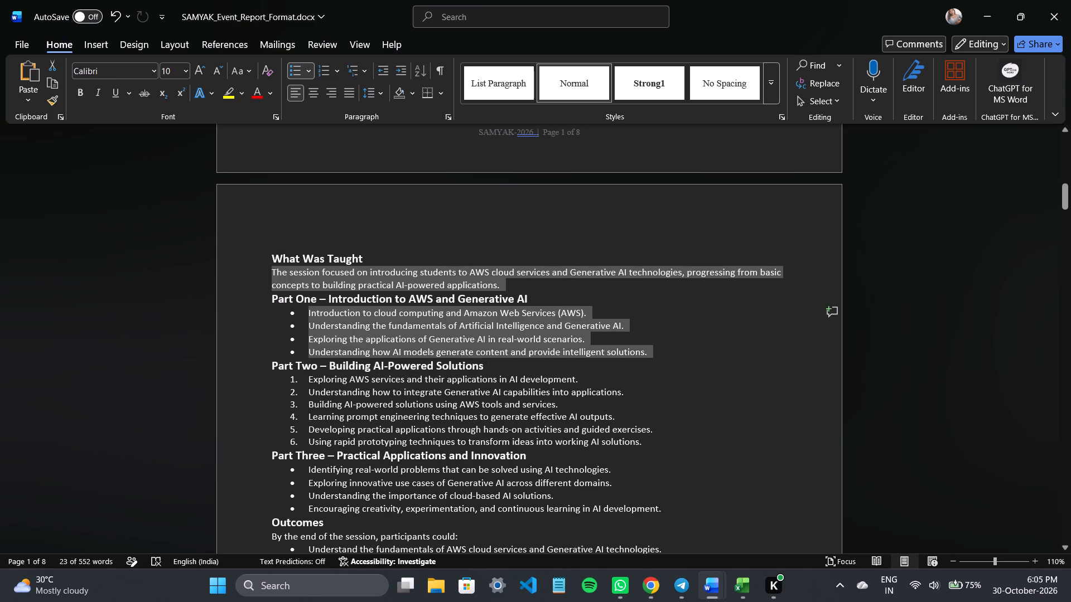
{"action": "left_click", "coordinate": [172, 69]}
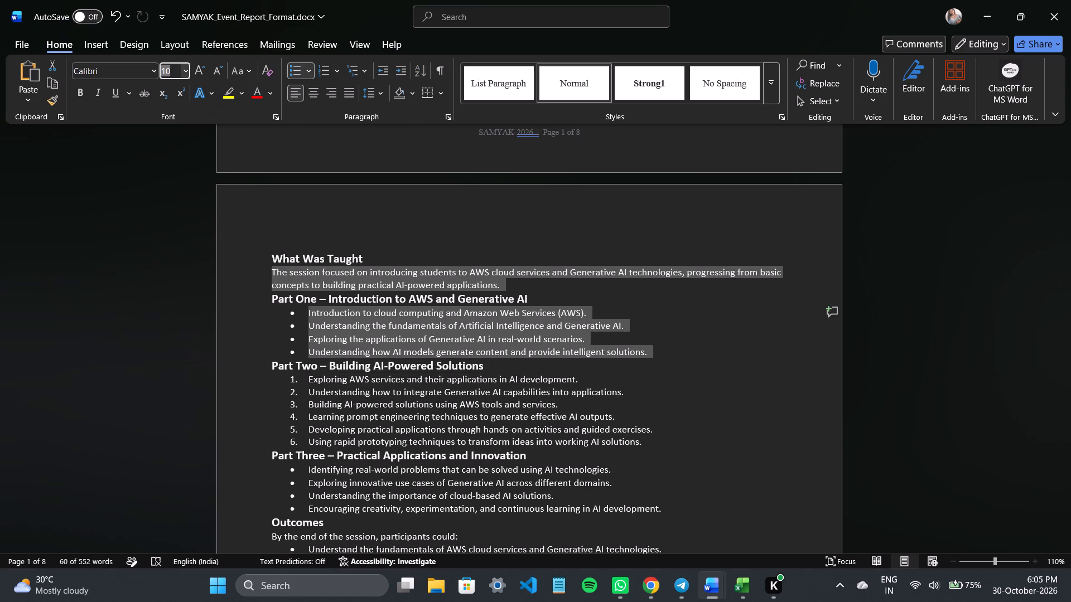
{"action": "type", "text": "11"}
{"action": "key", "text": "Return"}
Set the Part Two and Part Three list items and all the text under Outcomes to font size 11, excluding the headings.
{"action": "scroll", "coordinate": [327, 229], "scroll_direction": "down", "scroll_amount": 1}
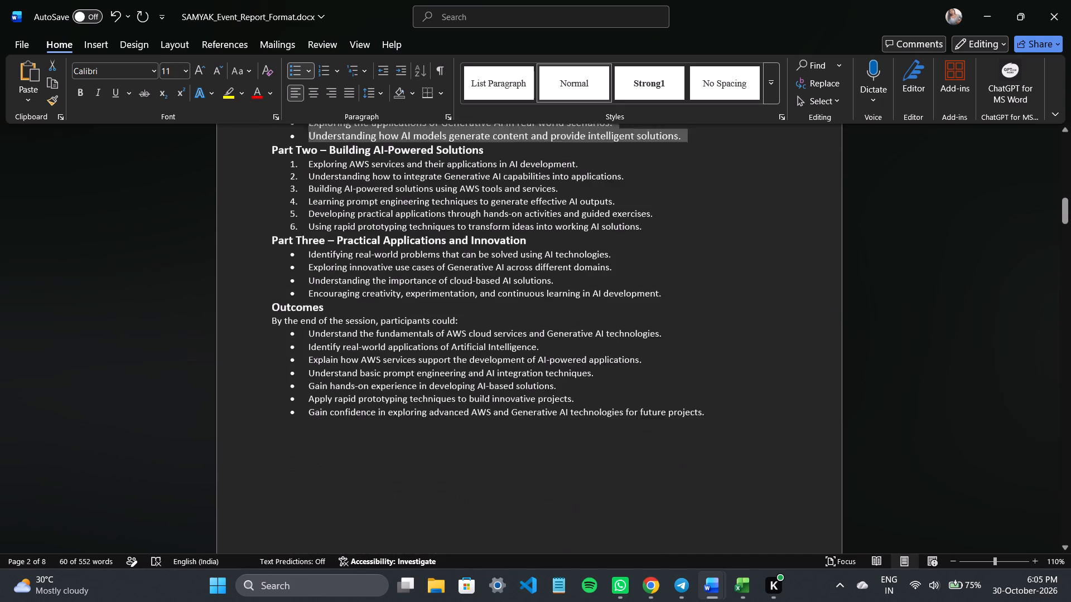
{"action": "scroll", "coordinate": [327, 229], "scroll_direction": "down", "scroll_amount": 1}
{"action": "scroll", "coordinate": [327, 231], "scroll_direction": "up", "scroll_amount": 1}
{"action": "left_click_drag", "start_coordinate": [310, 191], "coordinate": [575, 247]}
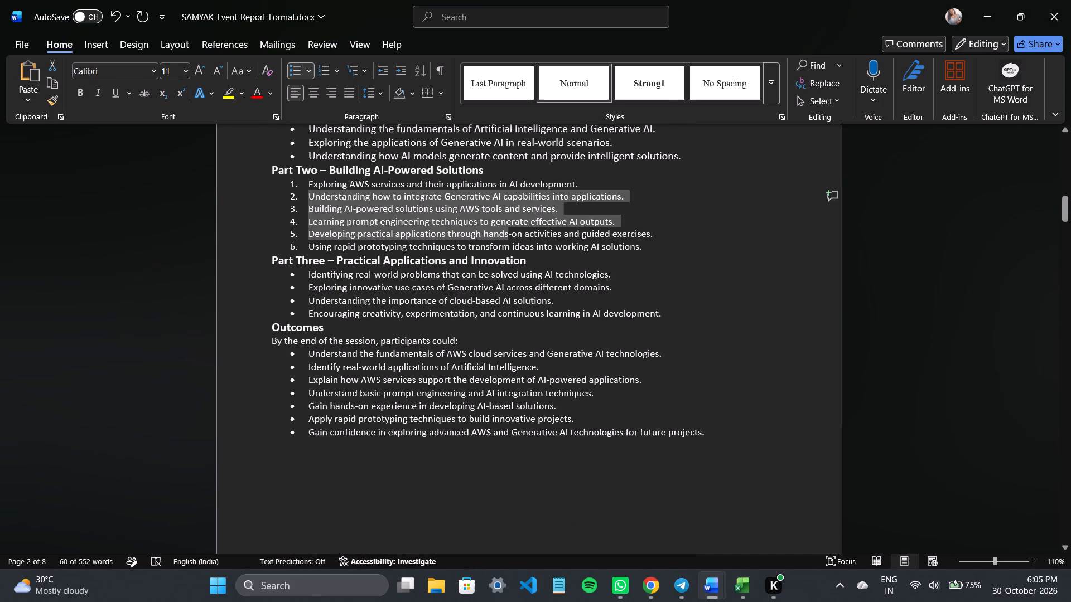
{"action": "left_click_drag", "start_coordinate": [575, 247], "coordinate": [640, 250]}
{"action": "left_click", "coordinate": [640, 250]}
{"action": "left_click_drag", "start_coordinate": [645, 250], "coordinate": [378, 243]}
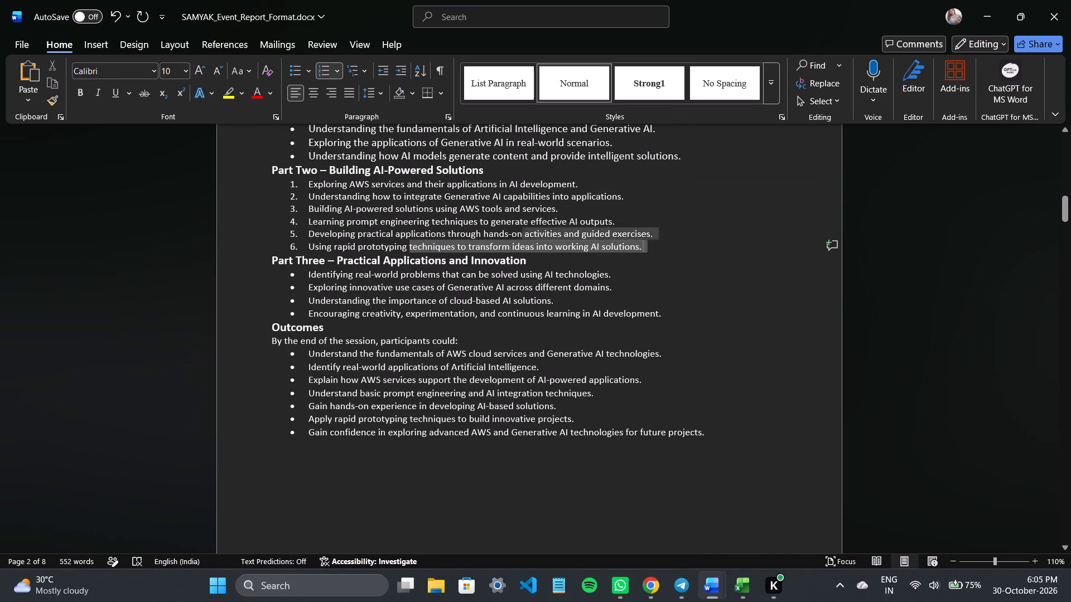
{"action": "left_click_drag", "start_coordinate": [378, 243], "coordinate": [303, 182]}
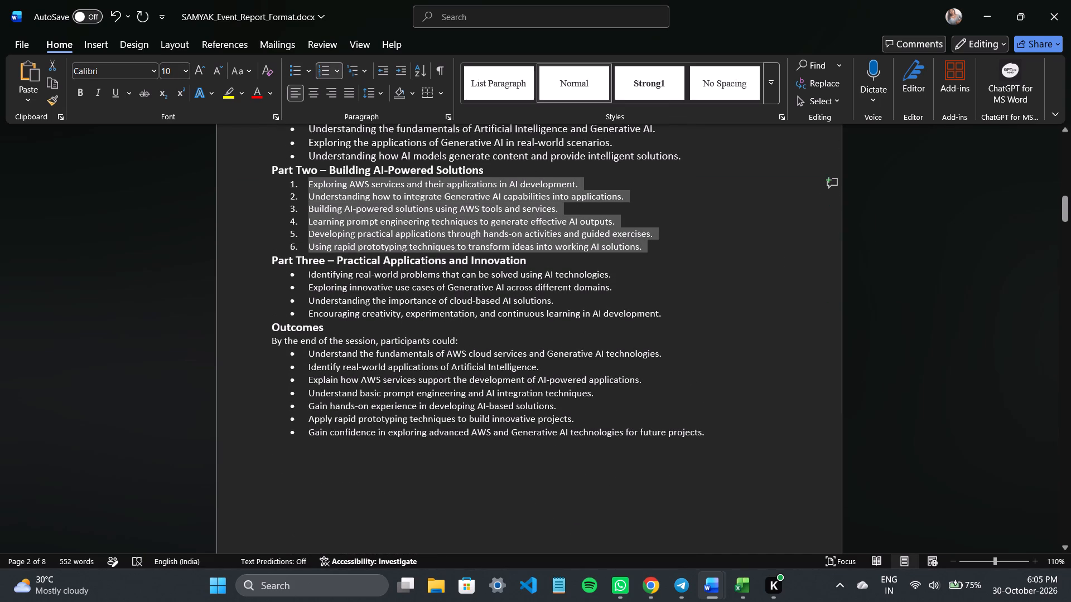
{"action": "left_click_drag", "start_coordinate": [671, 310], "coordinate": [355, 307], "text": "ctrl"}
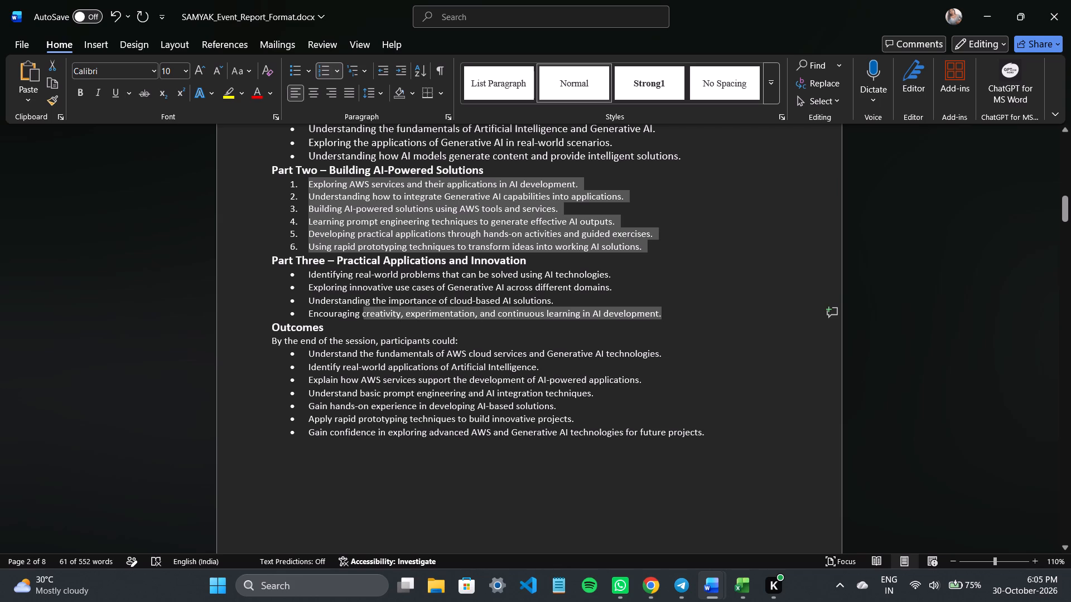
{"action": "left_click_drag", "start_coordinate": [355, 307], "coordinate": [305, 274], "text": "ctrl"}
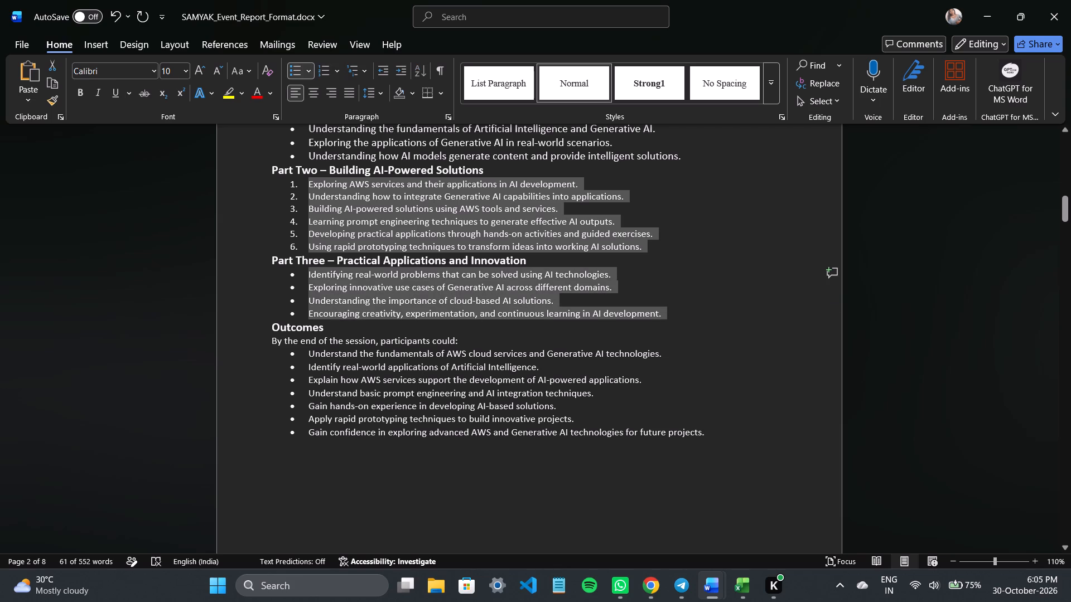
{"action": "left_click_drag", "start_coordinate": [704, 435], "coordinate": [296, 361], "text": "ctrl"}
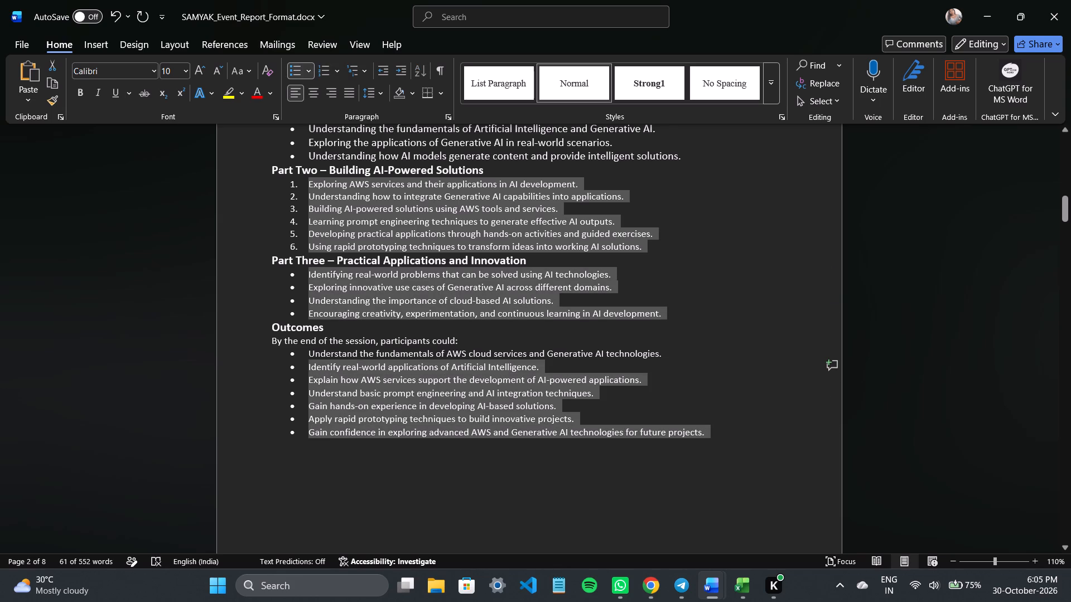
{"action": "left_click_drag", "start_coordinate": [296, 361], "coordinate": [268, 339], "text": "ctrl"}
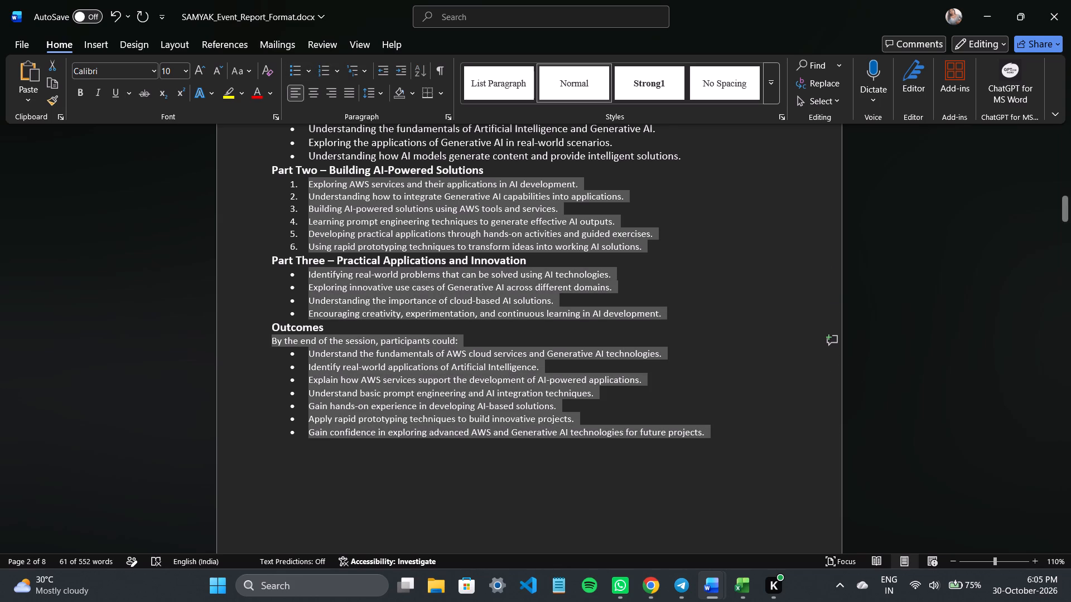
{"action": "left_click", "coordinate": [172, 71]}
{"action": "type", "text": "11"}
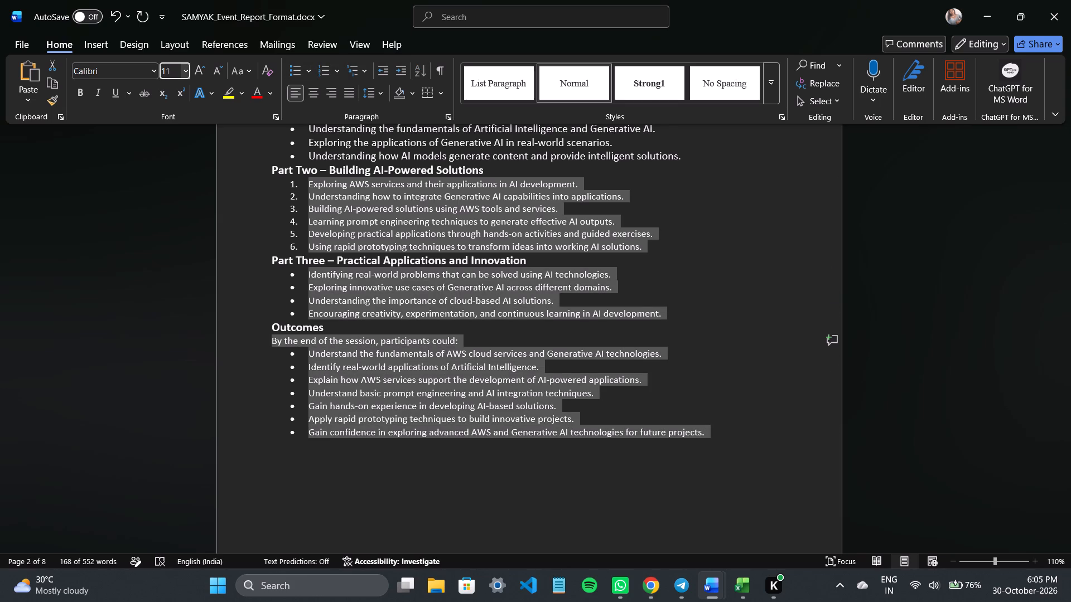
{"action": "key", "text": "Return"}
{"action": "left_click", "coordinate": [417, 298]}
Format the geo-tagged check-ins sentence under the GPS / Geotagged Photographs heading as Calibri, size 11.
{"action": "scroll", "coordinate": [417, 298], "scroll_direction": "down", "scroll_amount": 1}
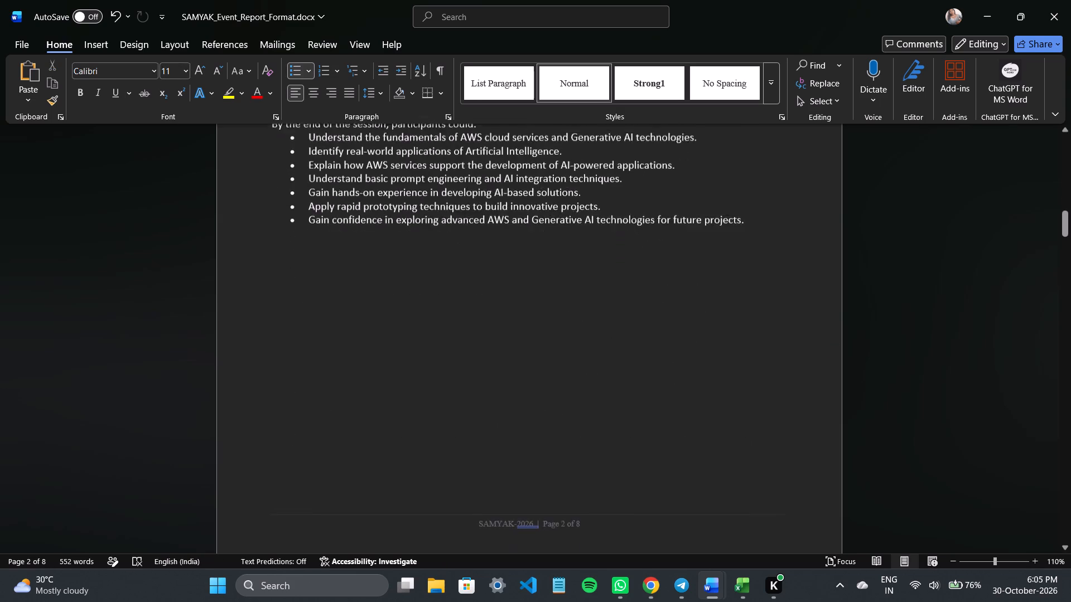
{"action": "scroll", "coordinate": [417, 298], "scroll_direction": "down", "scroll_amount": 1}
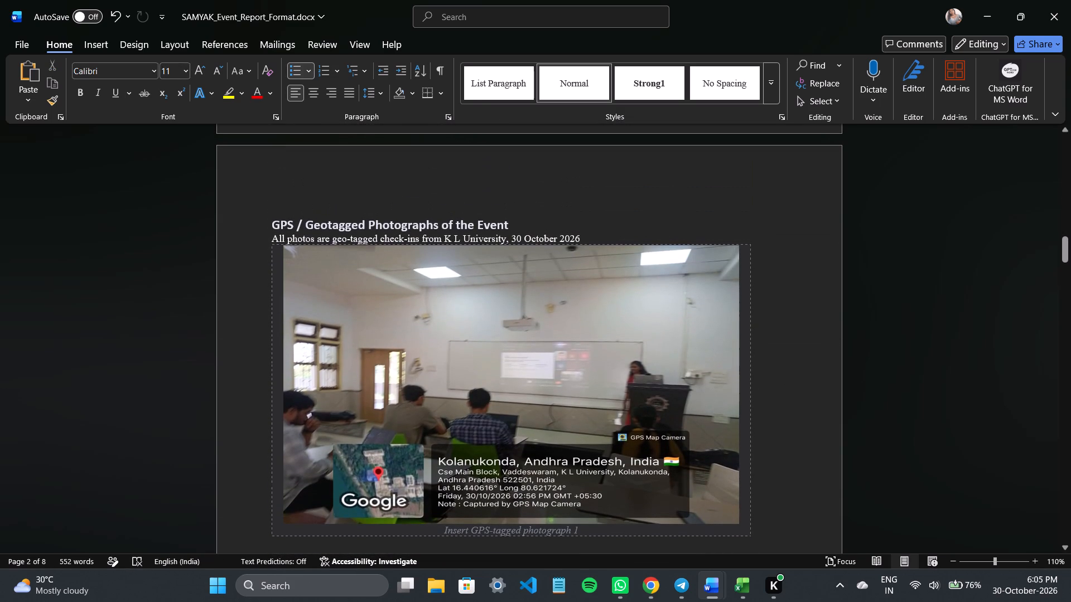
{"action": "triple_click", "coordinate": [596, 235]}
{"action": "left_click", "coordinate": [170, 69]}
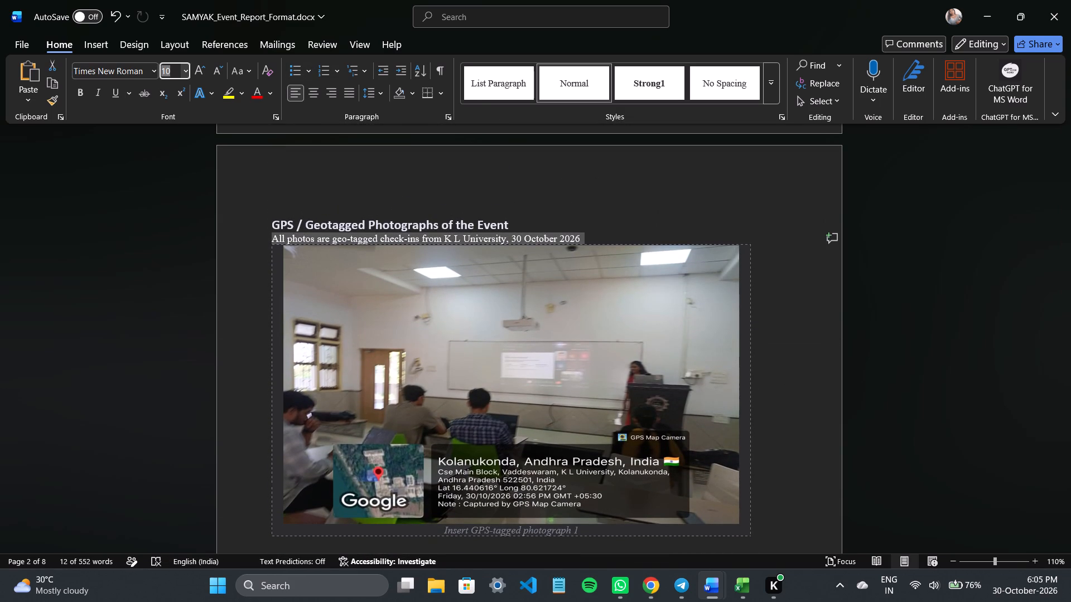
{"action": "type", "text": "11"}
{"action": "key", "text": "Return"}
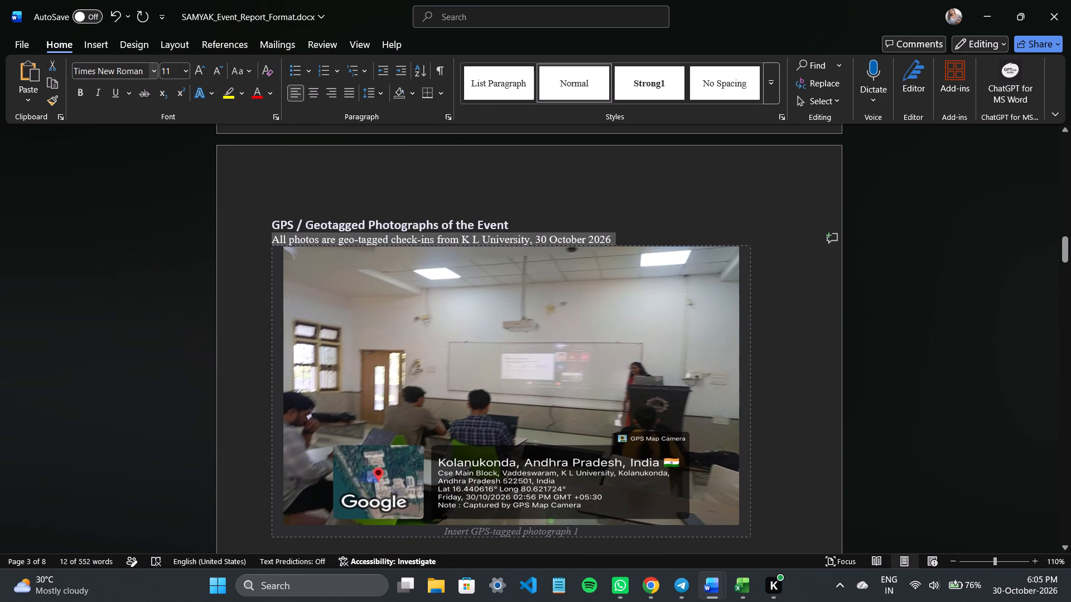
{"action": "left_click", "coordinate": [153, 72]}
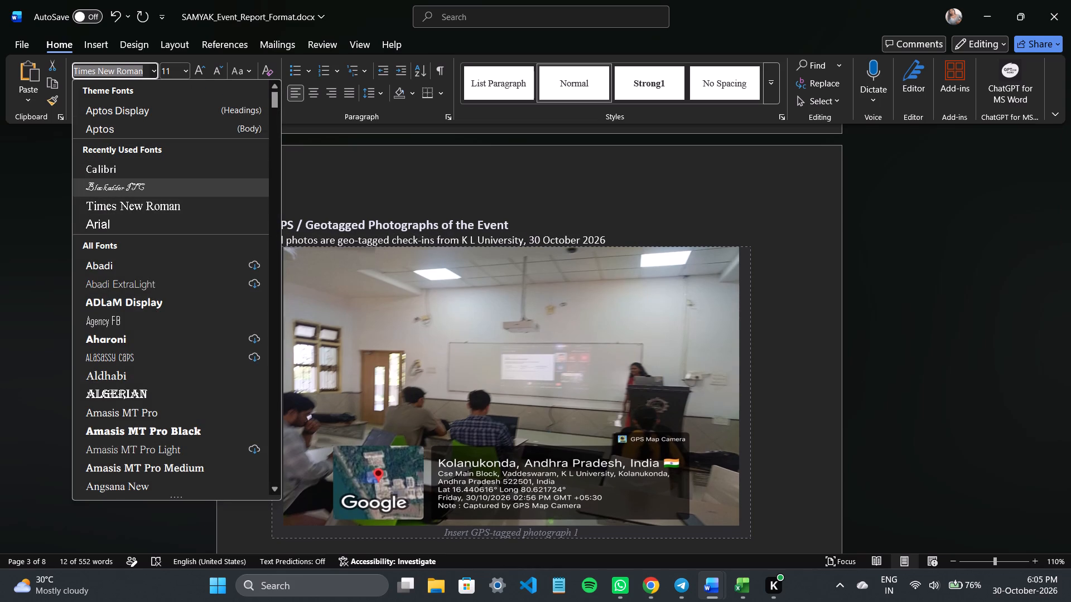
{"action": "key", "text": "c"}
{"action": "key", "text": "a"}
{"action": "left_click", "coordinate": [156, 167]}
{"action": "left_click", "coordinate": [459, 297]}
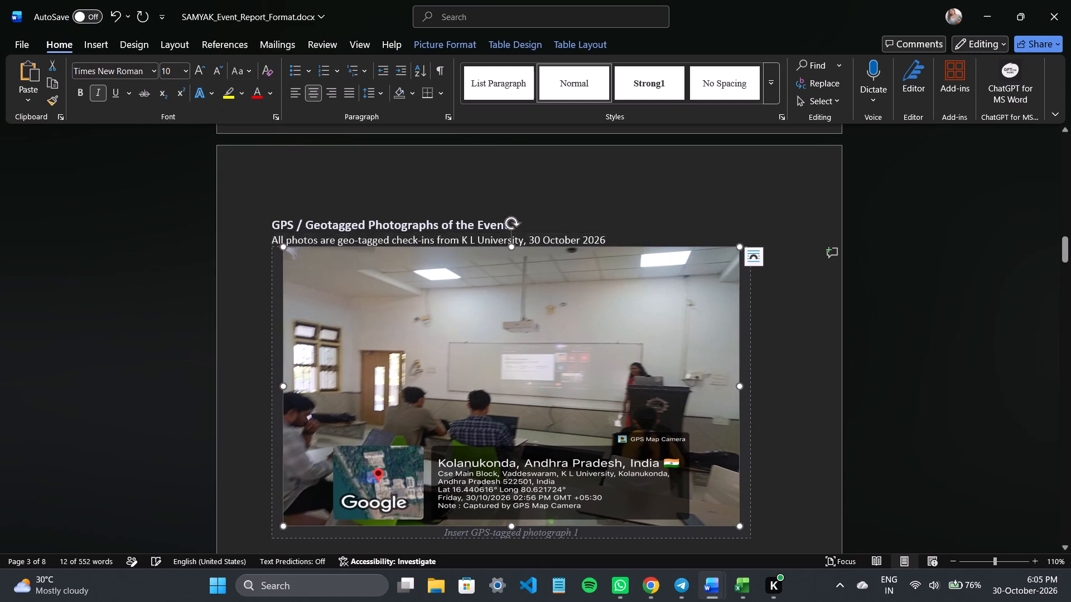
Review the attendance sheet image and the blank participant table beneath it.
{"action": "scroll", "coordinate": [459, 297], "scroll_direction": "down", "scroll_amount": 4}
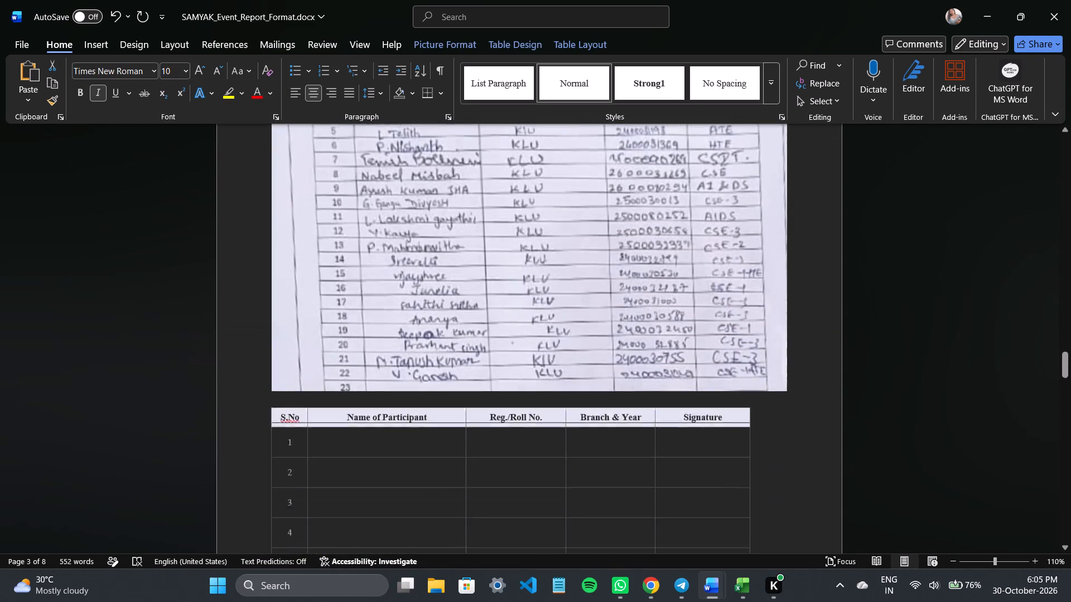
{"action": "scroll", "coordinate": [459, 297], "scroll_direction": "down", "scroll_amount": 1}
{"action": "key", "text": "alt+Tab"}
{"action": "key", "text": "alt+Tab"}
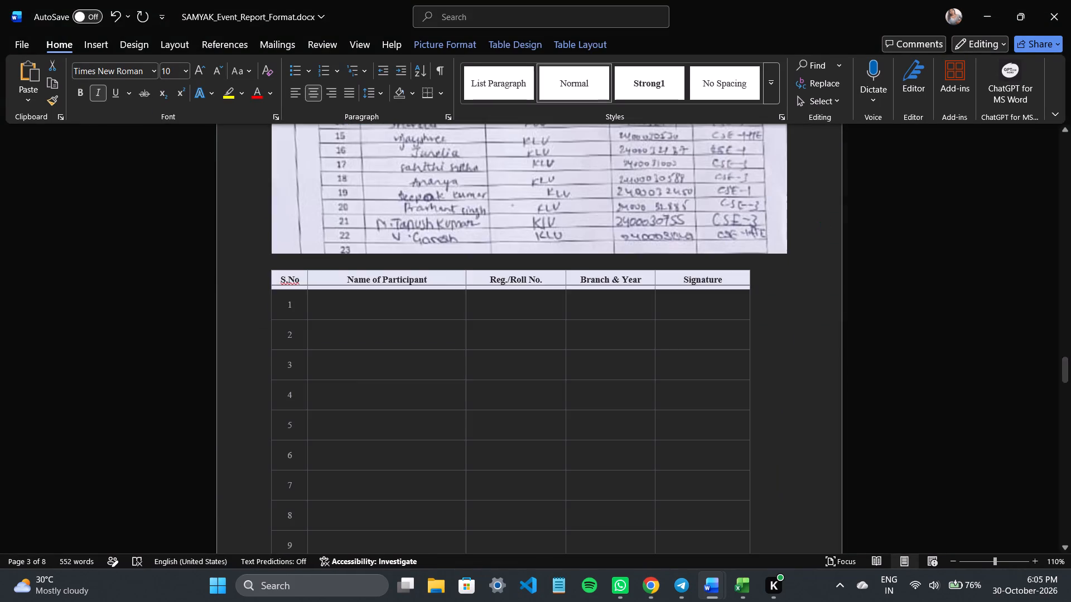
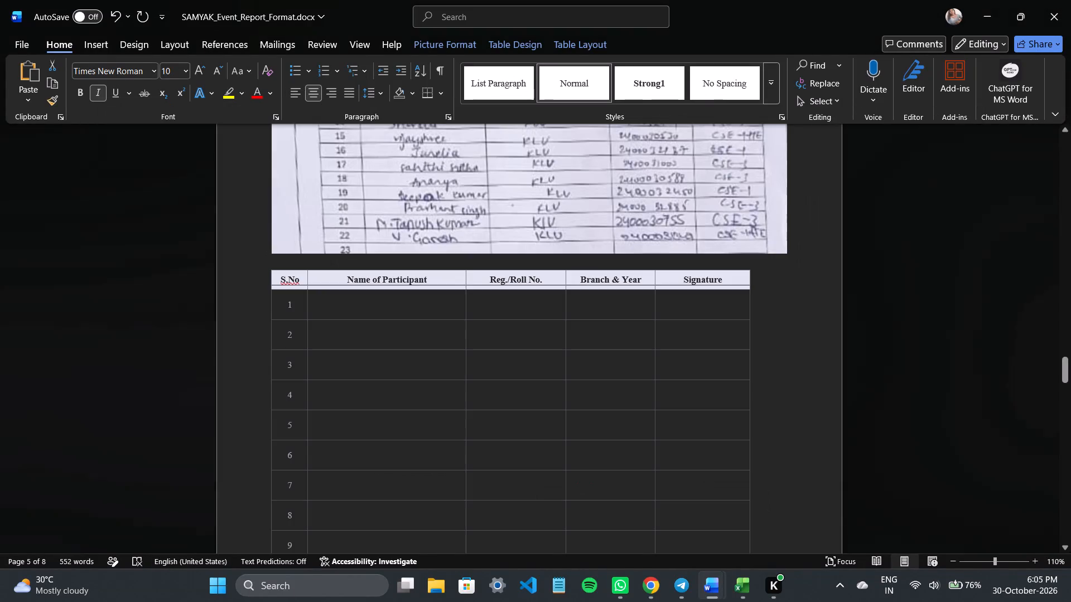
Delete rows 33 to 60 of the blank participant table and add an empty line below row 32.
{"action": "scroll", "coordinate": [495, 471], "scroll_direction": "down", "scroll_amount": 5}
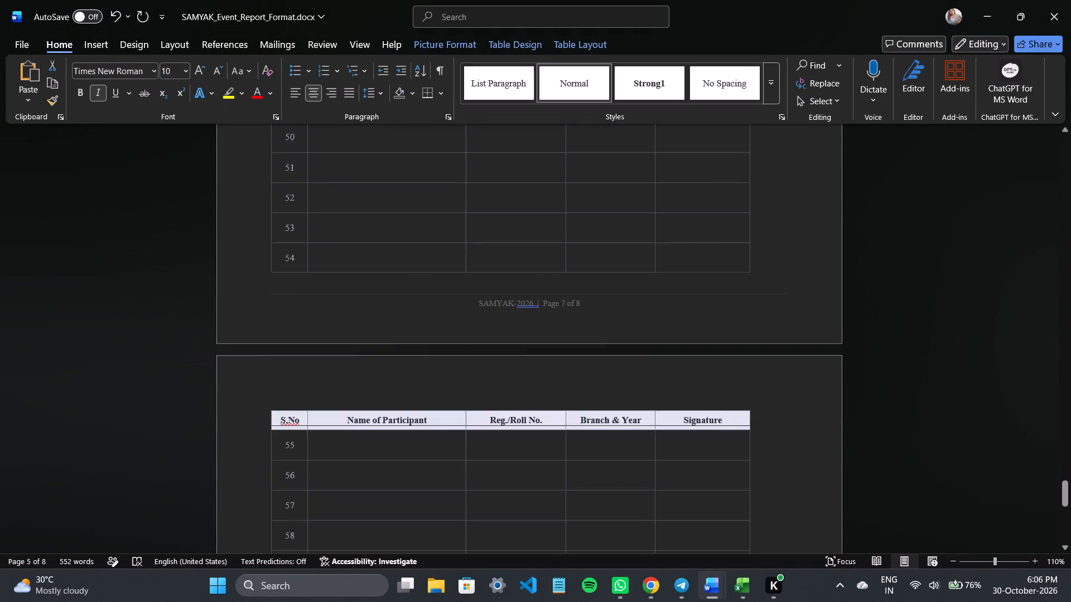
{"action": "scroll", "coordinate": [495, 471], "scroll_direction": "up", "scroll_amount": 1}
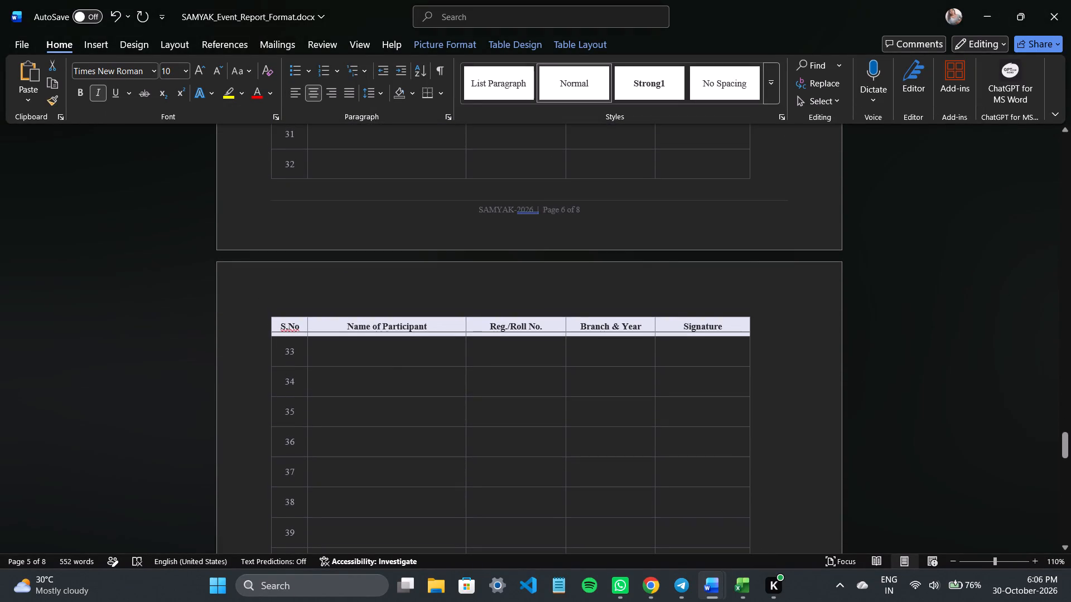
{"action": "left_click_drag", "start_coordinate": [264, 306], "coordinate": [588, 601]}
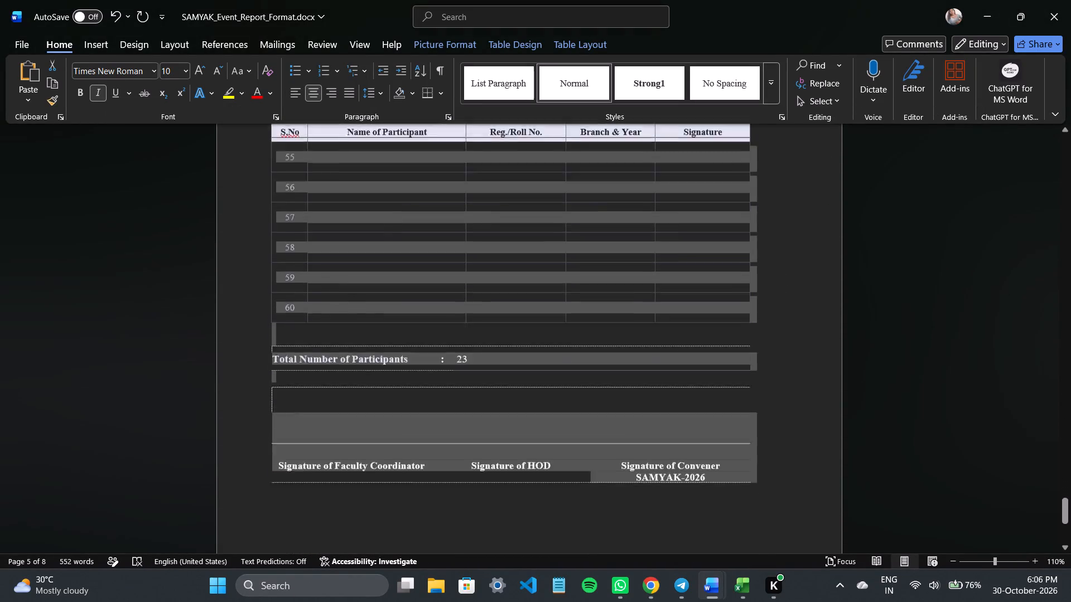
{"action": "left_click_drag", "start_coordinate": [588, 601], "coordinate": [624, 113]}
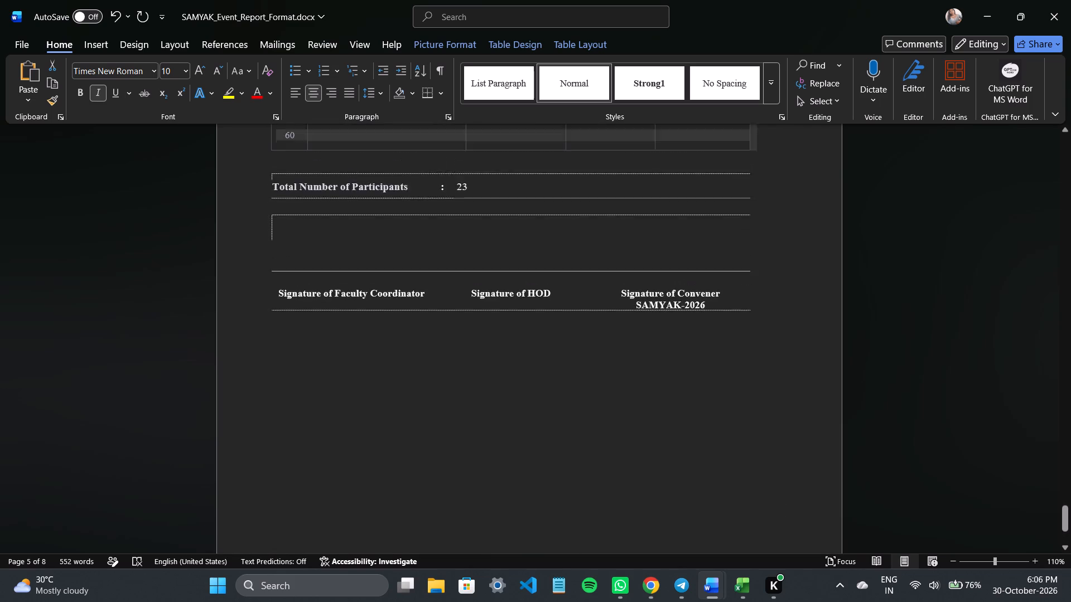
{"action": "left_click_drag", "start_coordinate": [624, 113], "coordinate": [758, 165]}
{"action": "key", "text": "BackSpace"}
{"action": "scroll", "coordinate": [758, 165], "scroll_direction": "up", "scroll_amount": 1}
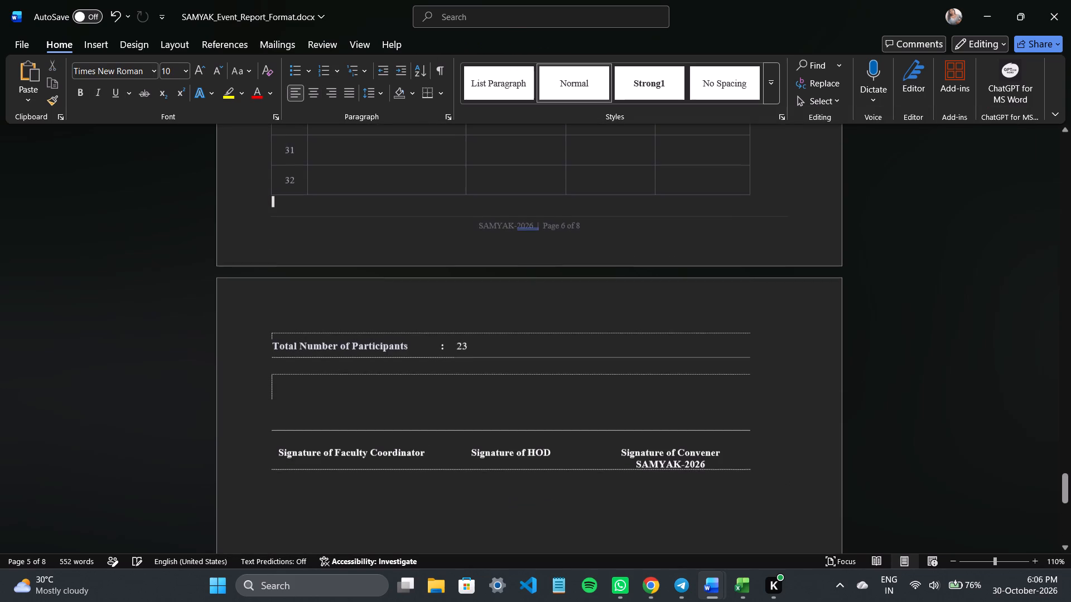
{"action": "key", "text": "Return"}
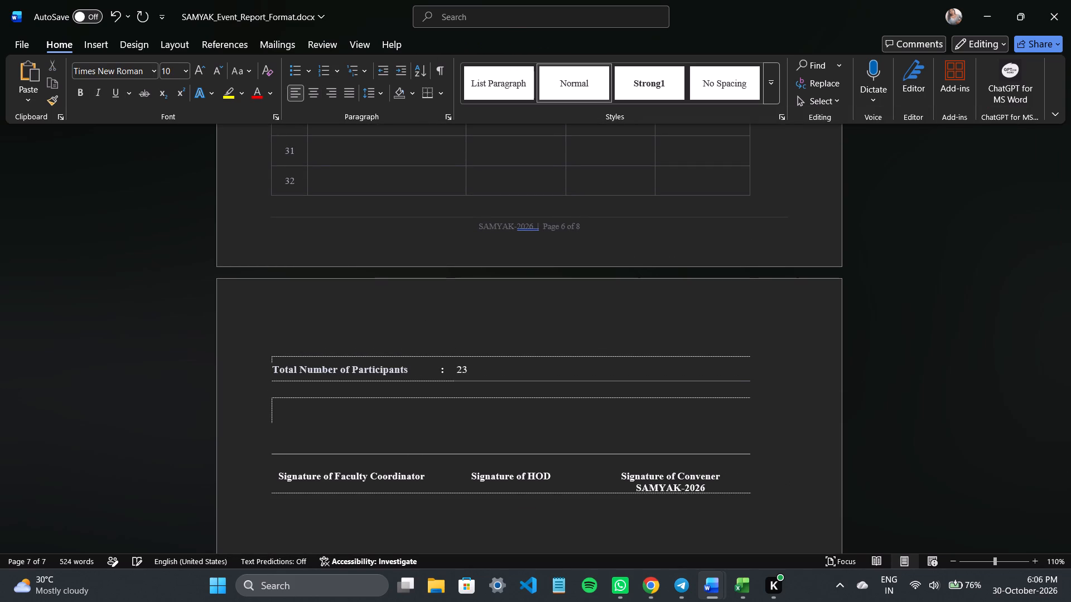
Replace the faculty coordinator, HOD and convener signature block below Total Number of Participants with the copied Sign-off heading and table.
{"action": "left_click", "coordinate": [443, 428]}
{"action": "left_click", "coordinate": [306, 402]}
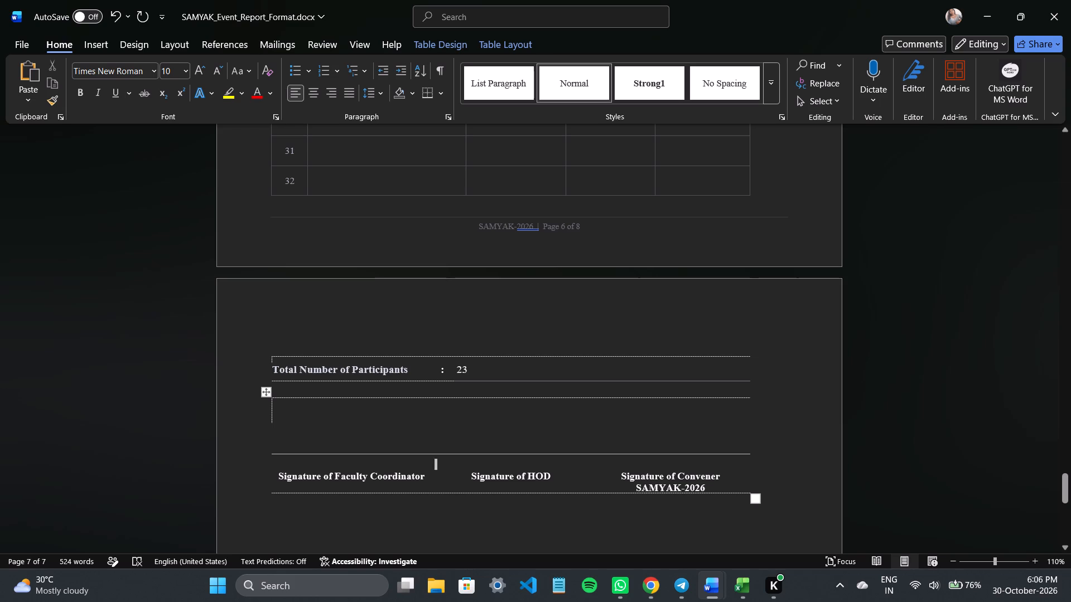
{"action": "left_click", "coordinate": [266, 488]}
{"action": "left_click", "coordinate": [265, 432]}
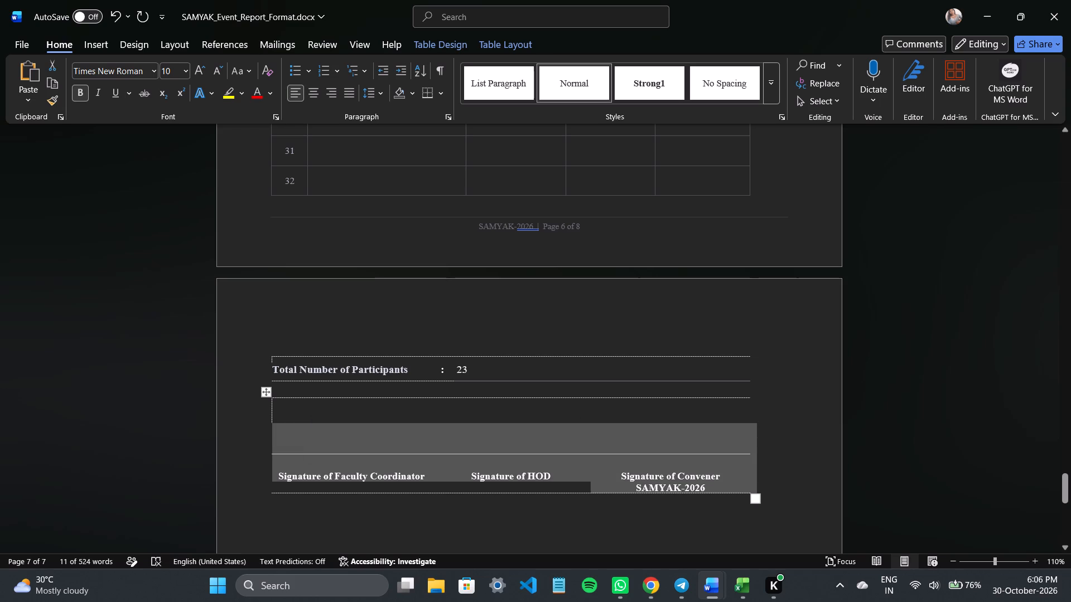
{"action": "left_click", "coordinate": [258, 421]}
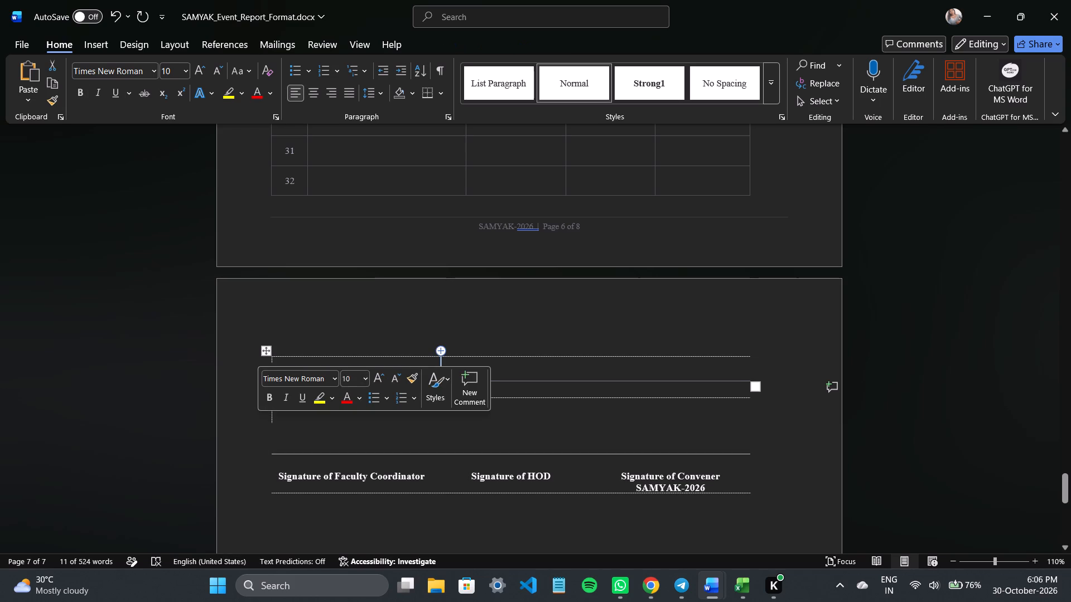
{"action": "left_click", "coordinate": [503, 363]}
{"action": "left_click", "coordinate": [485, 383]}
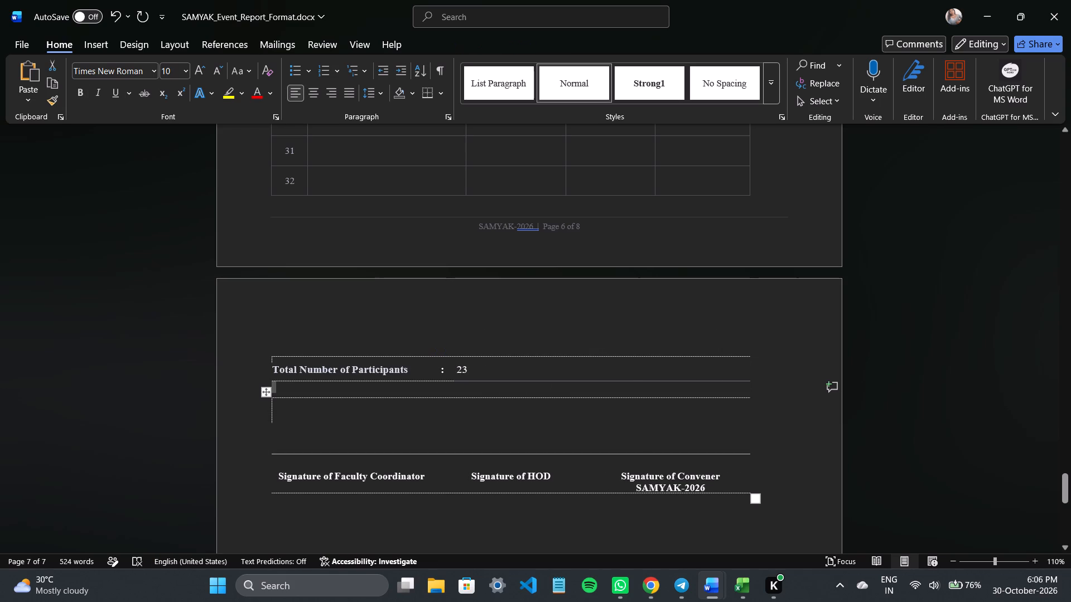
{"action": "left_click_drag", "start_coordinate": [300, 403], "coordinate": [676, 489]}
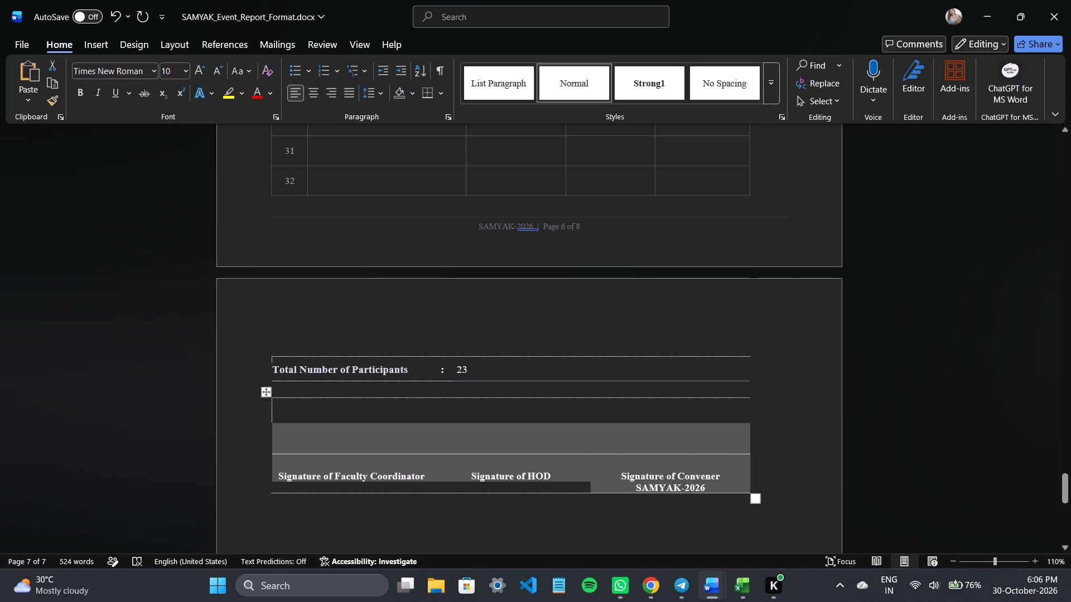
{"action": "left_click_drag", "start_coordinate": [676, 489], "coordinate": [675, 489]}
{"action": "key", "text": "BackSpace"}
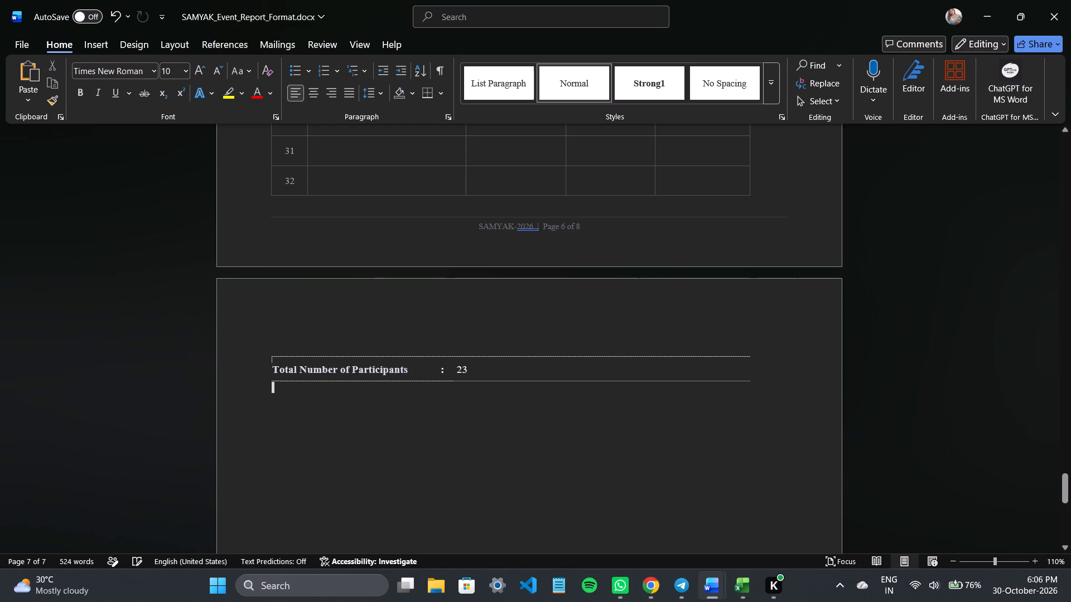
{"action": "key", "text": "ctrl+v"}
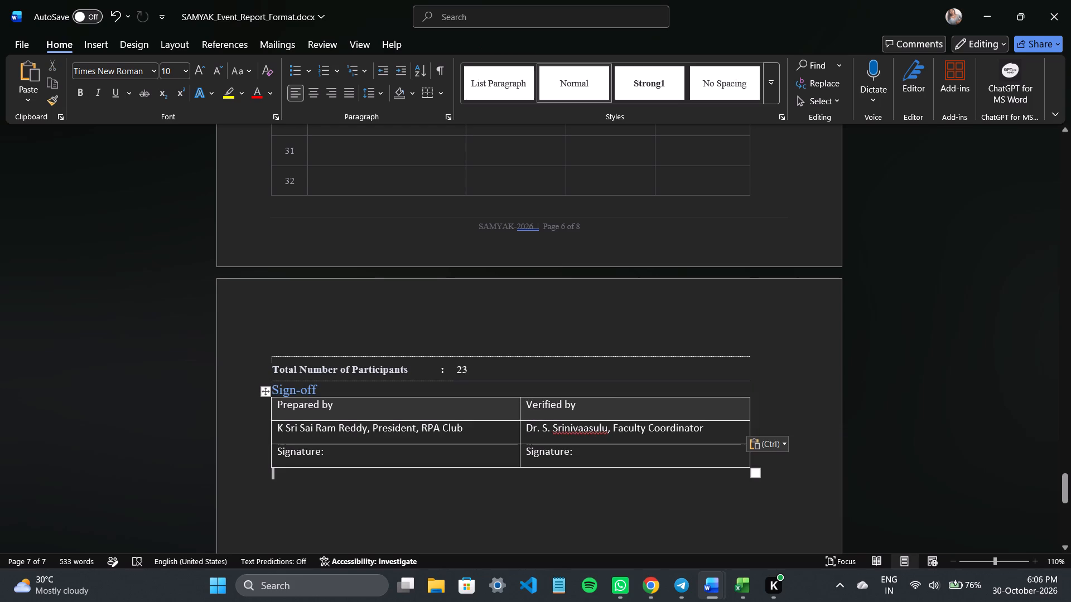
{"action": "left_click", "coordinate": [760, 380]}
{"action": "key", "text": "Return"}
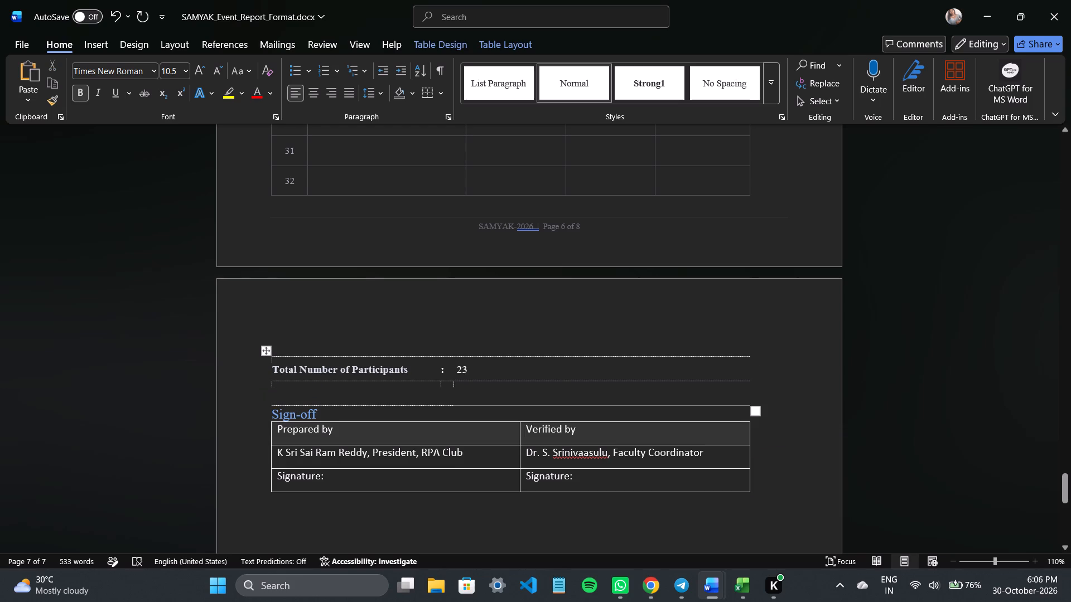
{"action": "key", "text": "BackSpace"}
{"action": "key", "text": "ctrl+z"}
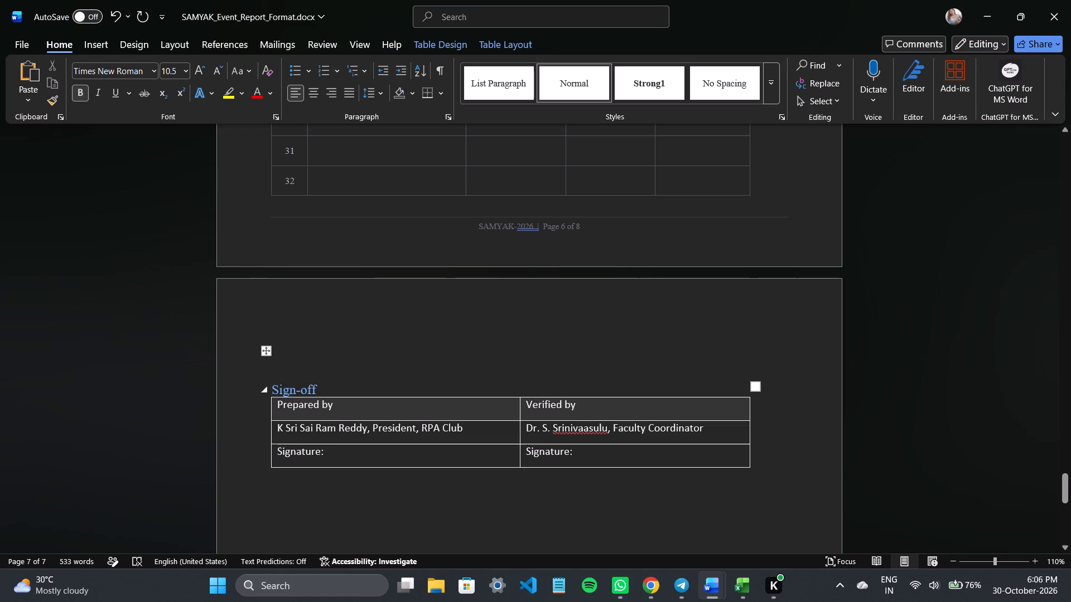
Insert two blank lines between the Total Number of Participants row and the Sign-off heading.
{"action": "left_click", "coordinate": [273, 394]}
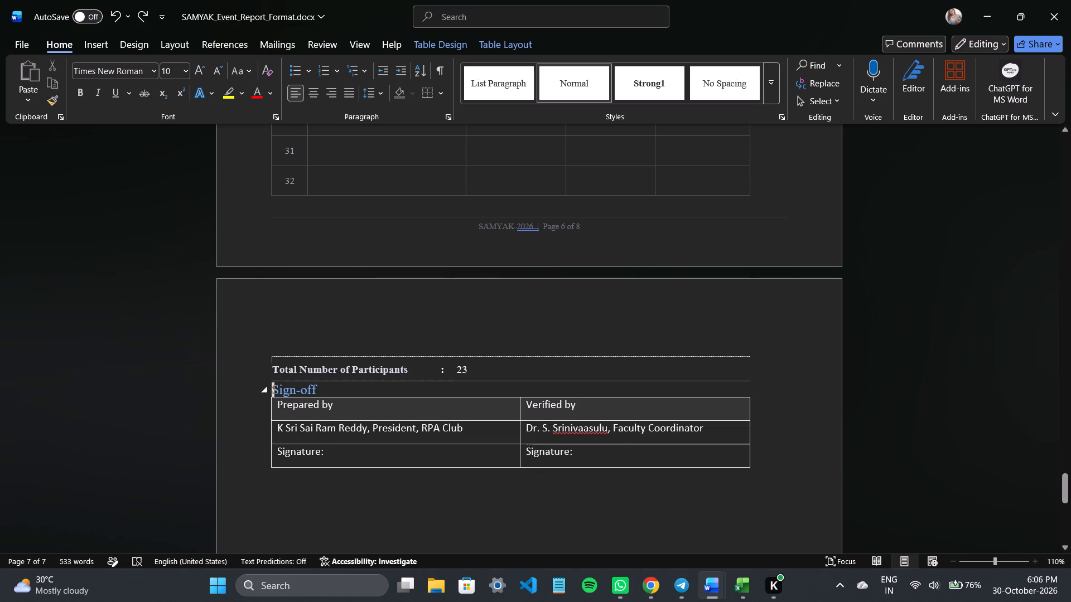
{"action": "key", "text": "Return"}
{"action": "key", "text": "Return"}
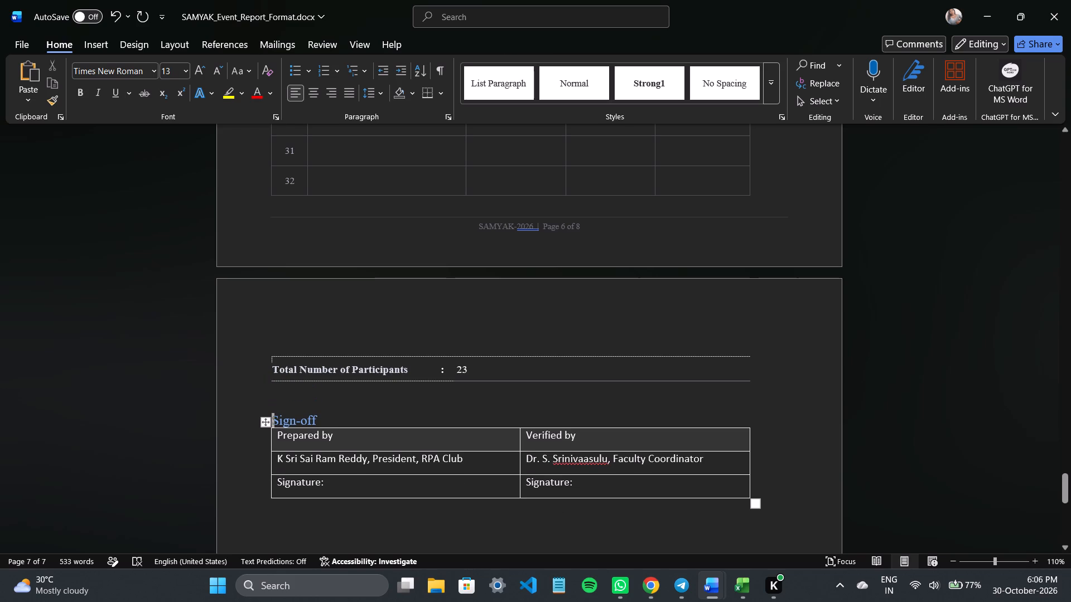
Change the club name in the Designation & Address of Resource Person entry to Mega Club.
{"action": "left_click", "coordinate": [474, 456]}
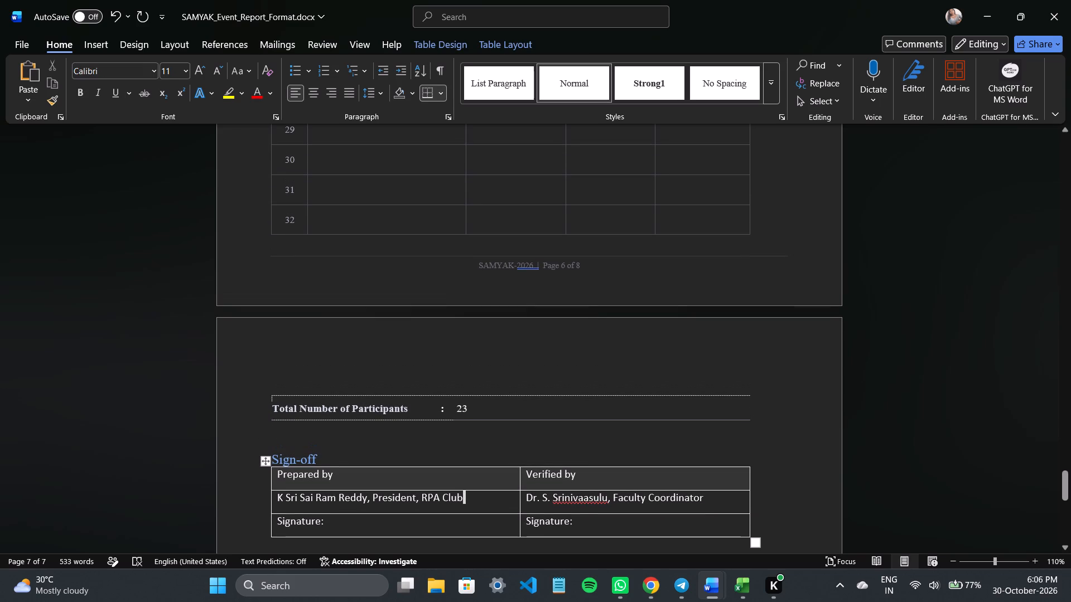
{"action": "scroll", "coordinate": [520, 480], "scroll_direction": "up", "scroll_amount": 13}
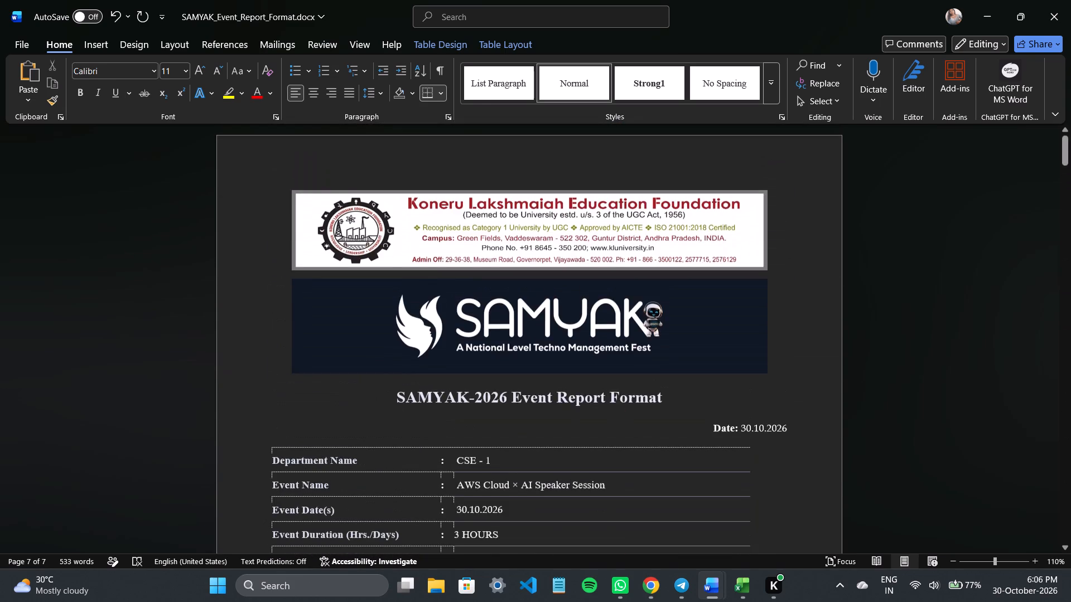
{"action": "scroll", "coordinate": [520, 480], "scroll_direction": "down", "scroll_amount": 1}
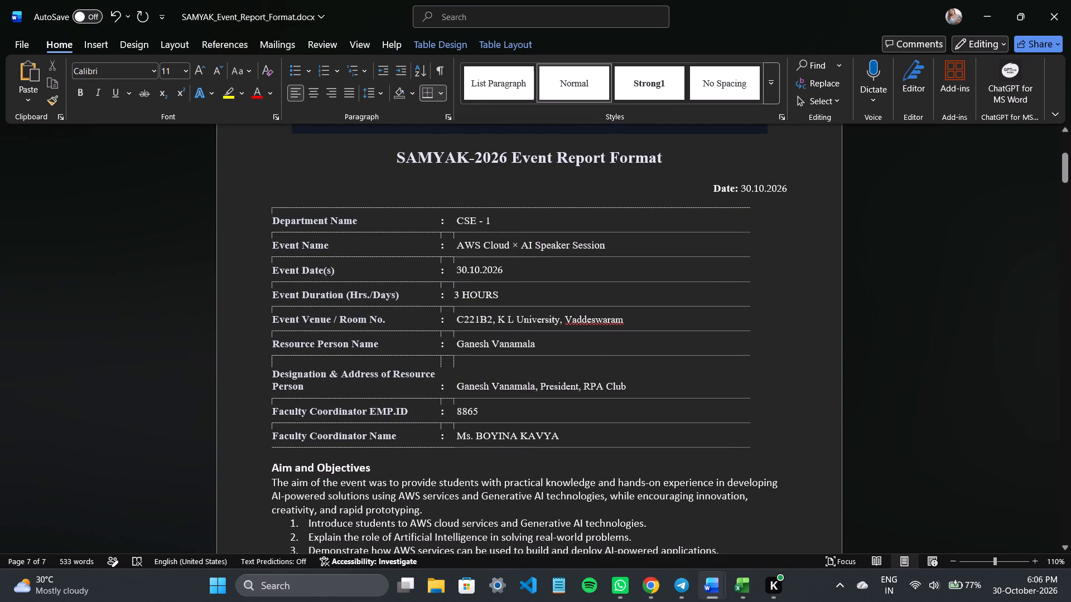
{"action": "left_click_drag", "start_coordinate": [629, 385], "coordinate": [595, 392]}
{"action": "left_click_drag", "start_coordinate": [595, 392], "coordinate": [607, 387]}
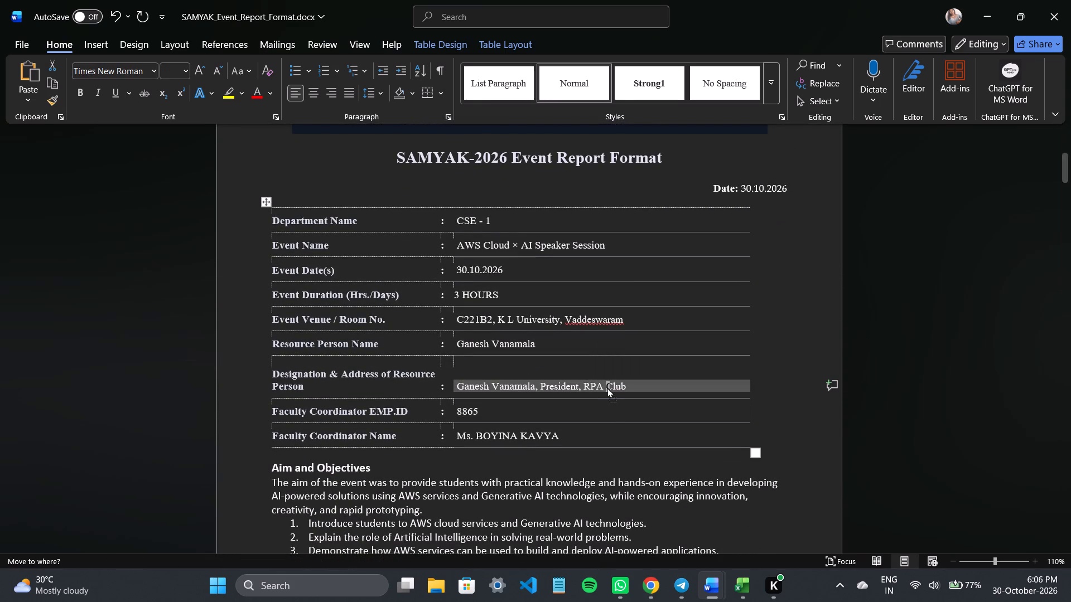
{"action": "left_click_drag", "start_coordinate": [607, 387], "coordinate": [602, 378]}
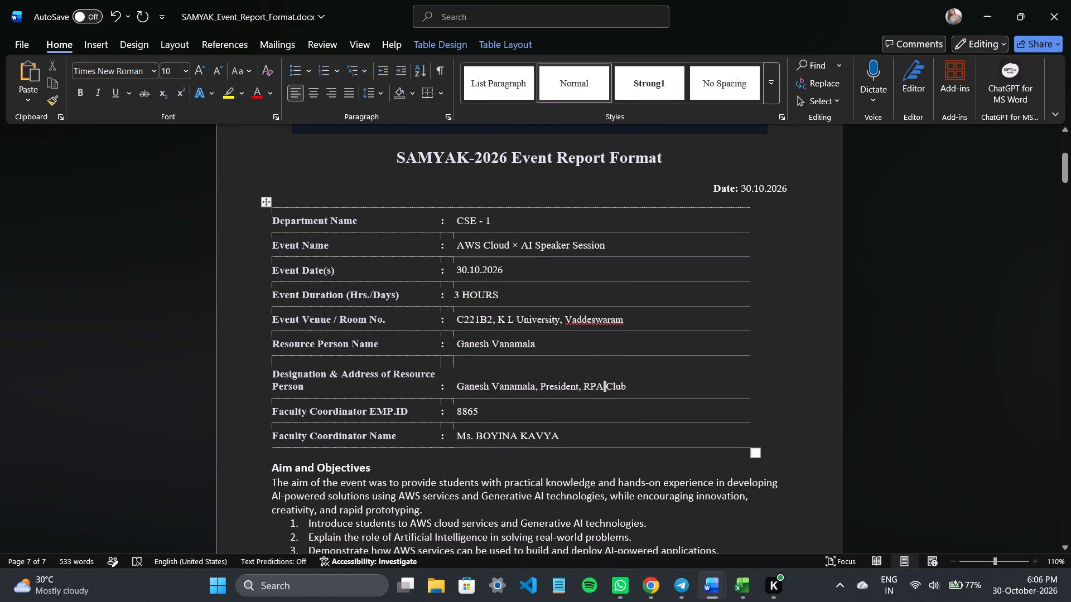
{"action": "key", "text": "BackSpace"}
{"action": "key", "text": "BackSpace"}
{"action": "key", "text": "BackSpace"}
{"action": "type", "text": "Mega"}
Copy the resource person's name and designation entry over the name line under Prepared by in the Sign-off table.
{"action": "triple_click", "coordinate": [635, 386]}
{"action": "key", "text": "ctrl+c"}
{"action": "scroll", "coordinate": [635, 386], "scroll_direction": "down", "scroll_amount": 4}
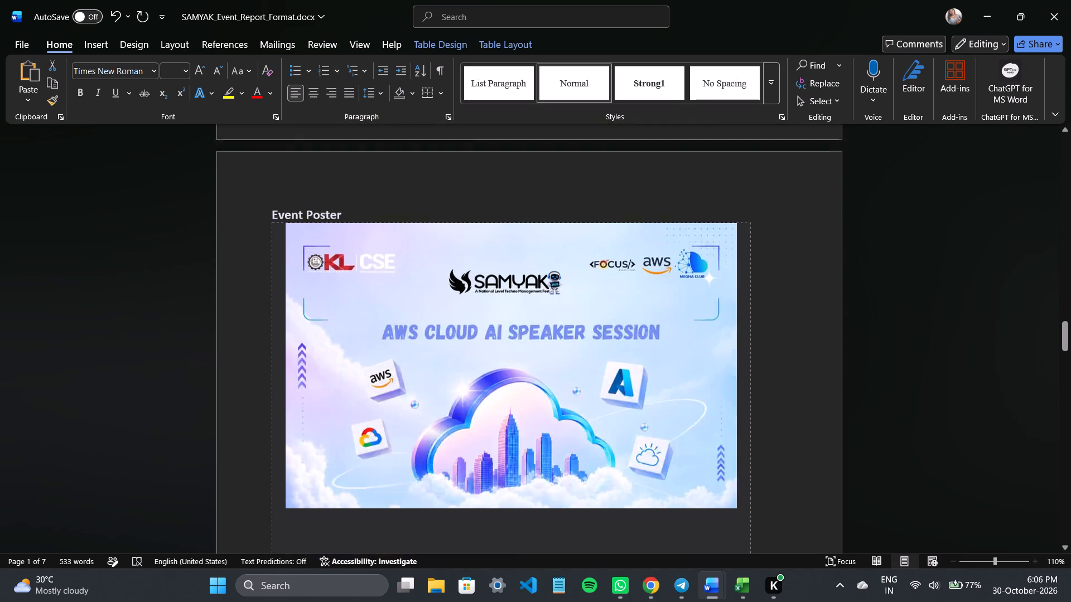
{"action": "scroll", "coordinate": [635, 386], "scroll_direction": "down", "scroll_amount": 6}
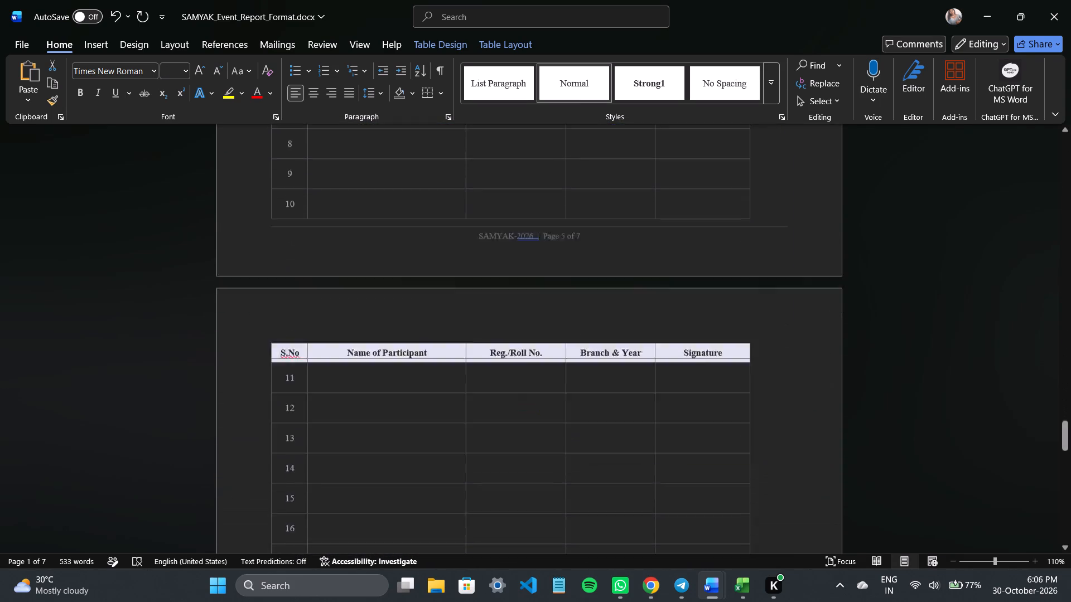
{"action": "scroll", "coordinate": [635, 386], "scroll_direction": "down", "scroll_amount": 4}
{"action": "scroll", "coordinate": [635, 386], "scroll_direction": "up", "scroll_amount": 1}
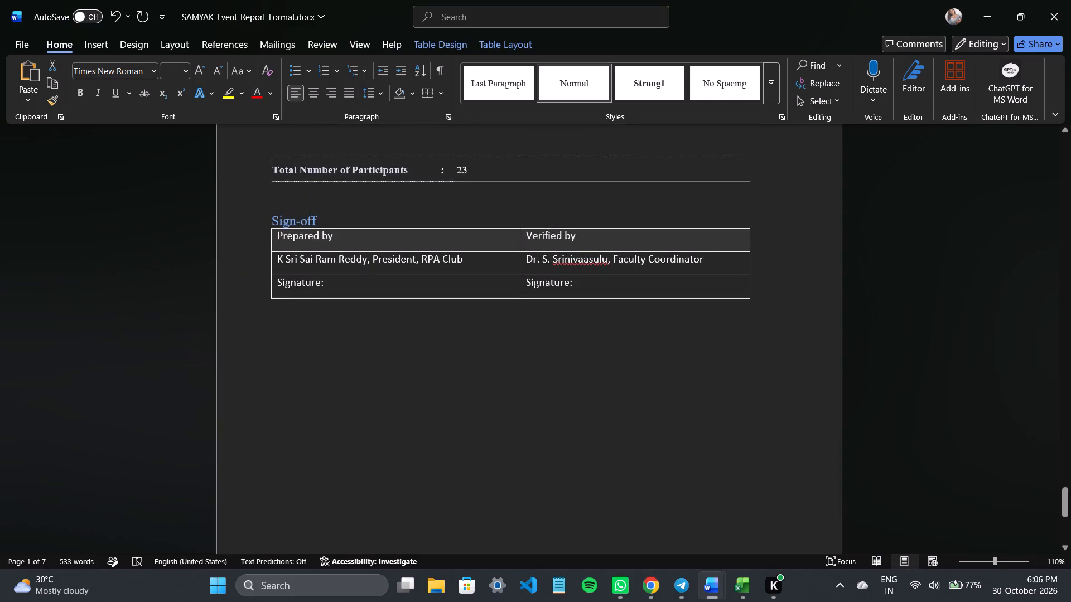
{"action": "triple_click", "coordinate": [484, 262]}
{"action": "key", "text": "ctrl+v"}
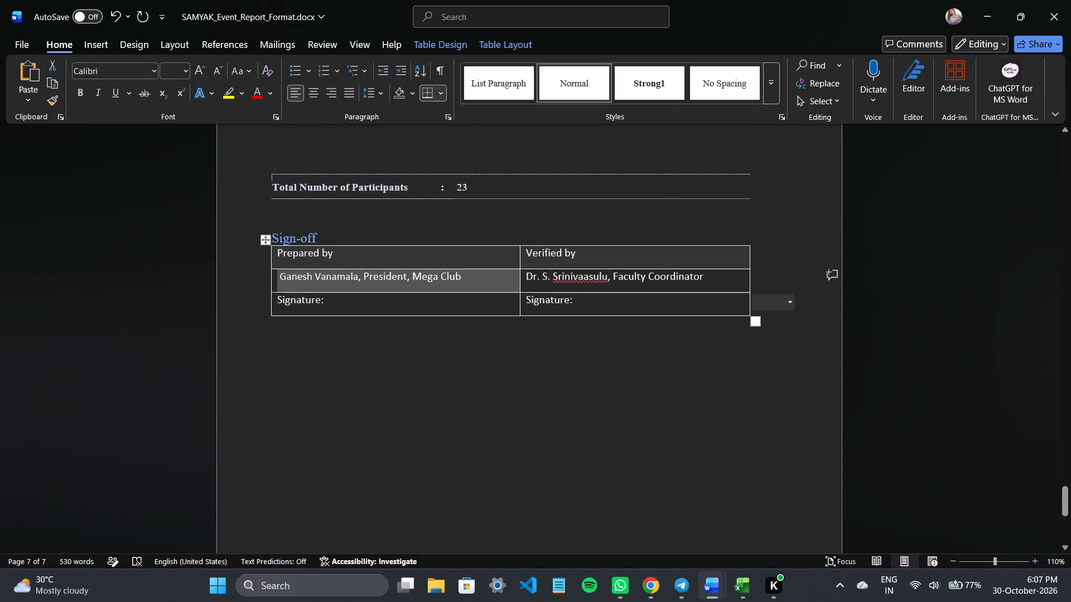
Switch to the Event Report – Automated Driven Cyber Security document and review its Event details table.
{"action": "key", "text": "alt+Tab"}
{"action": "scroll", "coordinate": [484, 262], "scroll_direction": "up", "scroll_amount": 8}
{"action": "scroll", "coordinate": [484, 262], "scroll_direction": "down", "scroll_amount": 1}
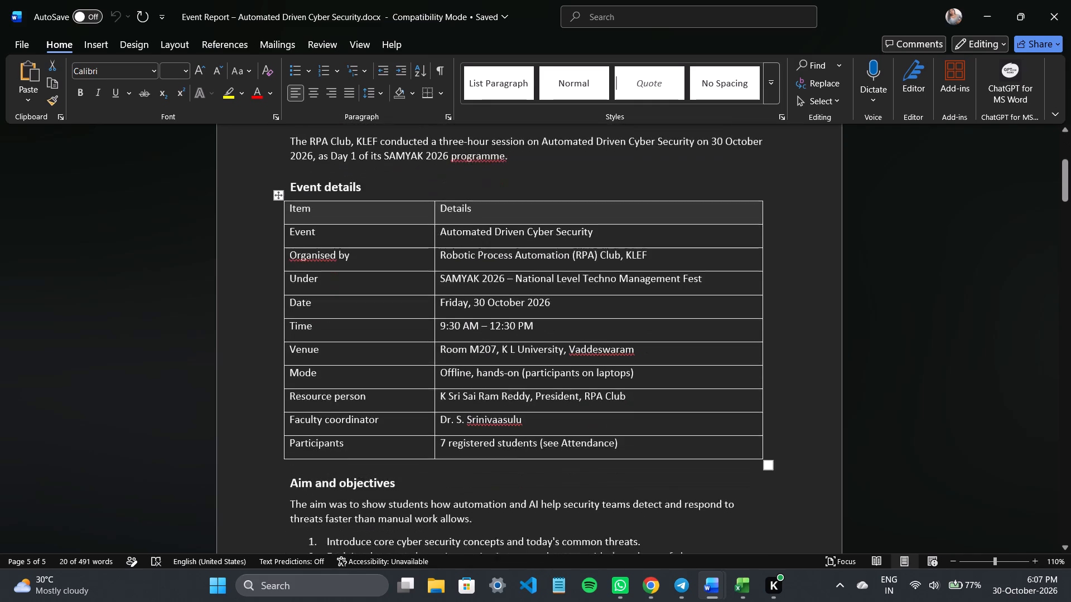
{"action": "scroll", "coordinate": [484, 262], "scroll_direction": "down", "scroll_amount": 1}
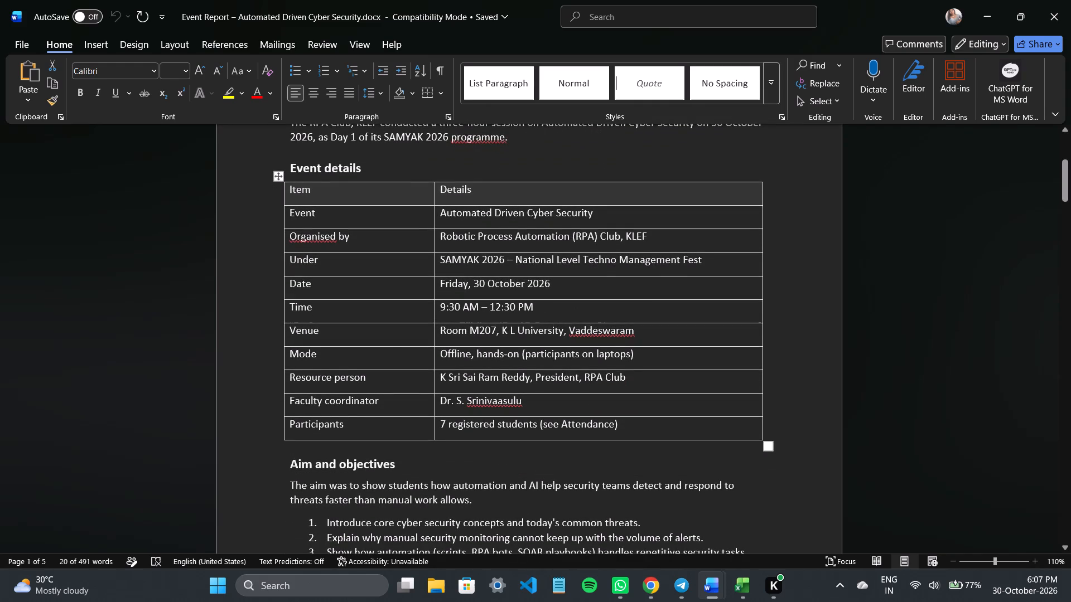
Switch to the SAMYAK_Event_Report_Format document and rewrite the Faculty Coordinator Name from all capitals to title case, keeping the Ms. prefix.
{"action": "key", "text": "alt+Tab"}
{"action": "key", "text": "alt+Tab"}
{"action": "key", "text": "alt+Tab"}
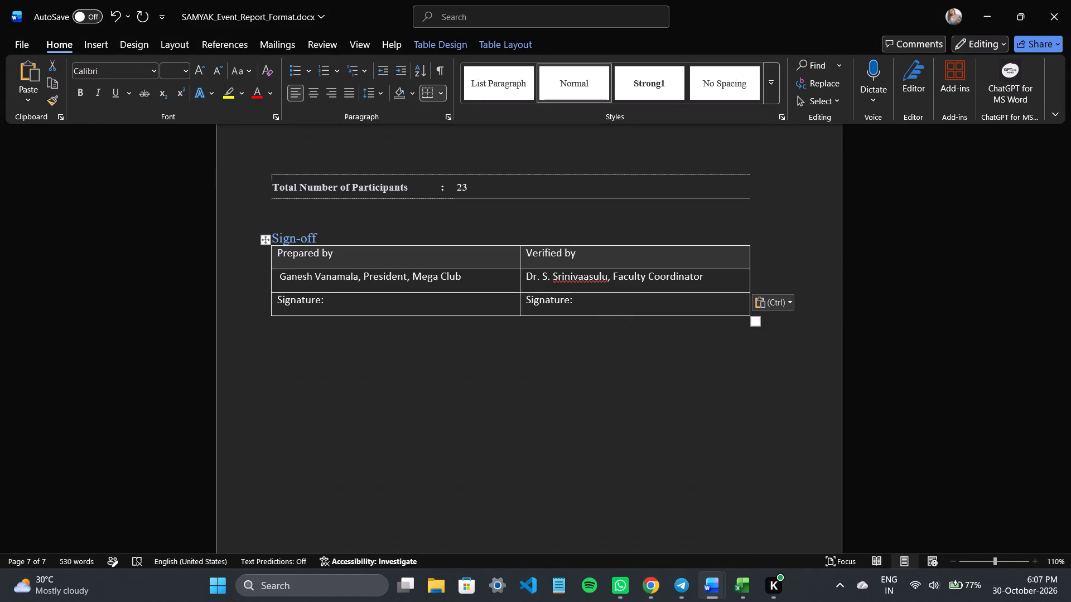
{"action": "scroll", "coordinate": [484, 262], "scroll_direction": "up", "scroll_amount": 9}
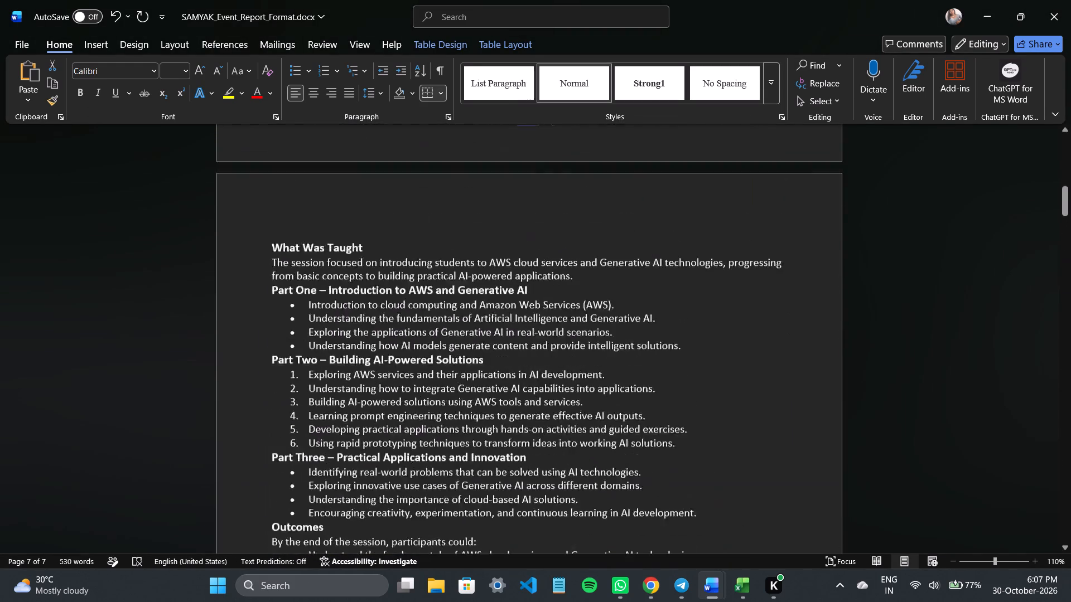
{"action": "scroll", "coordinate": [484, 262], "scroll_direction": "up", "scroll_amount": 2}
{"action": "scroll", "coordinate": [484, 262], "scroll_direction": "down", "scroll_amount": 1}
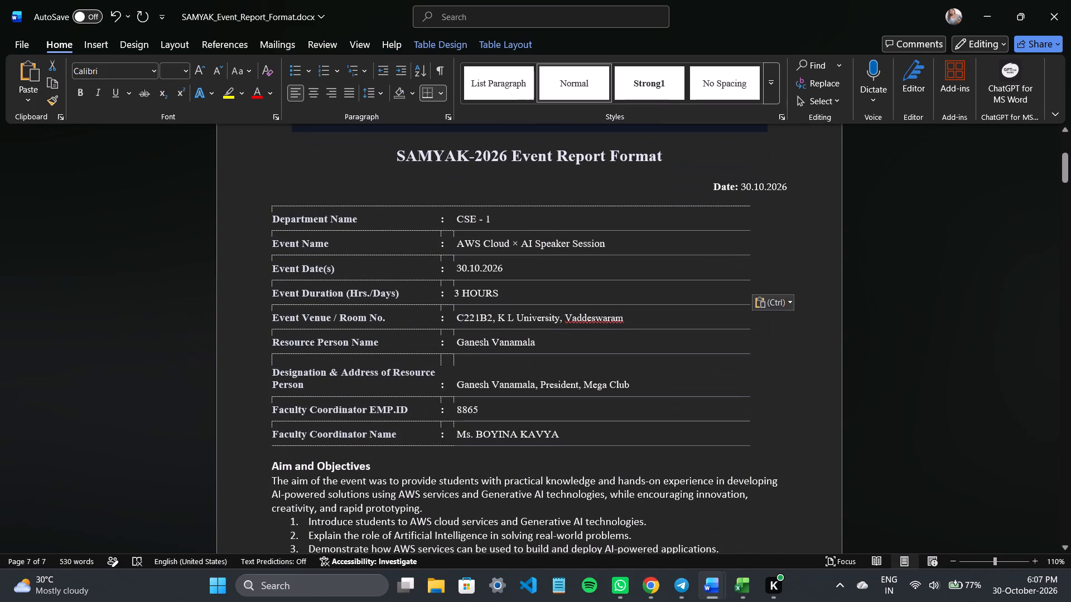
{"action": "left_click", "coordinate": [566, 436]}
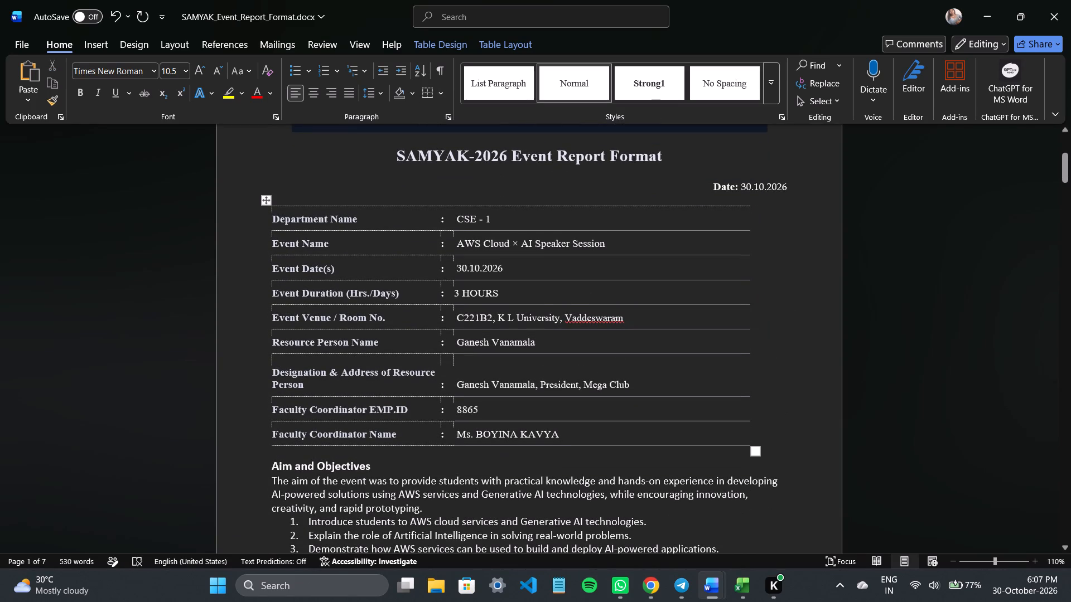
{"action": "key", "text": "BackSpace"}
{"action": "key", "text": "BackSpace"}
{"action": "key", "text": "BackSpace"}
{"action": "key", "text": "BackSpace"}
{"action": "key", "text": "BackSpace"}
{"action": "key", "text": "BackSpace"}
{"action": "key", "text": "BackSpace"}
{"action": "key", "text": "BackSpace"}
{"action": "key", "text": "BackSpace"}
{"action": "key", "text": "BackSpace"}
{"action": "key", "text": "BackSpace"}
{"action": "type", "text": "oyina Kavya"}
Switch to the Event Report – Automated Driven Cyber Security document to consult its Event details table.
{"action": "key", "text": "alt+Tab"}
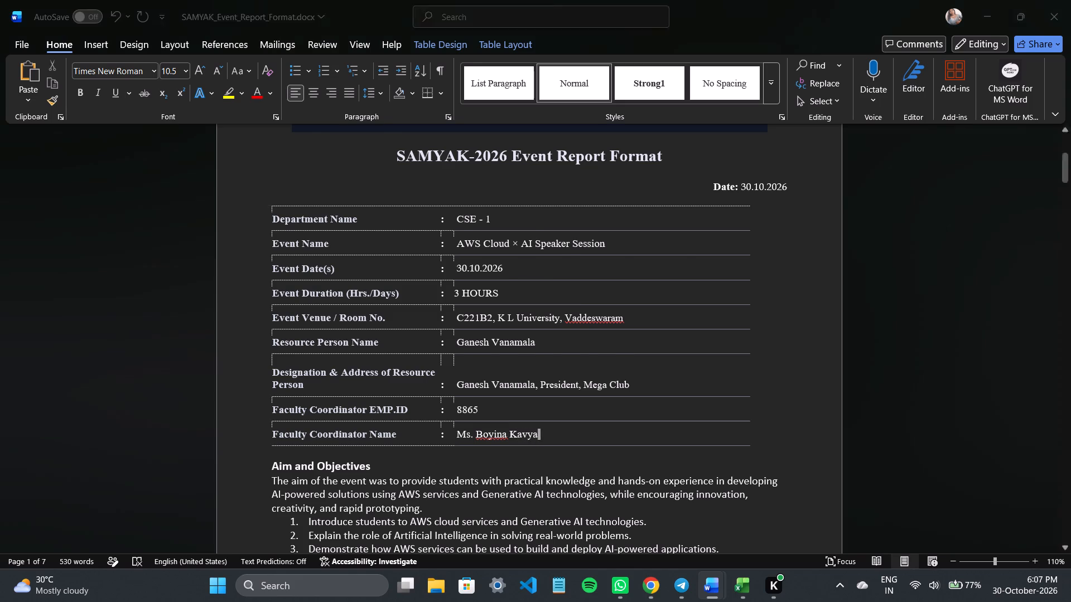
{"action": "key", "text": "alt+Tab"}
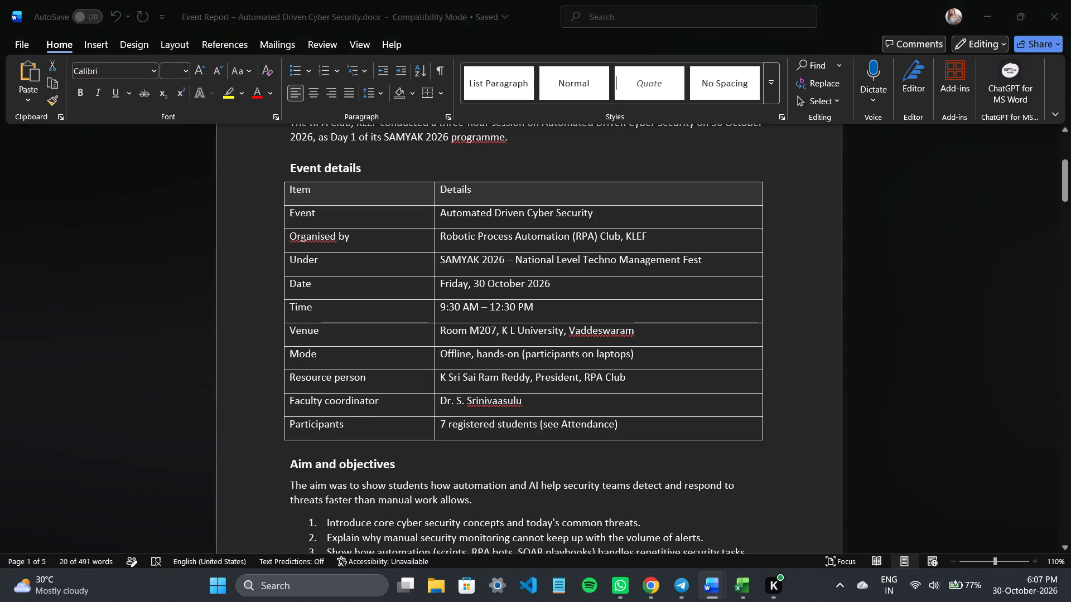
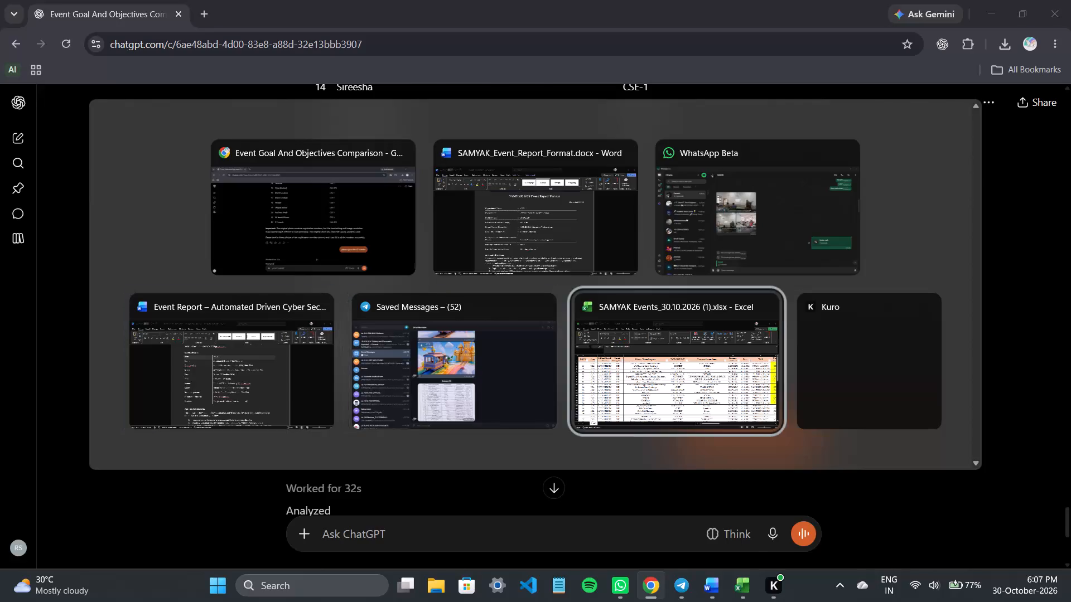
Switch to the SAMYAK Events Excel workbook and examine the AWS Cloud × AI Speaker Session row across its coordinator, time and venue columns.
{"action": "scroll", "coordinate": [732, 349], "scroll_direction": "left", "scroll_amount": 6}
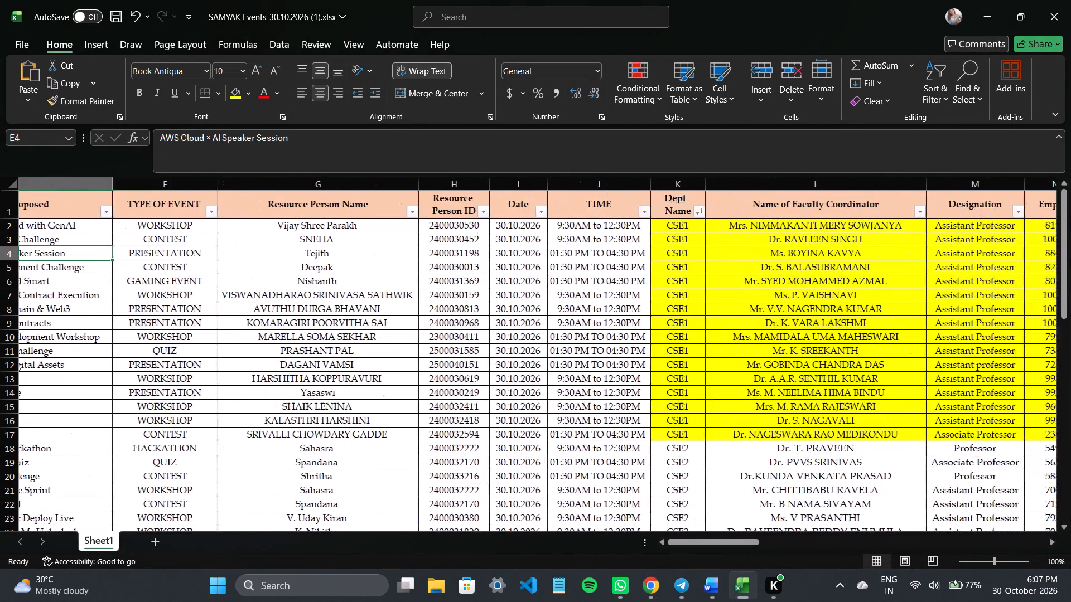
{"action": "scroll", "coordinate": [732, 349], "scroll_direction": "left", "scroll_amount": 14}
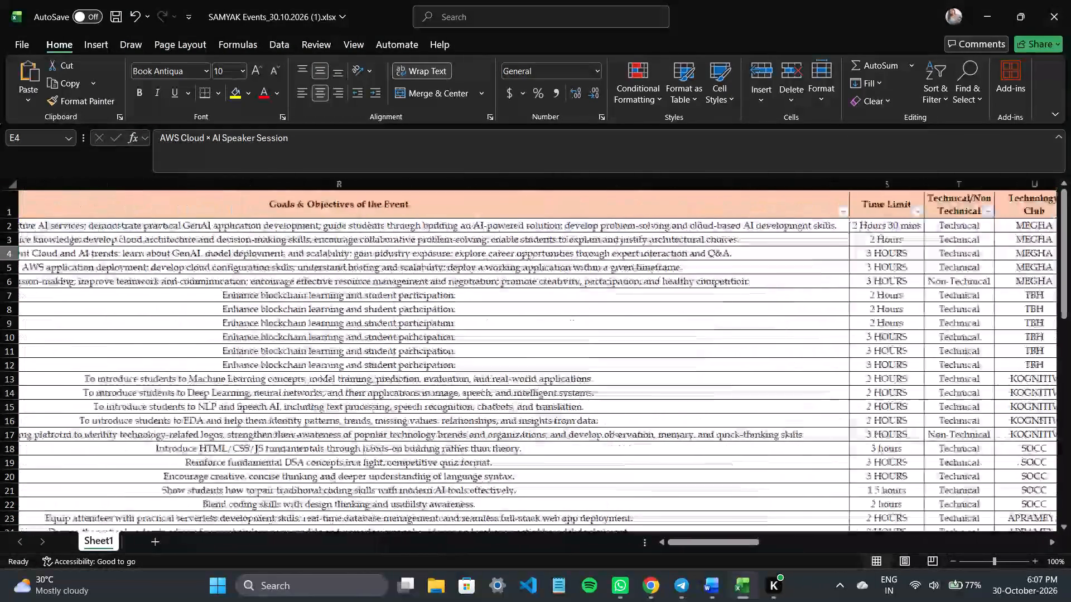
{"action": "scroll", "coordinate": [732, 349], "scroll_direction": "left", "scroll_amount": 1}
{"action": "scroll", "coordinate": [732, 349], "scroll_direction": "right", "scroll_amount": 2}
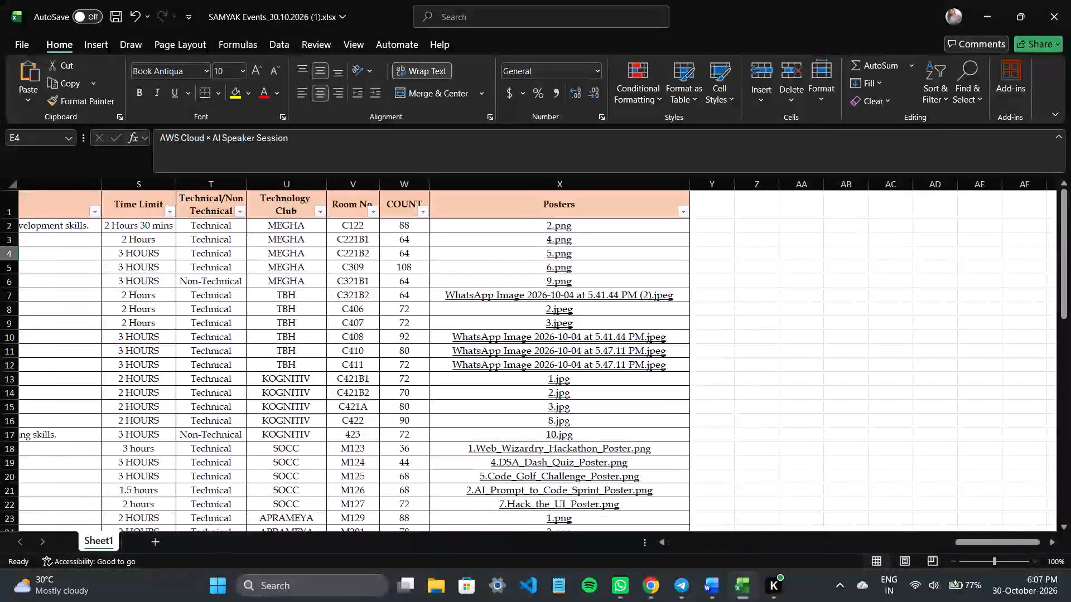
{"action": "scroll", "coordinate": [732, 349], "scroll_direction": "right", "scroll_amount": 6}
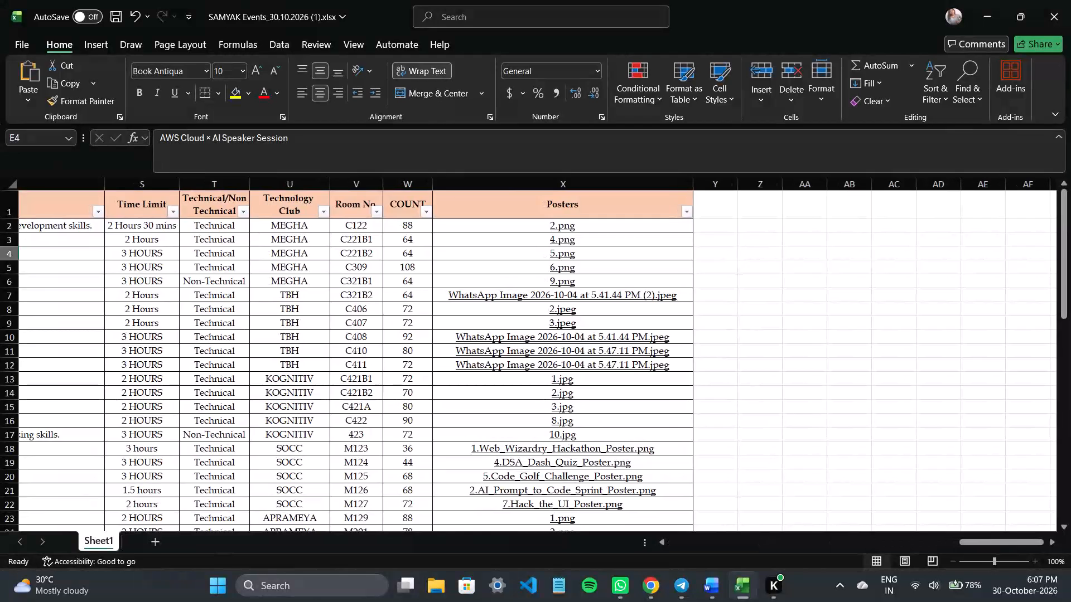
{"action": "scroll", "coordinate": [772, 347], "scroll_direction": "right", "scroll_amount": 8}
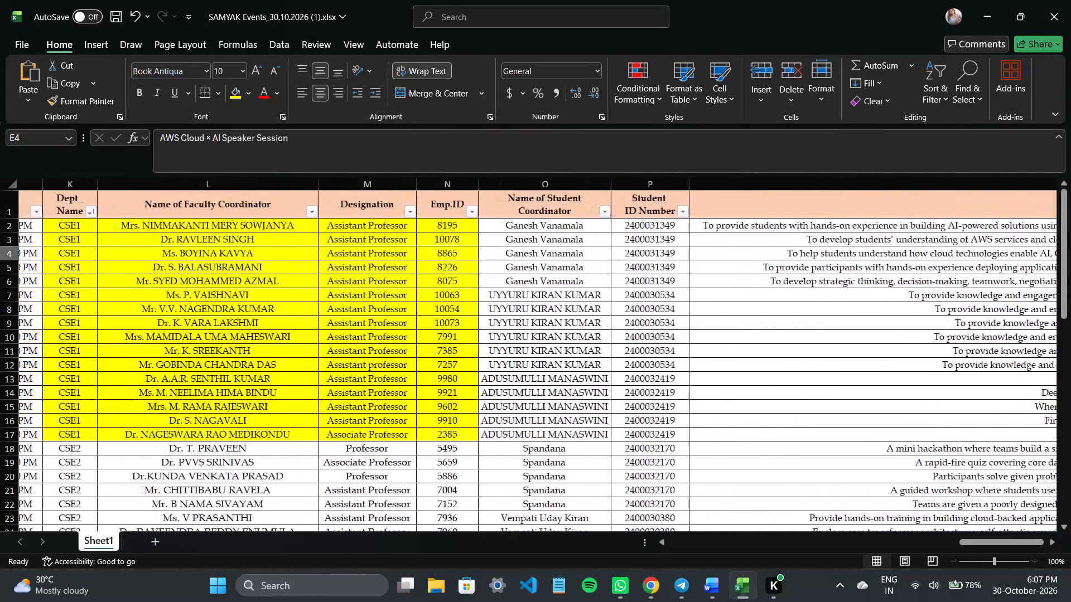
{"action": "scroll", "coordinate": [772, 347], "scroll_direction": "right", "scroll_amount": 3}
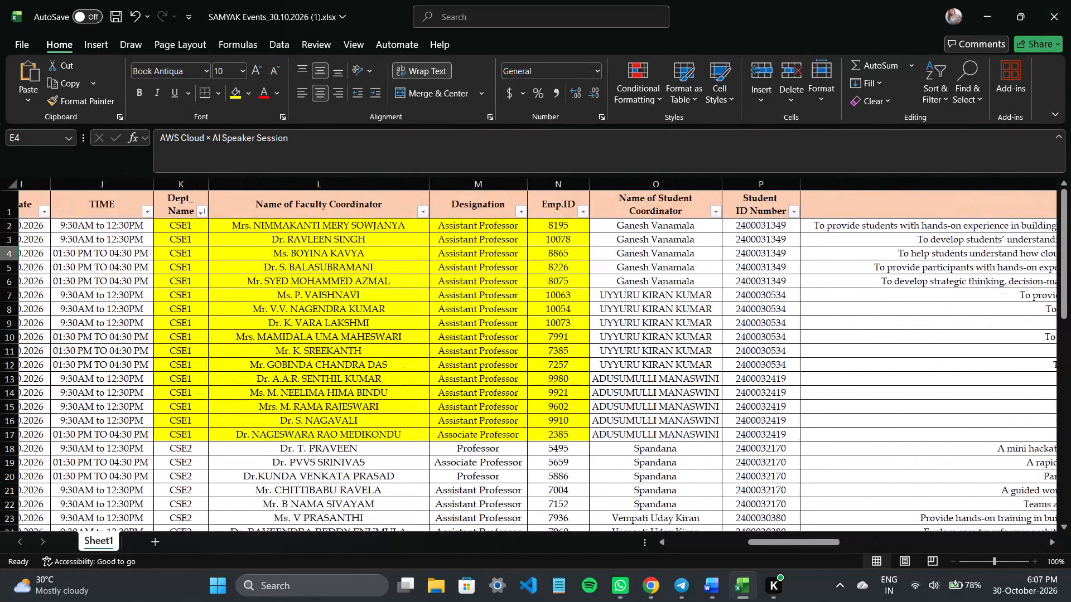
{"action": "scroll", "coordinate": [772, 347], "scroll_direction": "right", "scroll_amount": 1}
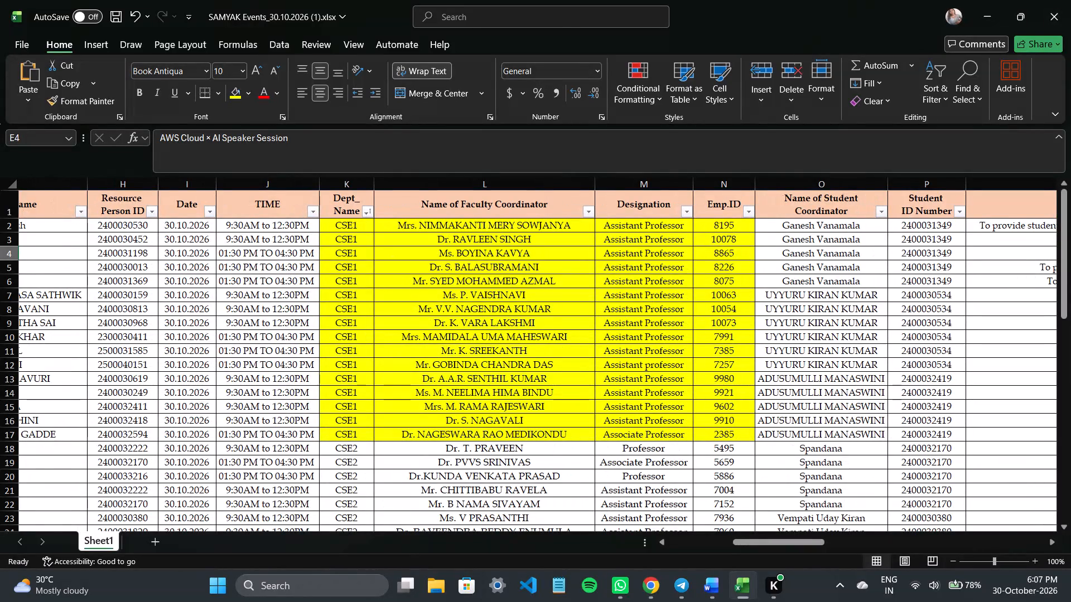
Compare the event details table in the SAMYAK event report in Word with the session's row in the Excel workbook.
{"action": "key", "text": "alt+Tab"}
{"action": "key", "text": "alt+Tab"}
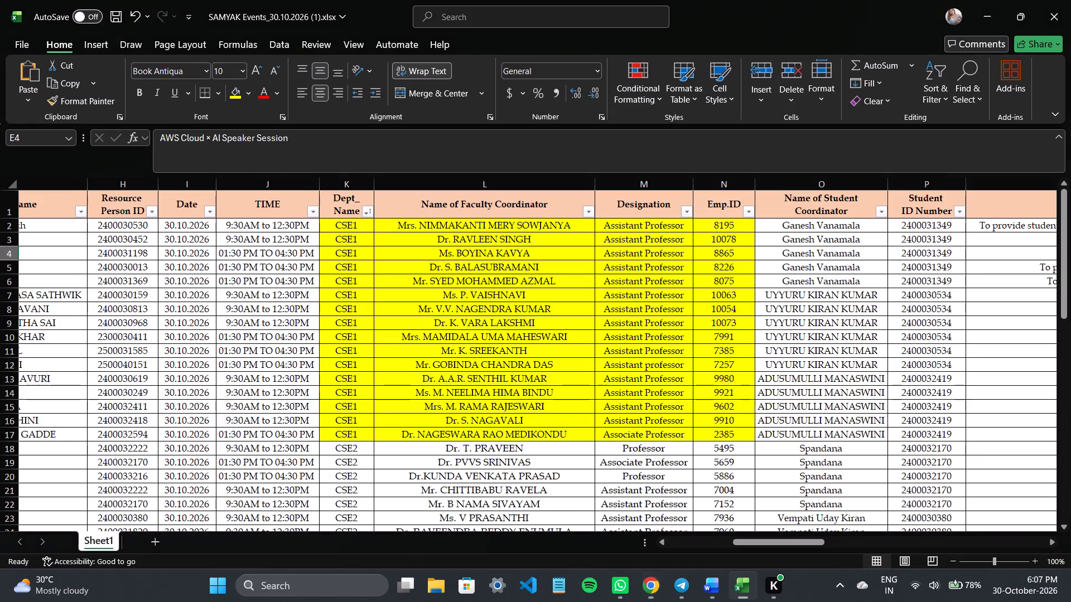
{"action": "key", "text": "alt+Tab"}
{"action": "key", "text": "alt+Tab"}
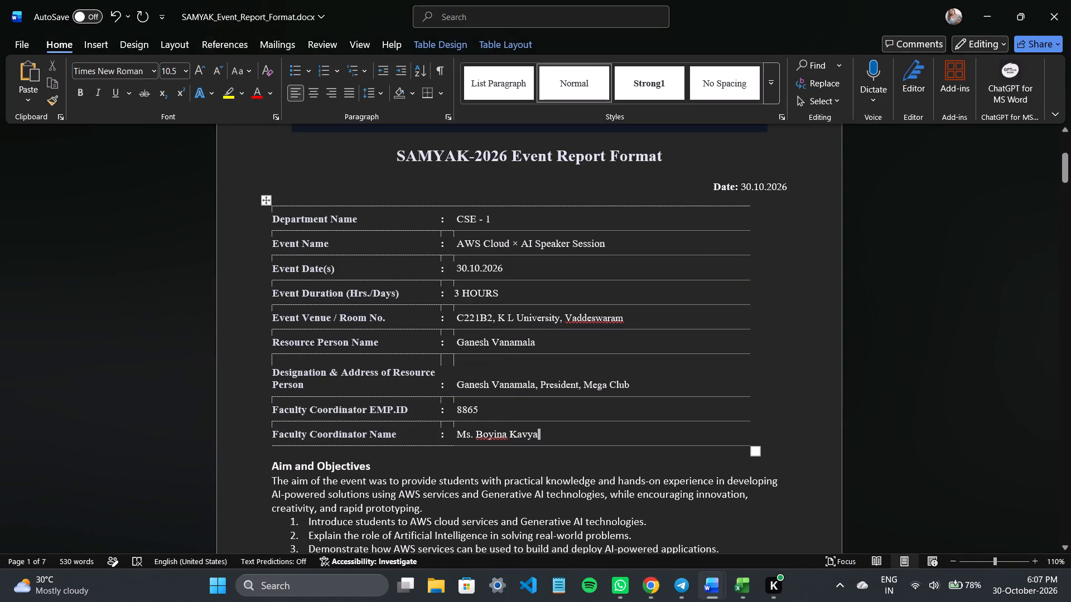
{"action": "key", "text": "alt+Tab"}
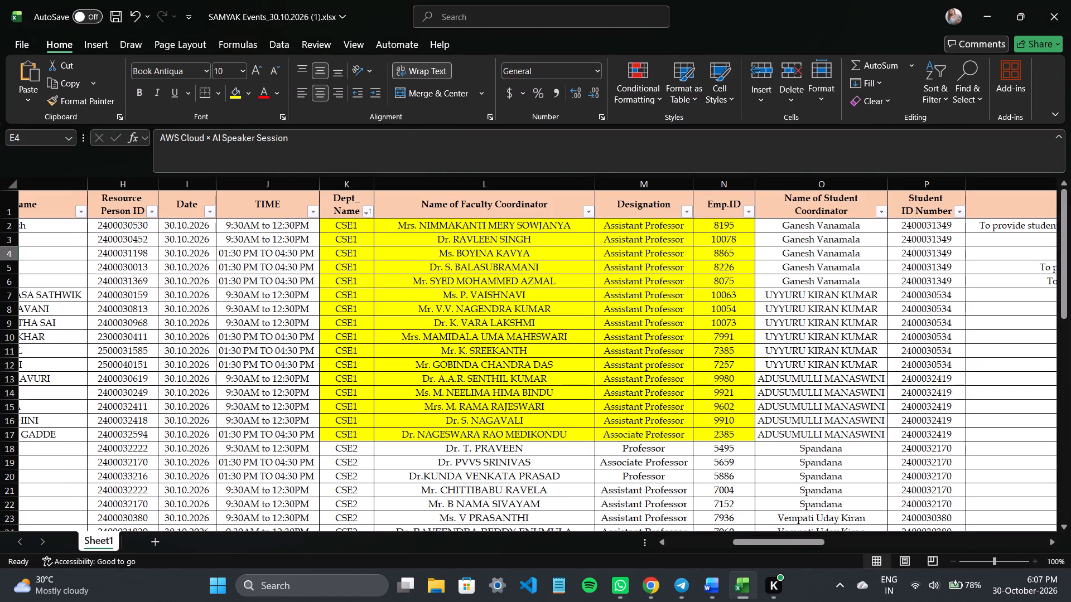
Check the faculty coordinator row in the SAMYAK events workbook, and copy the Faculty Coordinator Name entry in the Word report.
{"action": "key", "text": "alt+Tab"}
{"action": "key", "text": "alt+Tab"}
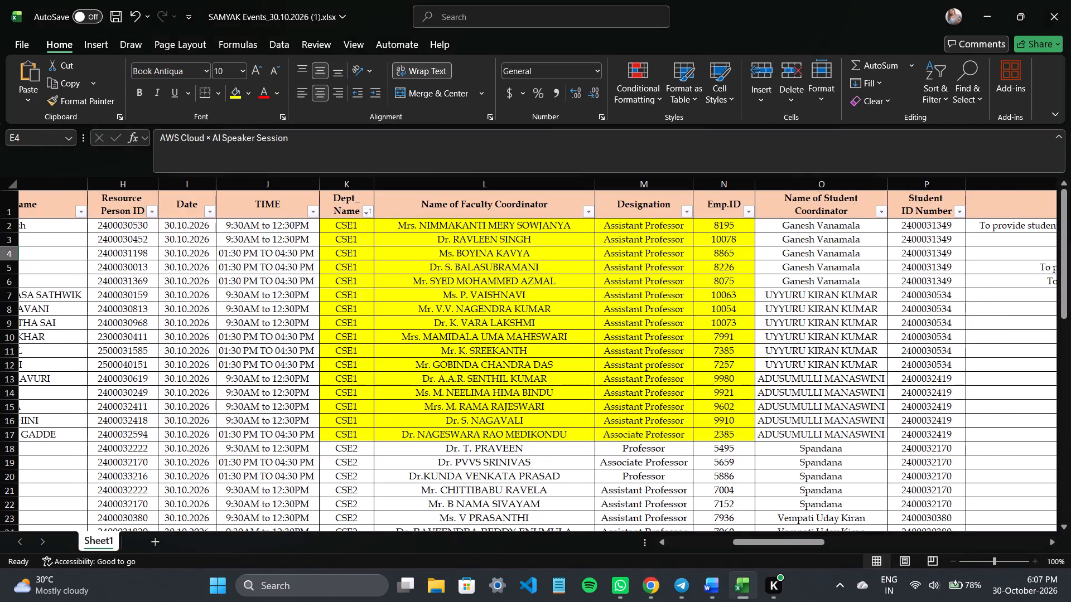
{"action": "key", "text": "alt+Tab"}
{"action": "triple_click", "coordinate": [577, 434]}
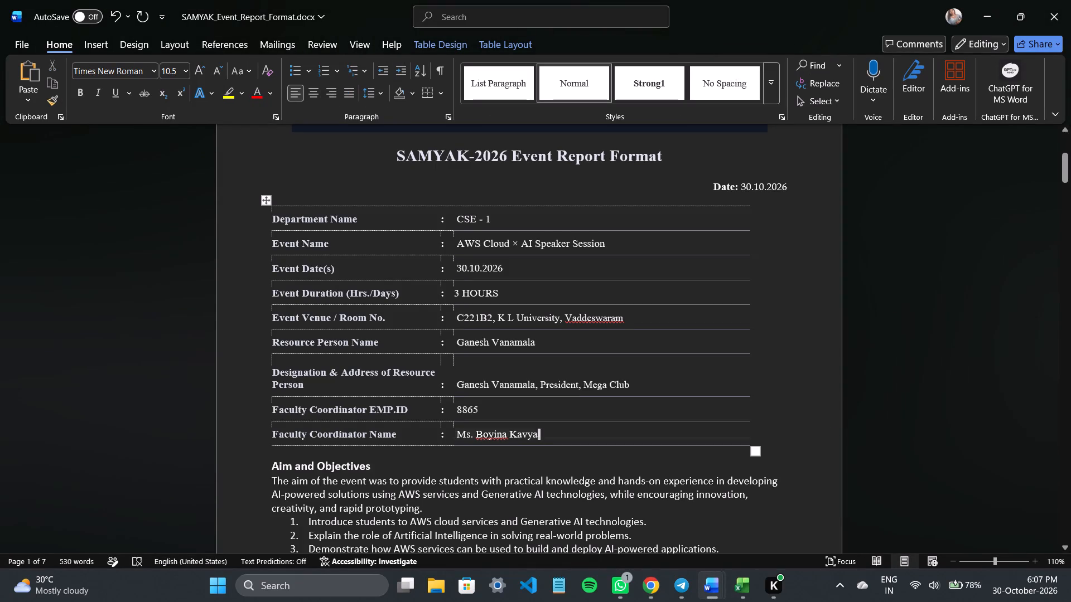
{"action": "key", "text": "ctrl+c"}
{"action": "left_click", "coordinate": [577, 434]}
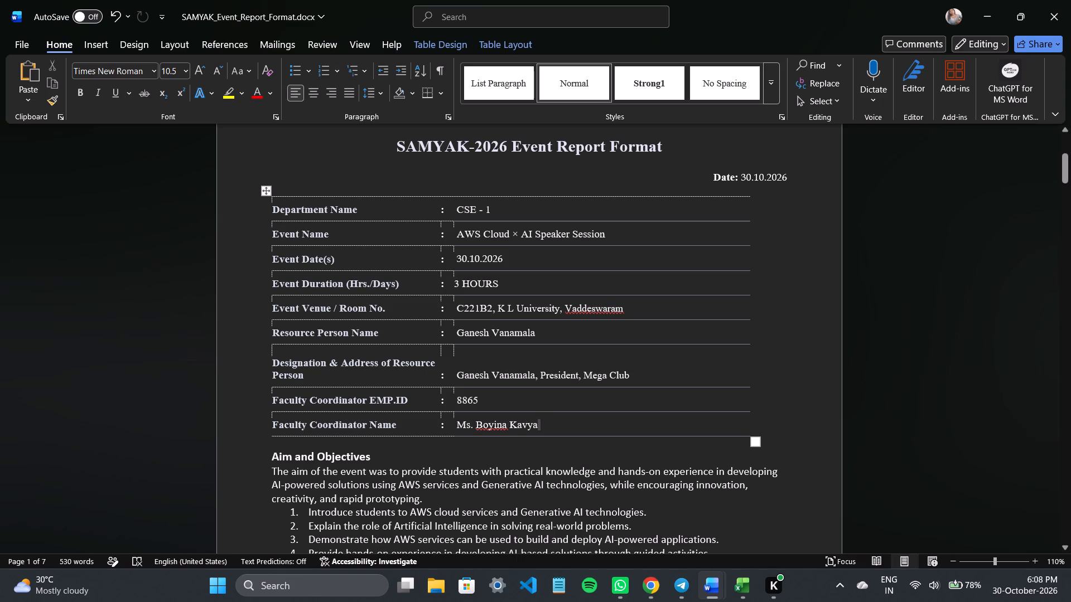
Replace the name line under Verified by in the Sign-off table with the copied faculty coordinator name.
{"action": "scroll", "coordinate": [647, 368], "scroll_direction": "down", "scroll_amount": 4}
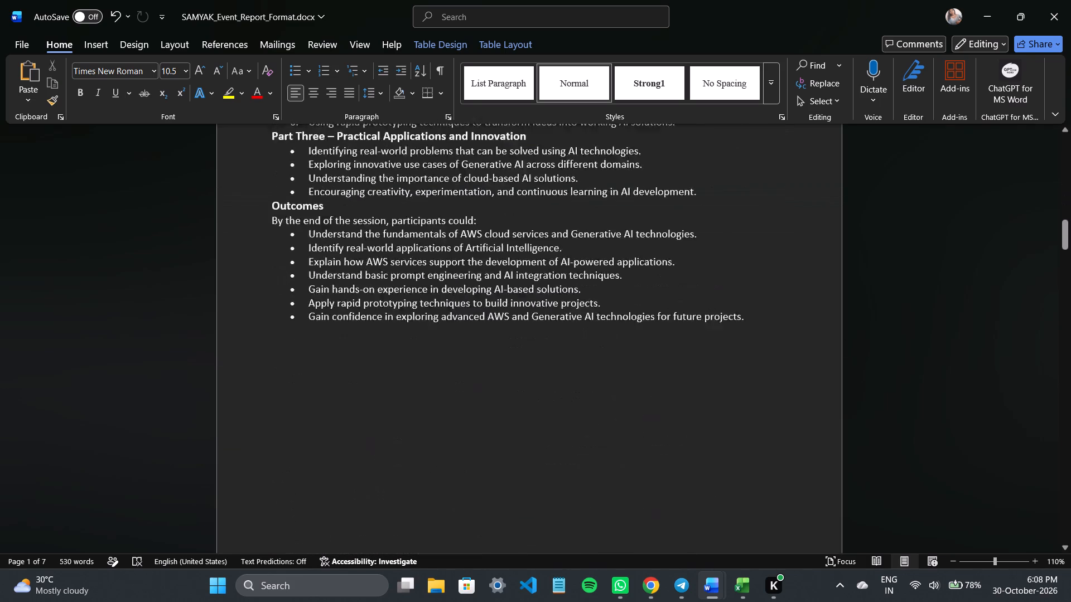
{"action": "scroll", "coordinate": [647, 368], "scroll_direction": "down", "scroll_amount": 5}
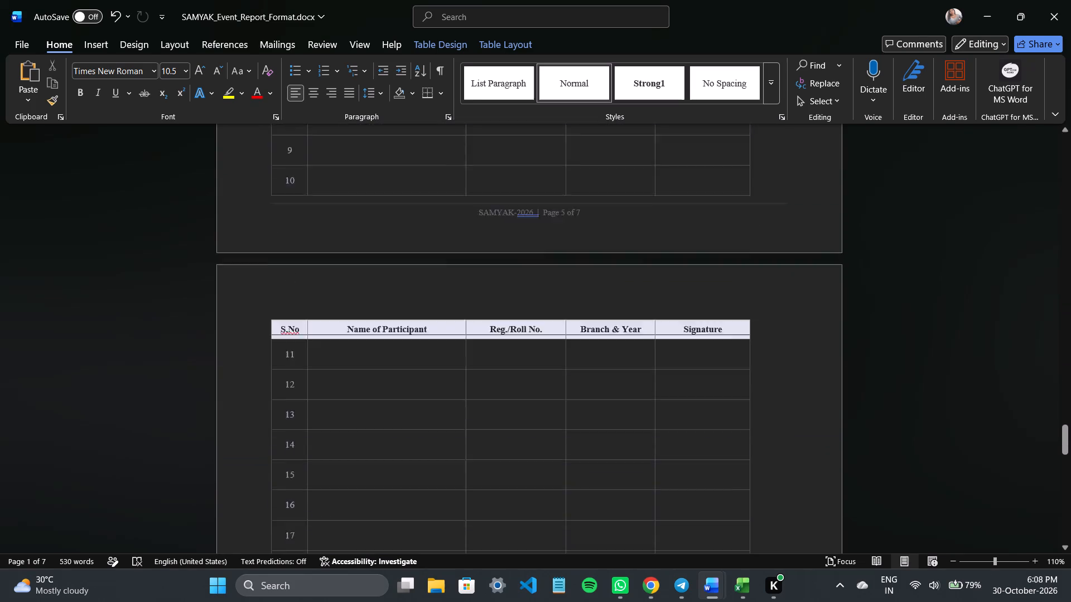
{"action": "scroll", "coordinate": [647, 368], "scroll_direction": "down", "scroll_amount": 2}
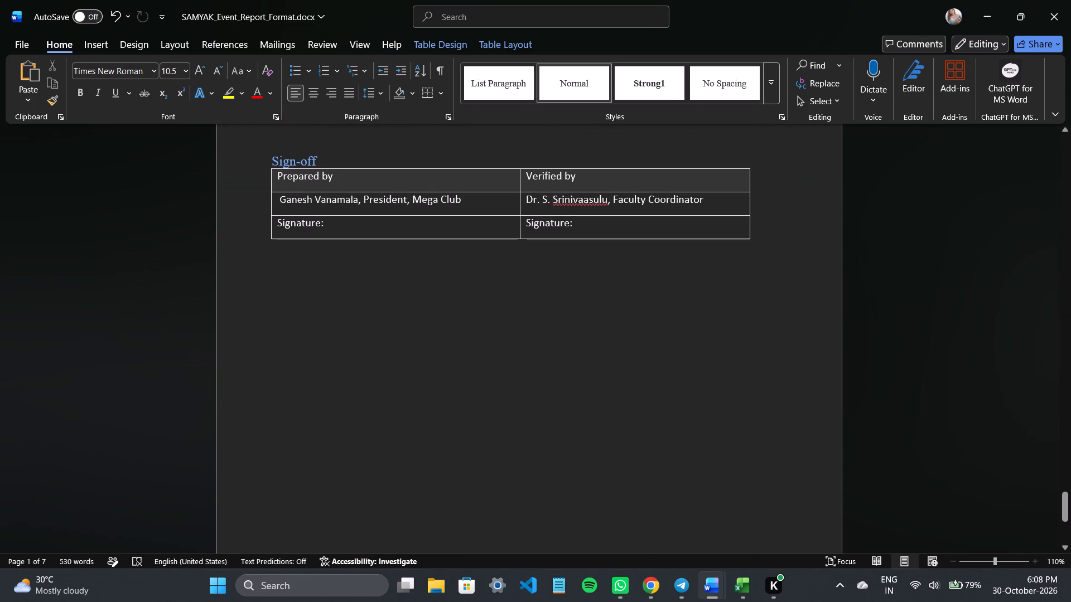
{"action": "double_click", "coordinate": [712, 201]}
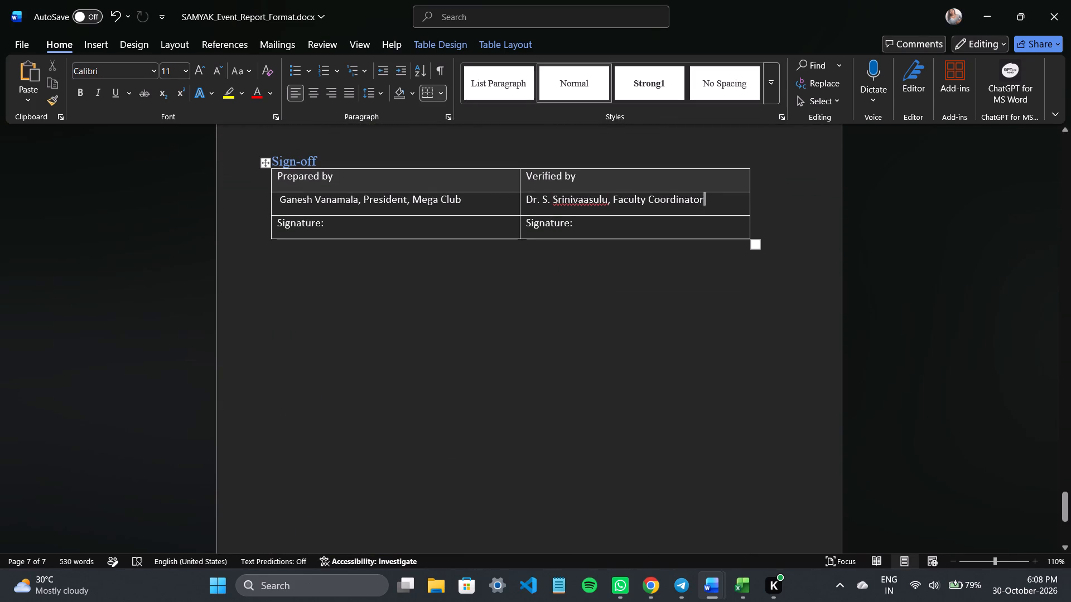
{"action": "left_click", "coordinate": [609, 202]}
{"action": "key", "text": "alt+Tab"}
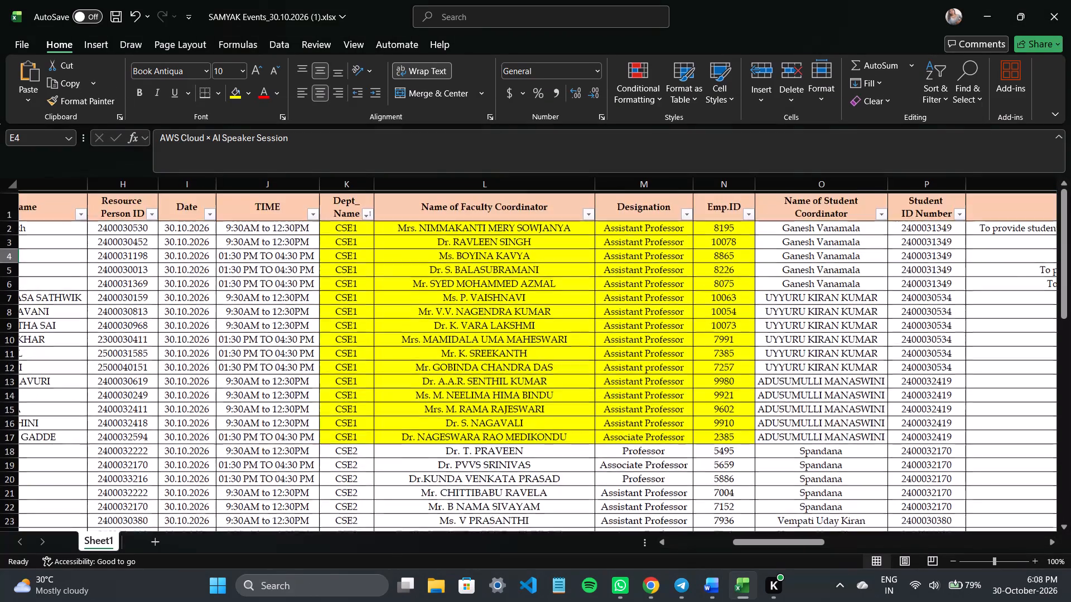
{"action": "key", "text": "alt+Tab"}
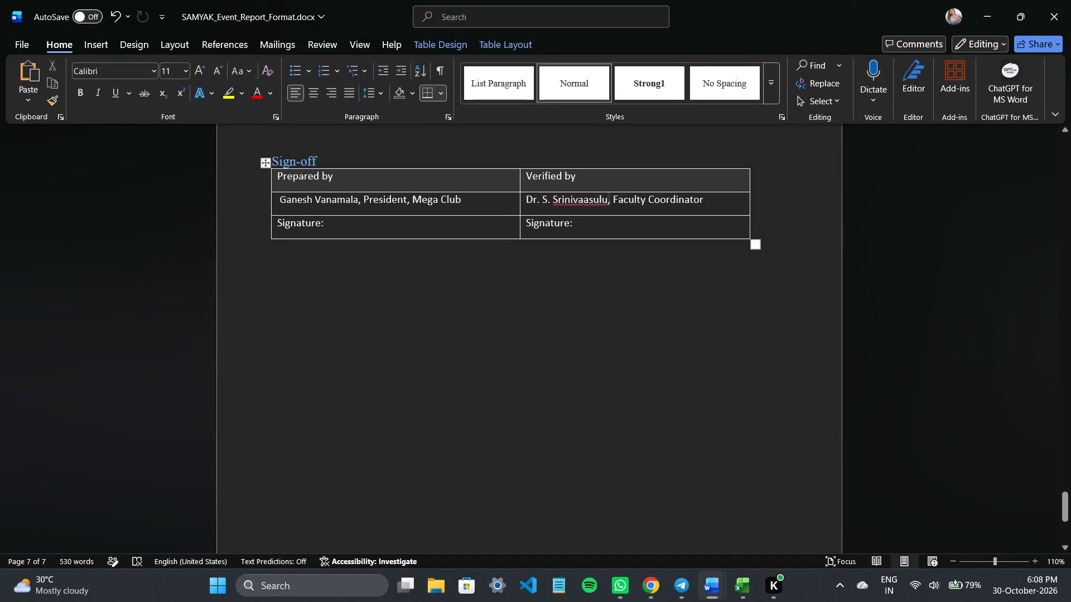
{"action": "left_click_drag", "start_coordinate": [608, 201], "coordinate": [529, 201]}
{"action": "left_click", "coordinate": [529, 201]}
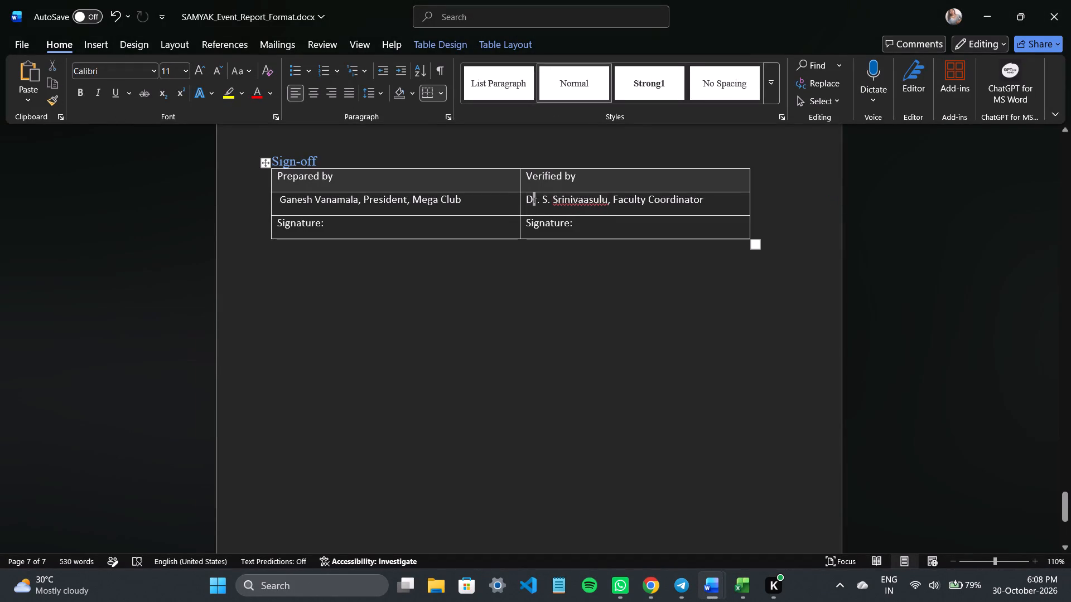
{"action": "left_click_drag", "start_coordinate": [529, 201], "coordinate": [697, 195]}
{"action": "key", "text": "ctrl+v"}
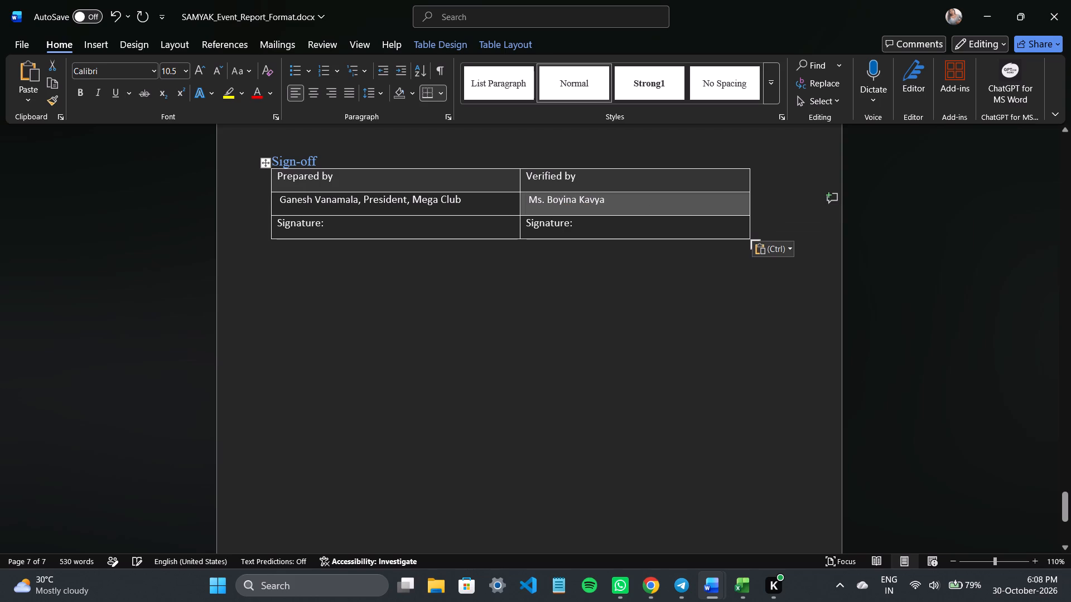
Copy the faculty coordinator's designation, Assistant Professor, from the Excel events workbook and append it after a comma to the Verified by name in Word.
{"action": "key", "text": "alt+Tab"}
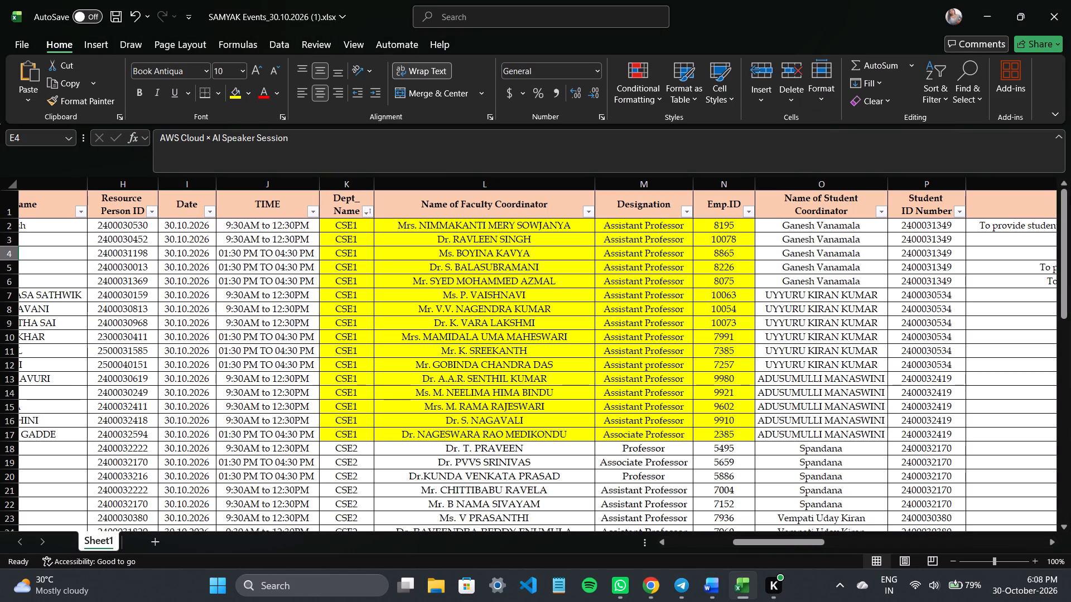
{"action": "left_click", "coordinate": [614, 255]}
{"action": "left_click", "coordinate": [464, 154]}
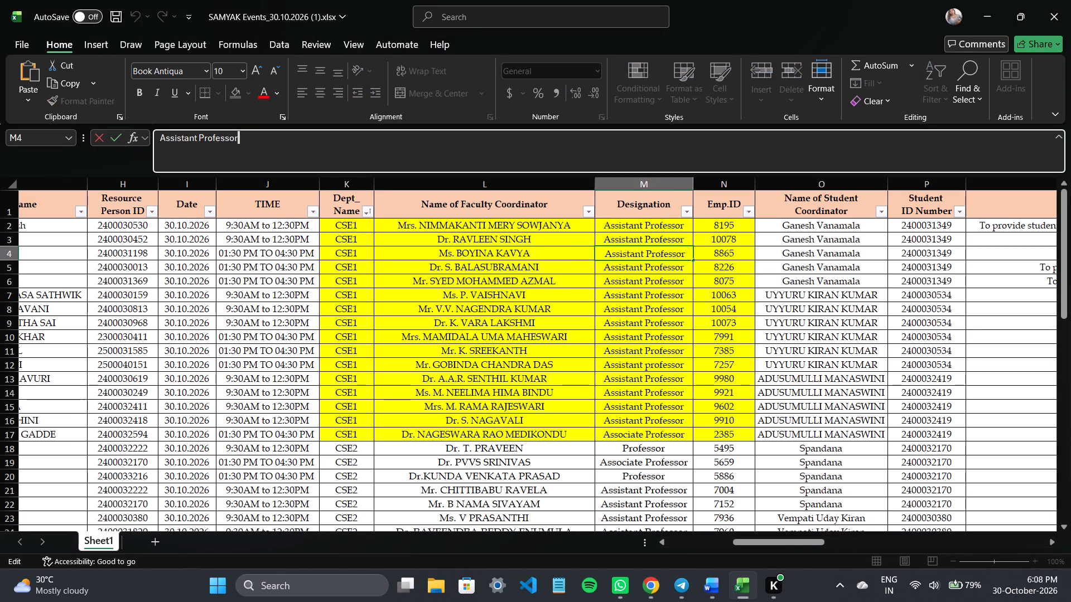
{"action": "key", "text": "ctrl+a"}
{"action": "key", "text": "ctrl+c"}
{"action": "key", "text": "alt+Tab"}
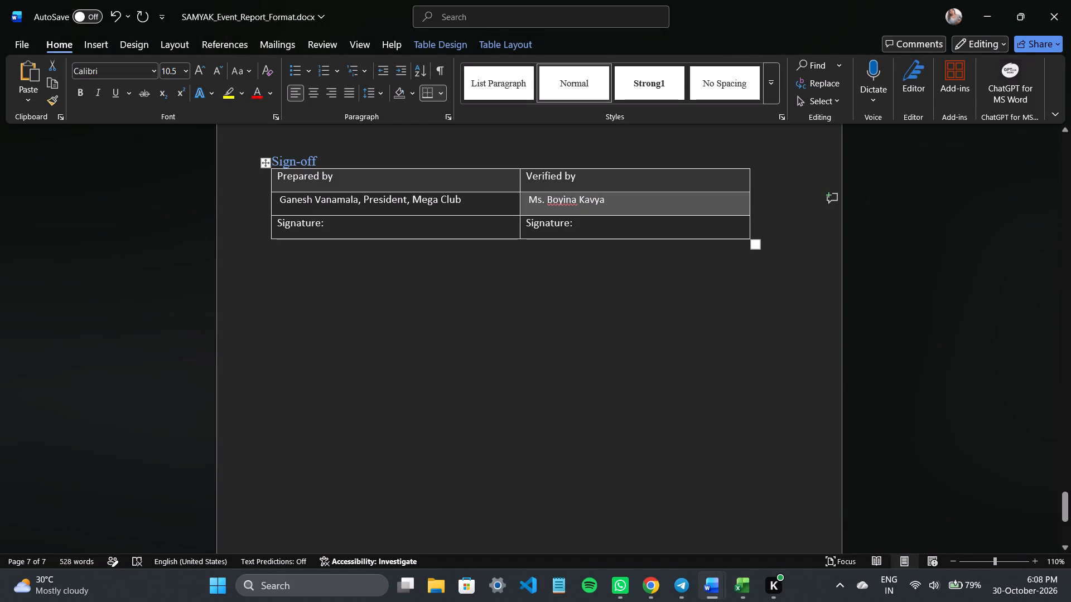
{"action": "left_click", "coordinate": [612, 202]}
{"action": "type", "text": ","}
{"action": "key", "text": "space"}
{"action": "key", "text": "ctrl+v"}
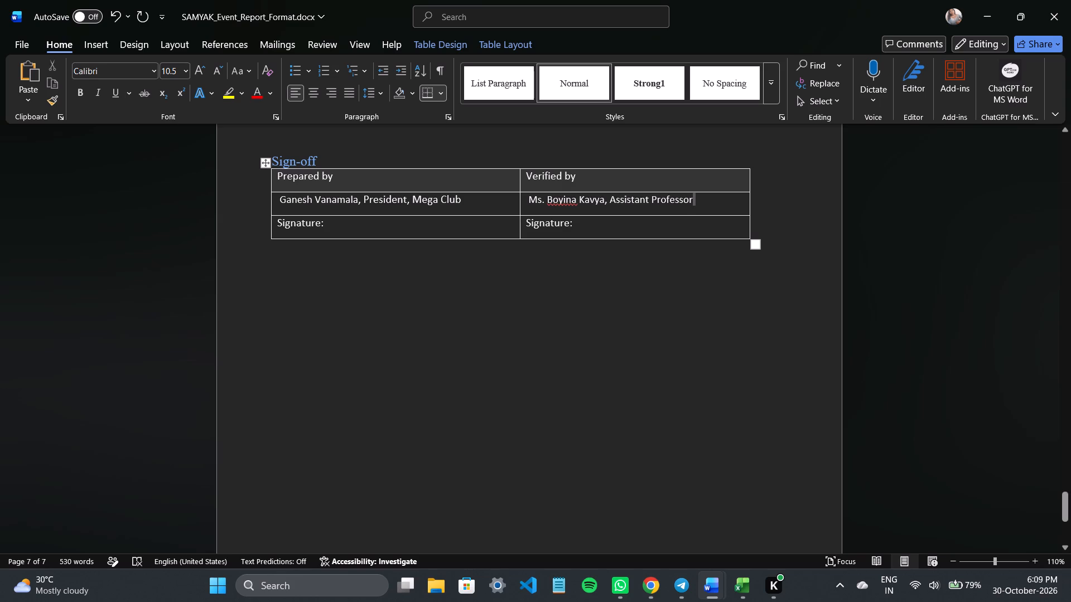
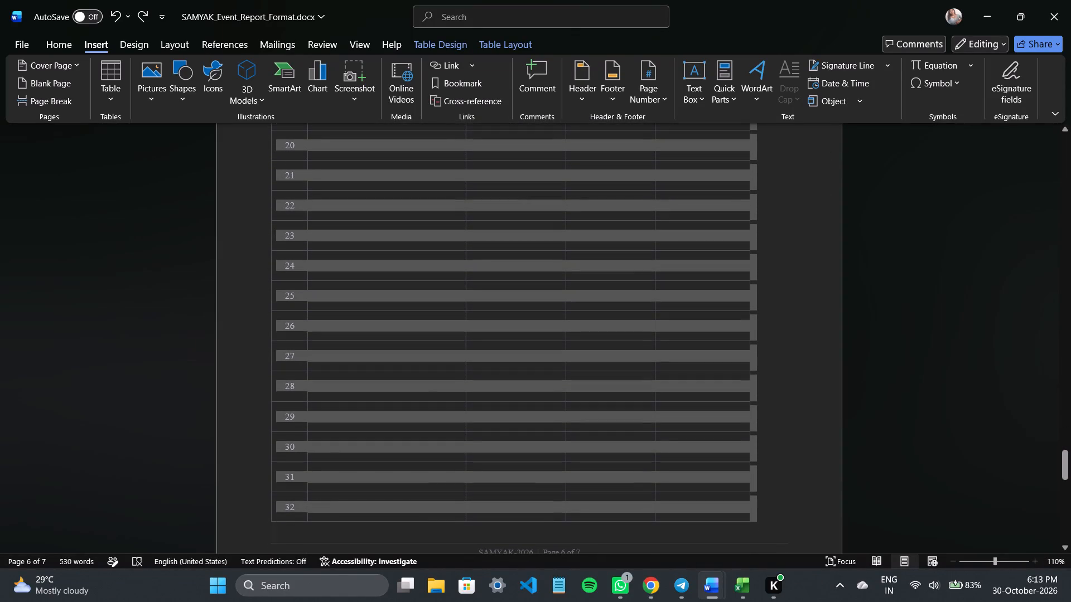
Paste the copied attendance table into the report's blank participant table, directly above row 11.
{"action": "key", "text": "ctrl+v"}
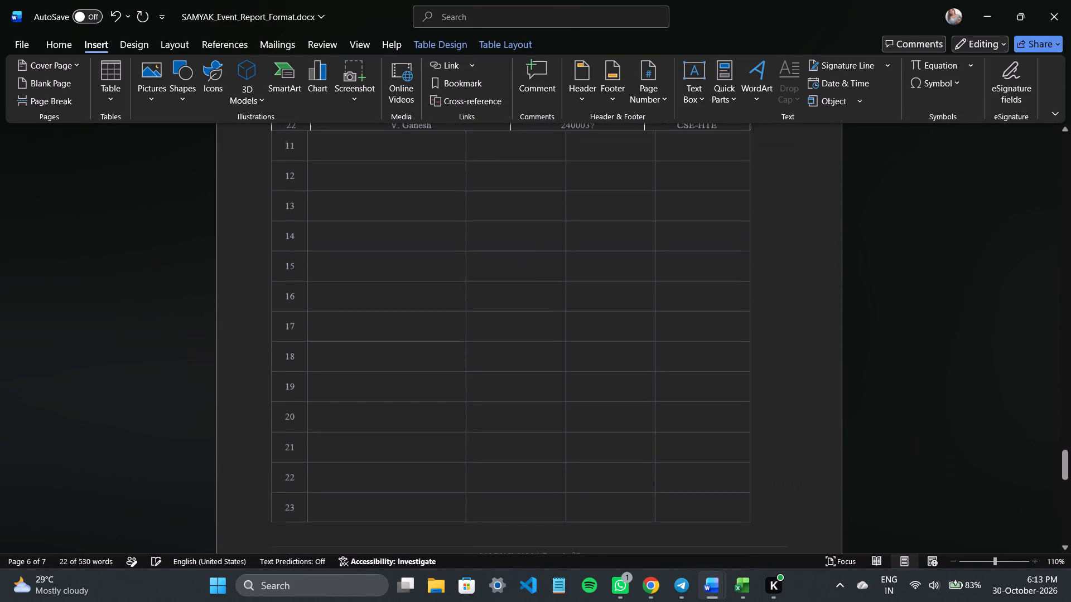
Delete the blank template rows 11 to 32 below the pasted attendance table.
{"action": "scroll", "coordinate": [763, 500], "scroll_direction": "down", "scroll_amount": 1}
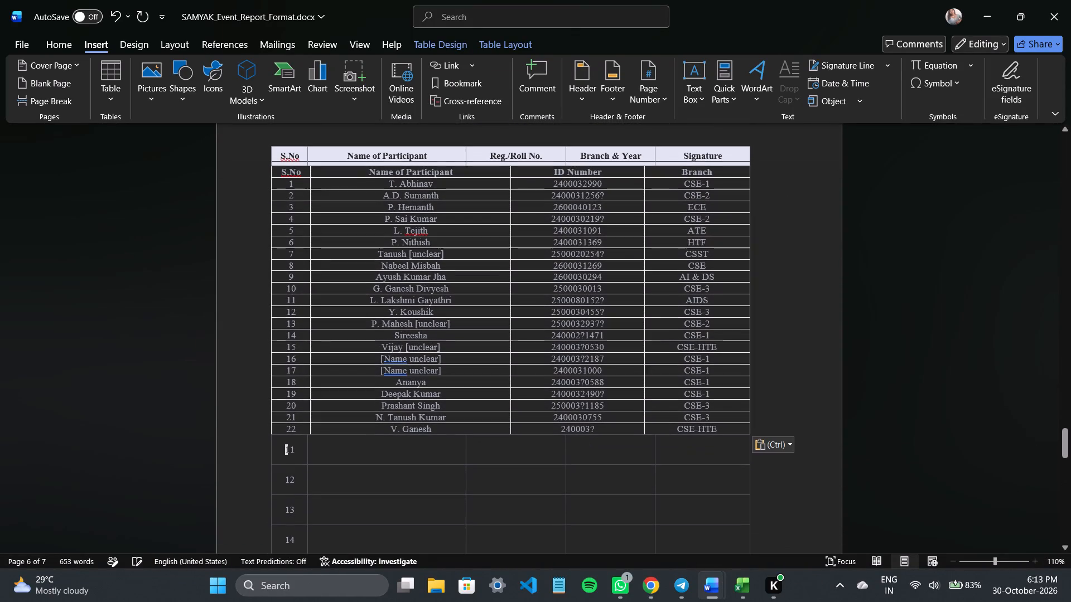
{"action": "left_click_drag", "start_coordinate": [264, 442], "coordinate": [583, 601]}
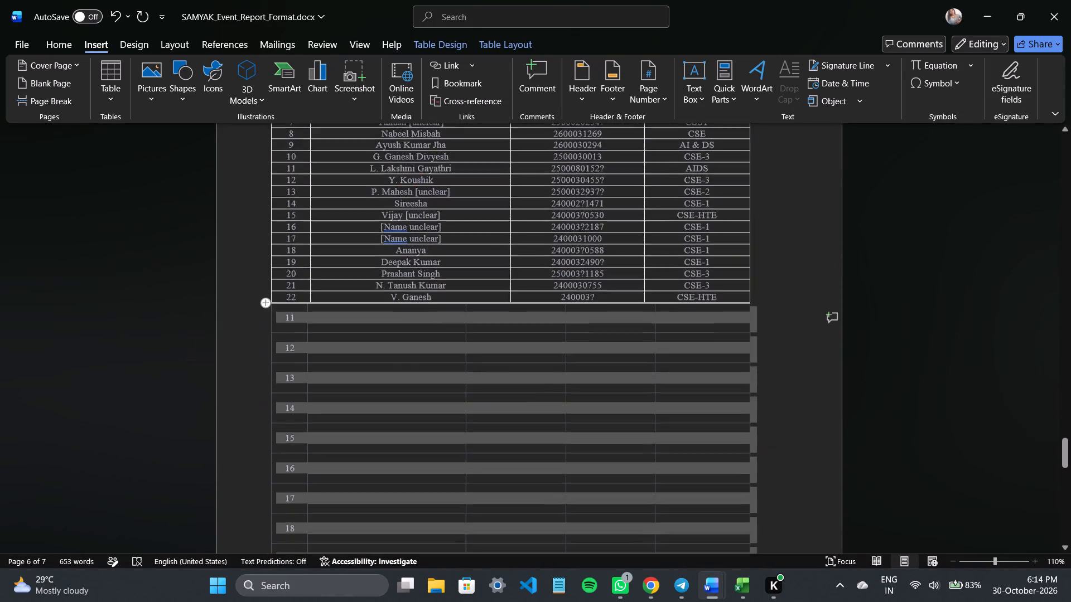
{"action": "left_click_drag", "start_coordinate": [583, 601], "coordinate": [758, 462]}
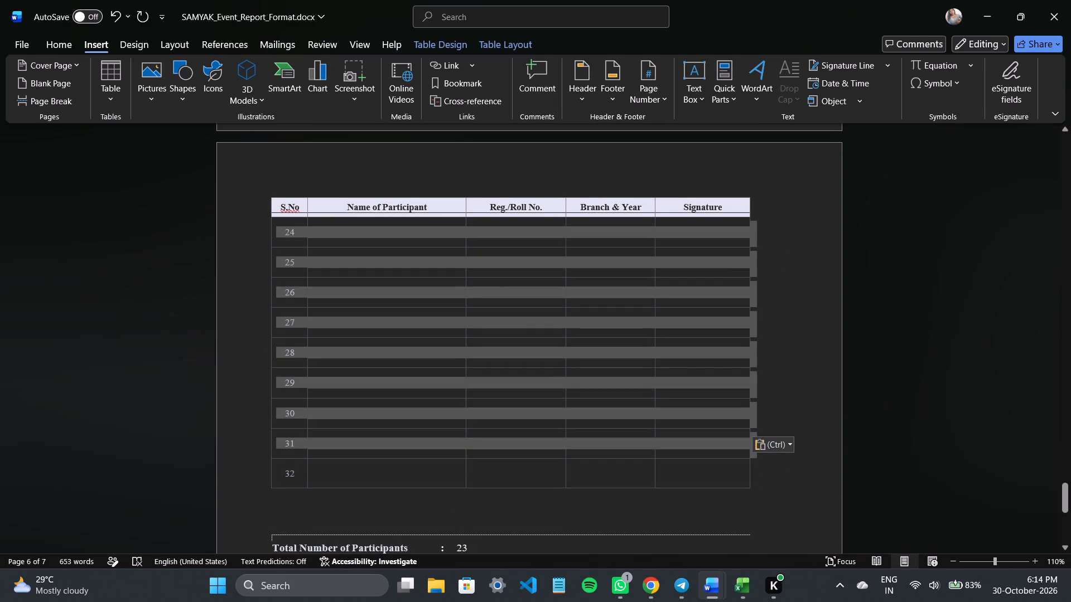
{"action": "left_click_drag", "start_coordinate": [758, 462], "coordinate": [761, 475]}
{"action": "key", "text": "BackSpace"}
Delete the template's header row and blank rows 1 to 10 between the attendance photo and the pasted table.
{"action": "scroll", "coordinate": [761, 475], "scroll_direction": "up", "scroll_amount": 1}
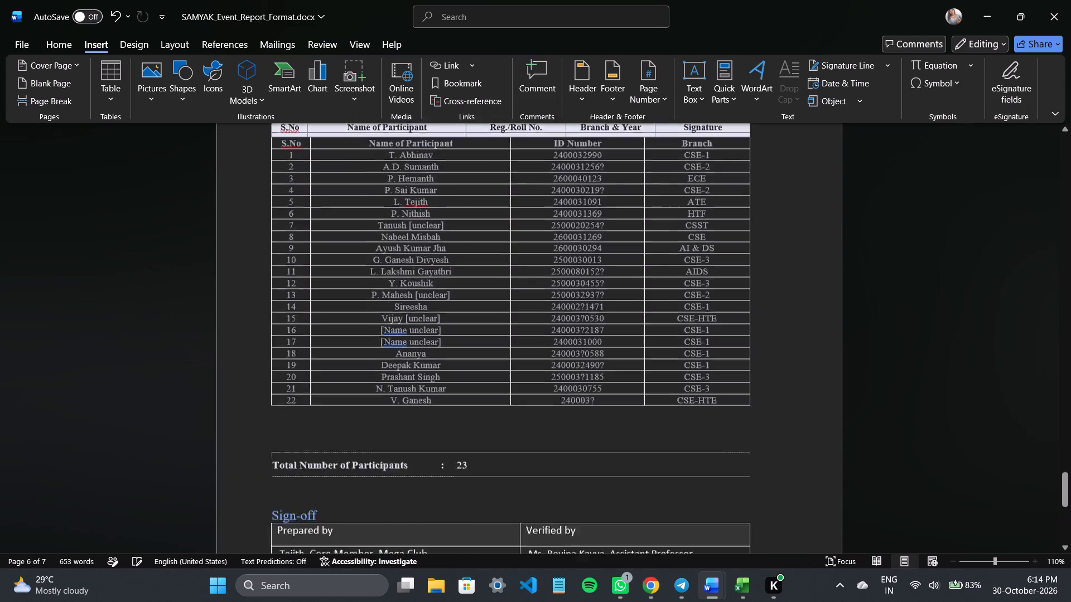
{"action": "scroll", "coordinate": [761, 475], "scroll_direction": "up", "scroll_amount": 2}
{"action": "scroll", "coordinate": [592, 418], "scroll_direction": "up", "scroll_amount": 2}
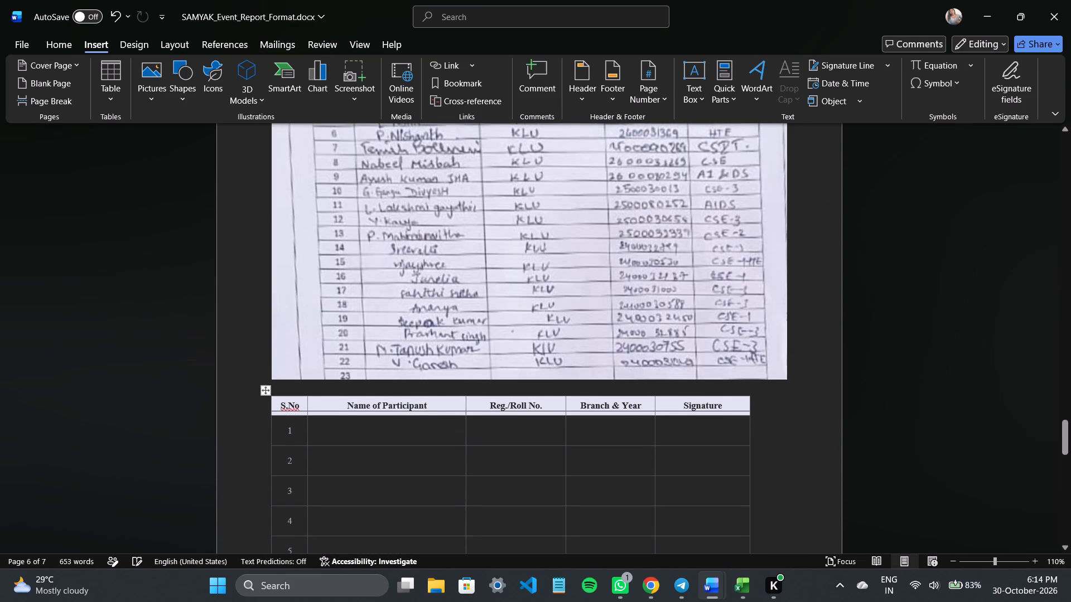
{"action": "left_click_drag", "start_coordinate": [272, 312], "coordinate": [558, 538]}
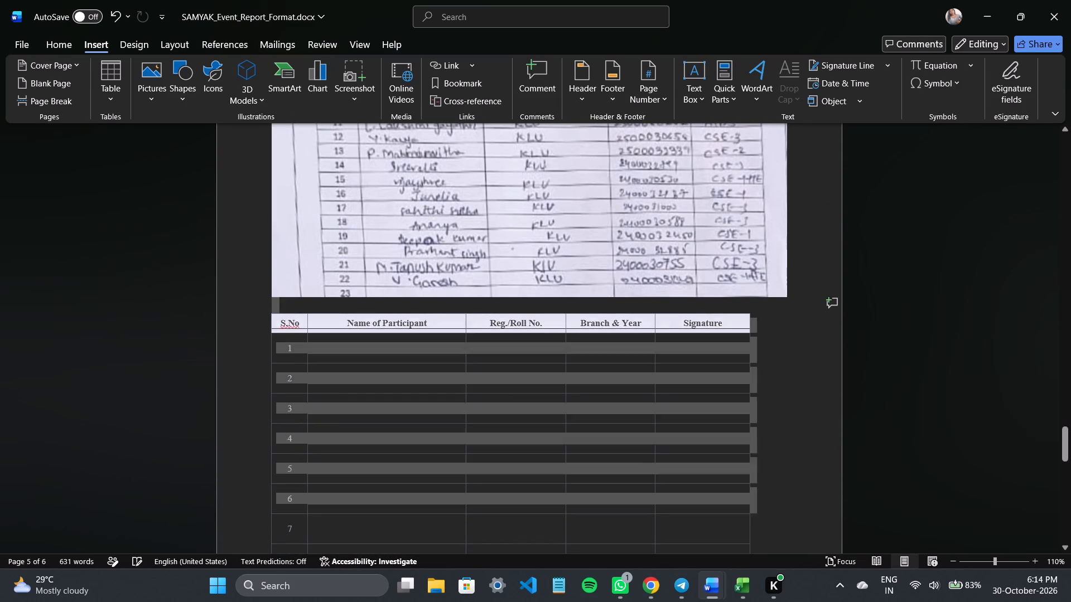
{"action": "left_click_drag", "start_coordinate": [558, 538], "coordinate": [757, 265]}
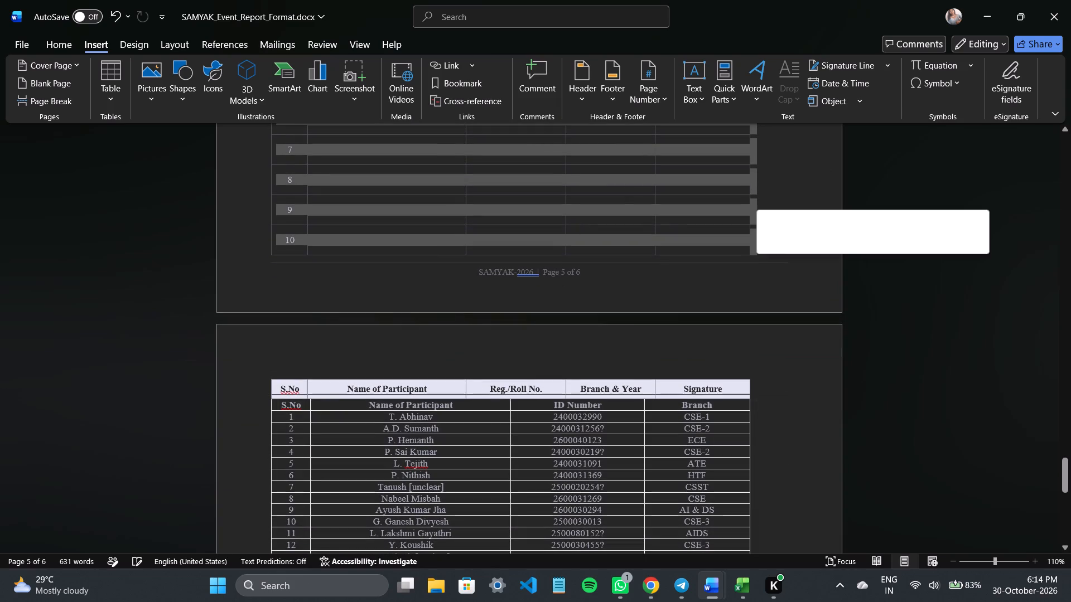
{"action": "key", "text": "BackSpace"}
Set the font size of the entire pasted attendance table to 12.
{"action": "scroll", "coordinate": [757, 265], "scroll_direction": "up", "scroll_amount": 1}
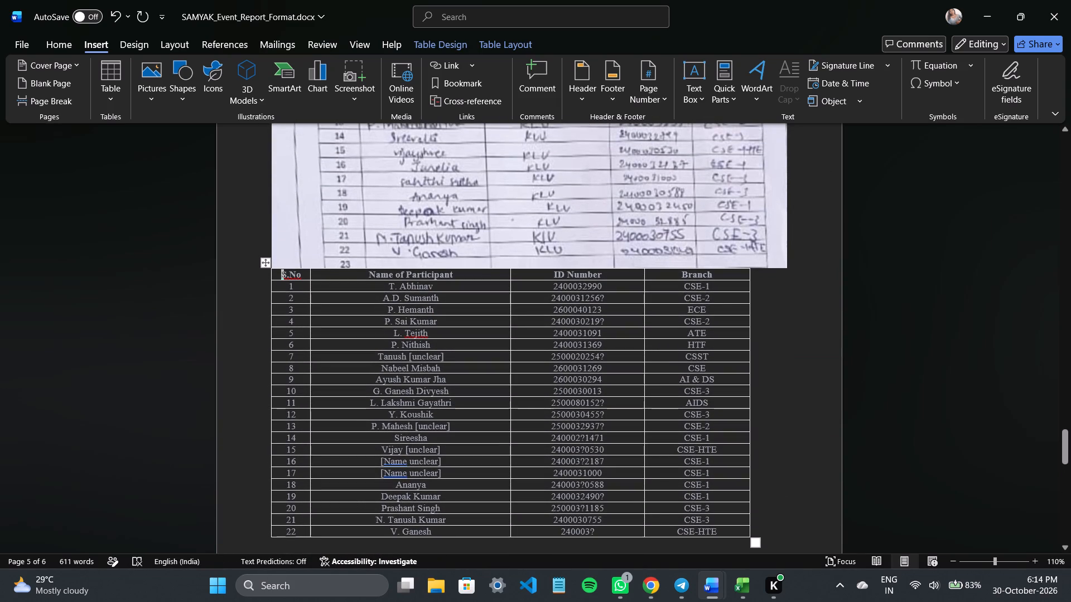
{"action": "left_click_drag", "start_coordinate": [729, 536], "coordinate": [530, 500]}
{"action": "left_click_drag", "start_coordinate": [727, 533], "coordinate": [307, 282]}
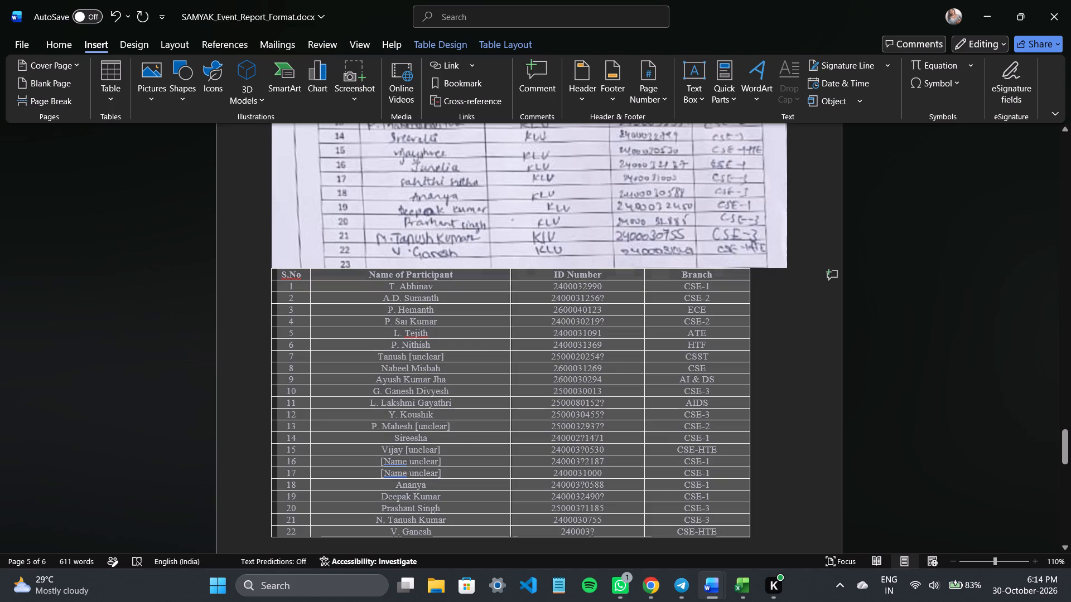
{"action": "left_click_drag", "start_coordinate": [307, 282], "coordinate": [308, 276]}
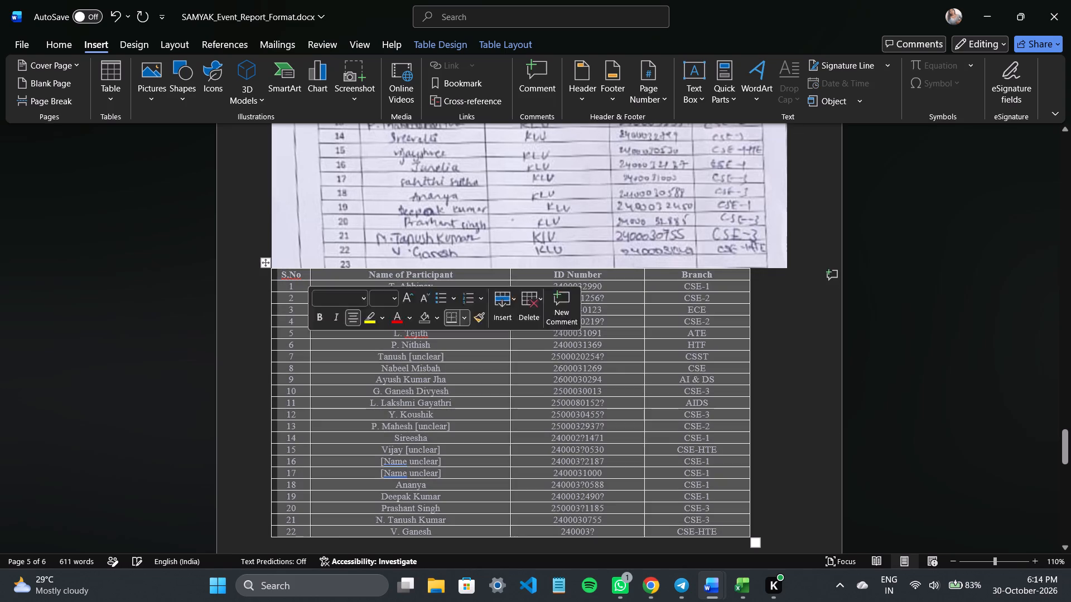
{"action": "left_click", "coordinate": [17, 47]}
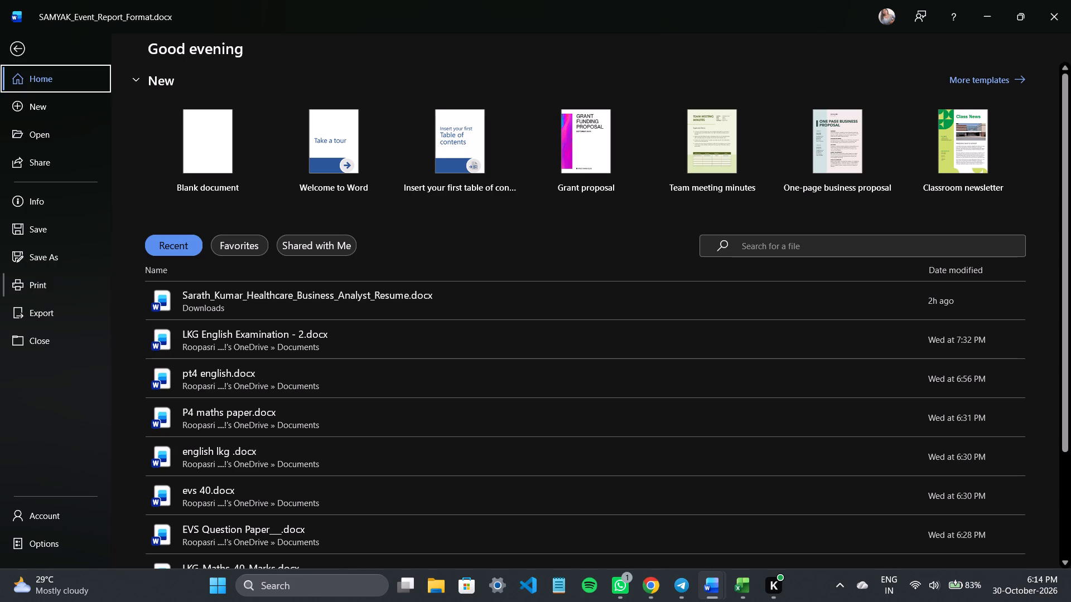
{"action": "left_click", "coordinate": [19, 51]}
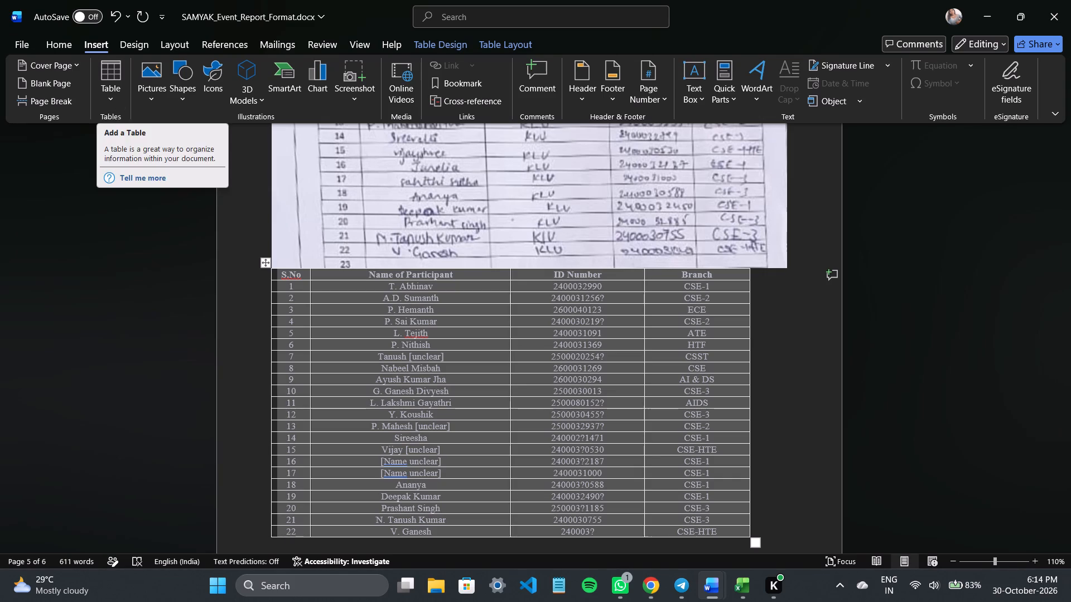
{"action": "left_click", "coordinate": [56, 44]}
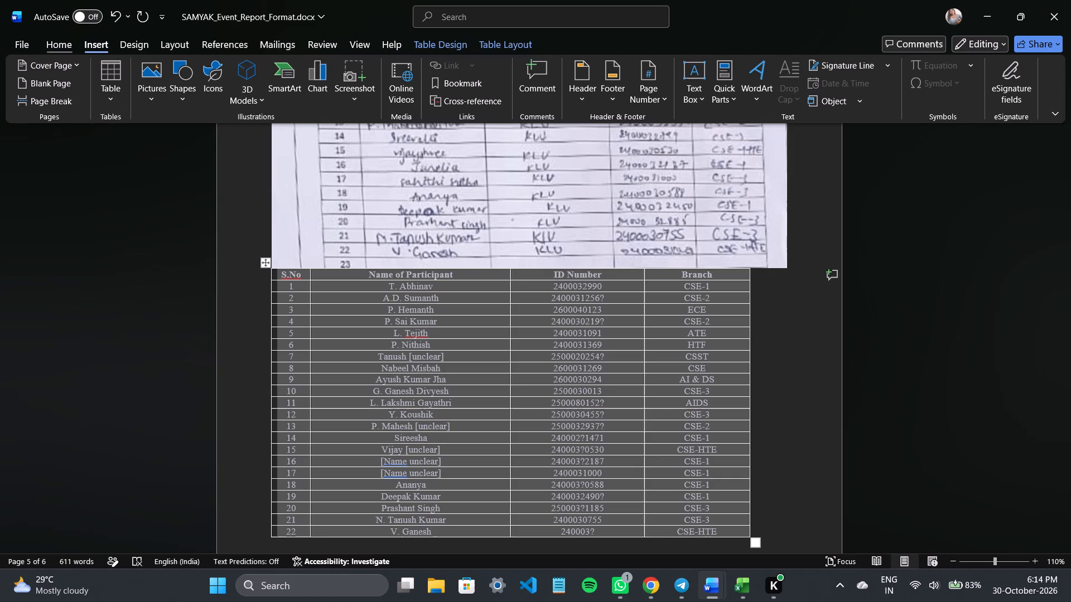
{"action": "left_click", "coordinate": [169, 73]}
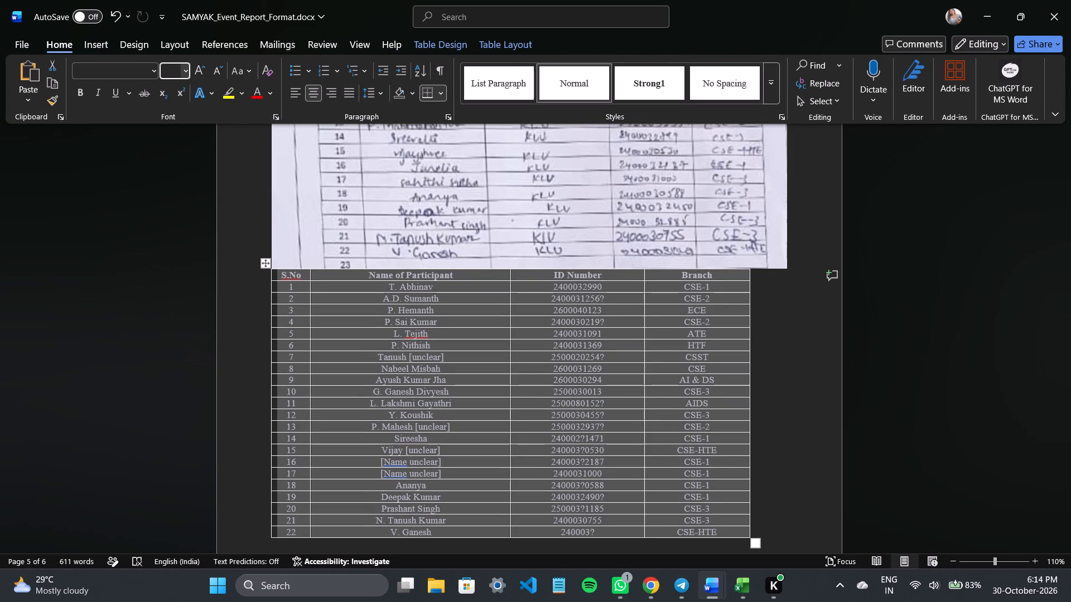
{"action": "type", "text": "12"}
{"action": "key", "text": "Return"}
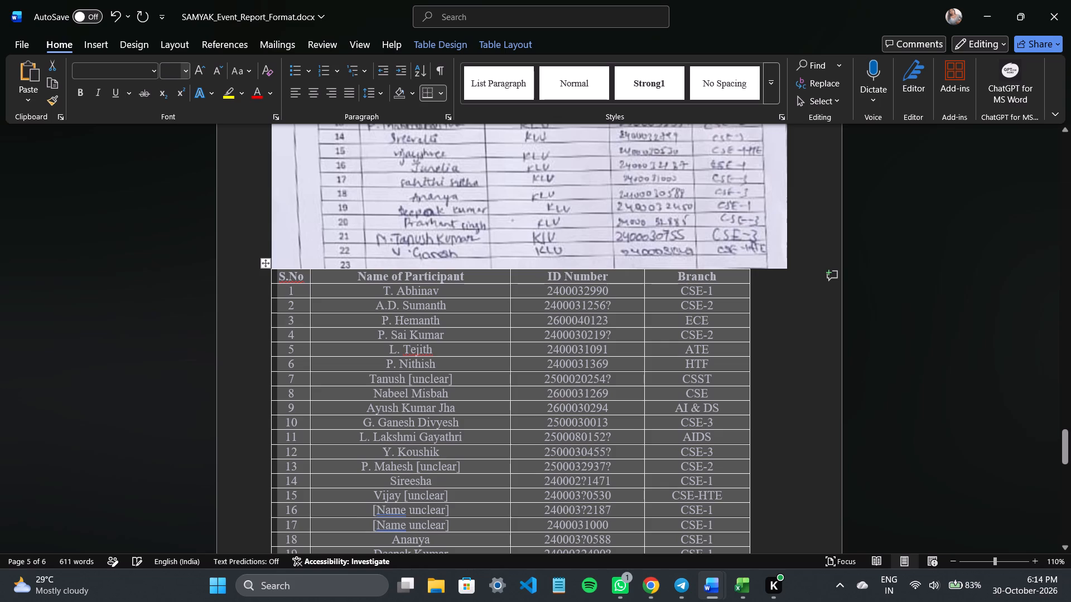
Change the Name of Participant, ID Number and Branch columns of the pasted table to the Calibri font.
{"action": "scroll", "coordinate": [396, 334], "scroll_direction": "down", "scroll_amount": 1}
{"action": "scroll", "coordinate": [522, 397], "scroll_direction": "up", "scroll_amount": 1}
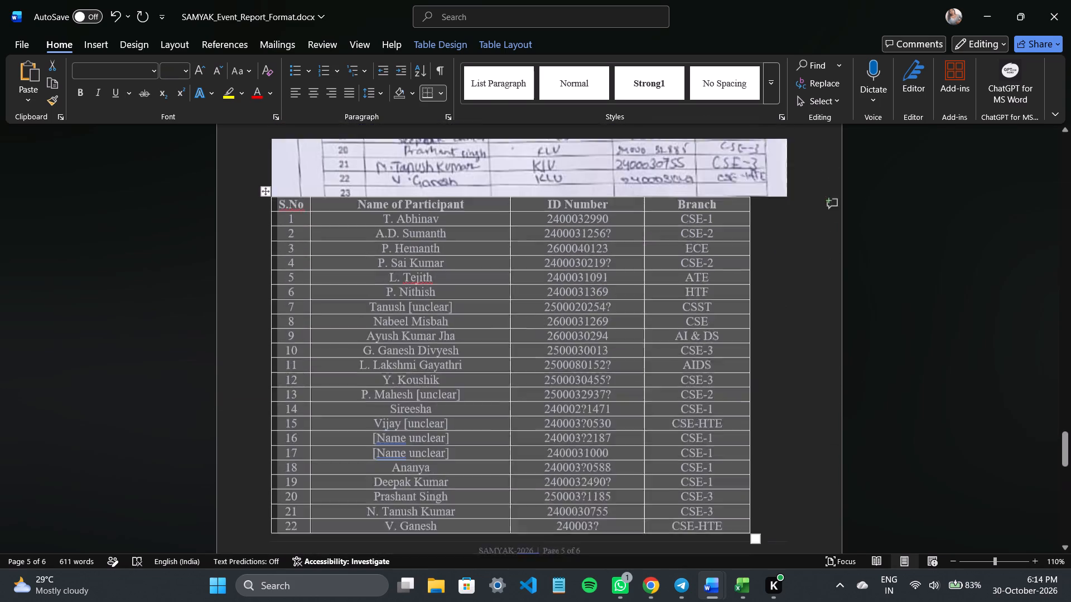
{"action": "left_click", "coordinate": [554, 370]}
{"action": "scroll", "coordinate": [554, 370], "scroll_direction": "down", "scroll_amount": 1}
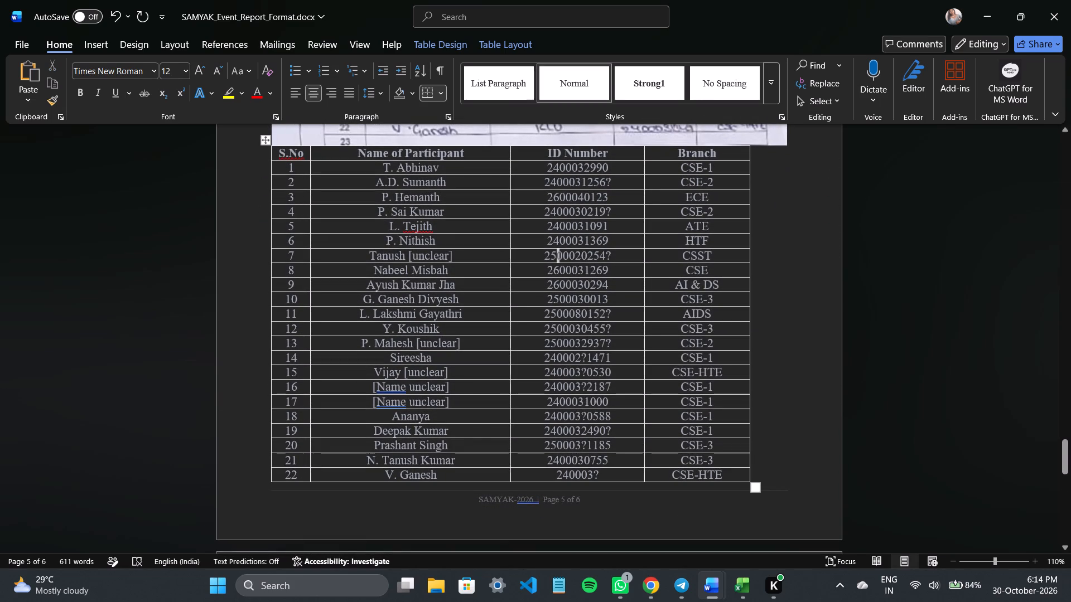
{"action": "left_click_drag", "start_coordinate": [736, 476], "coordinate": [355, 201]}
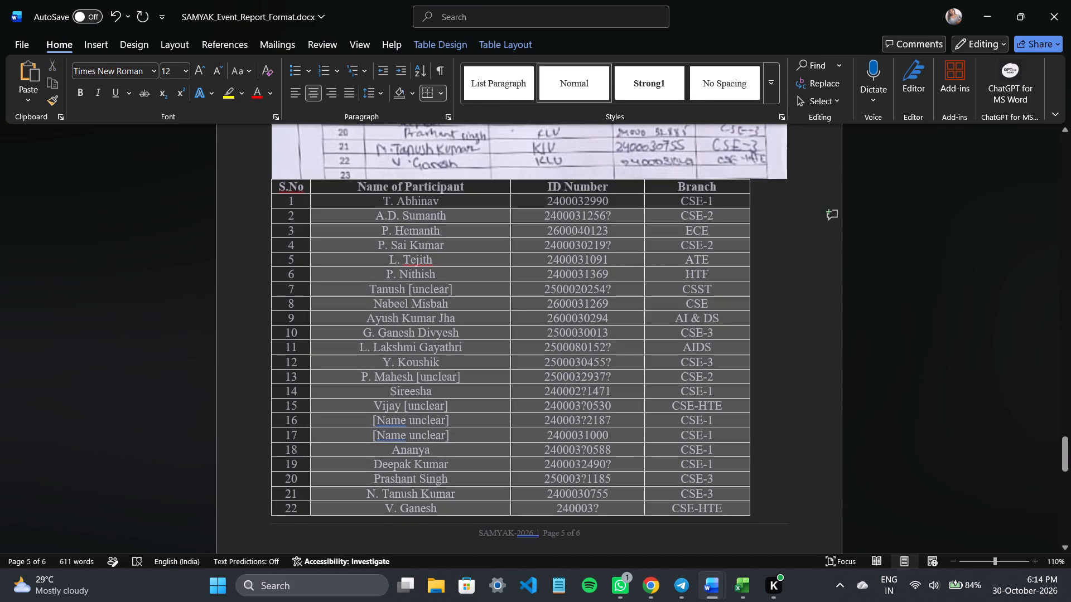
{"action": "left_click_drag", "start_coordinate": [355, 201], "coordinate": [350, 189]}
{"action": "right_click", "coordinate": [413, 308]}
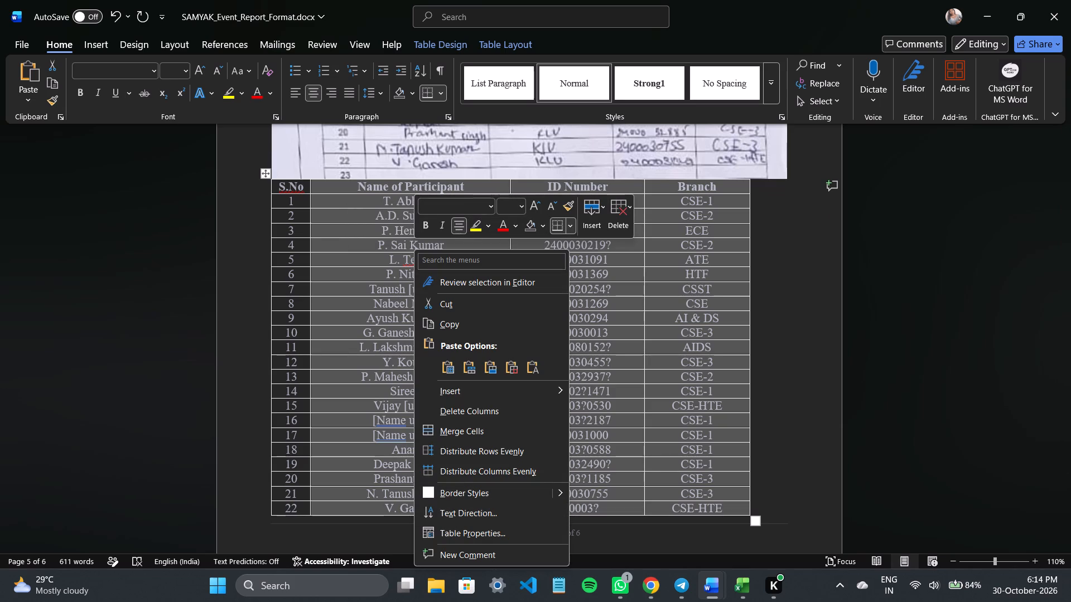
Apply the Calibri font to the selected Name of Participant, ID Number and Branch columns of the attendance table.
{"action": "left_click", "coordinate": [151, 70]}
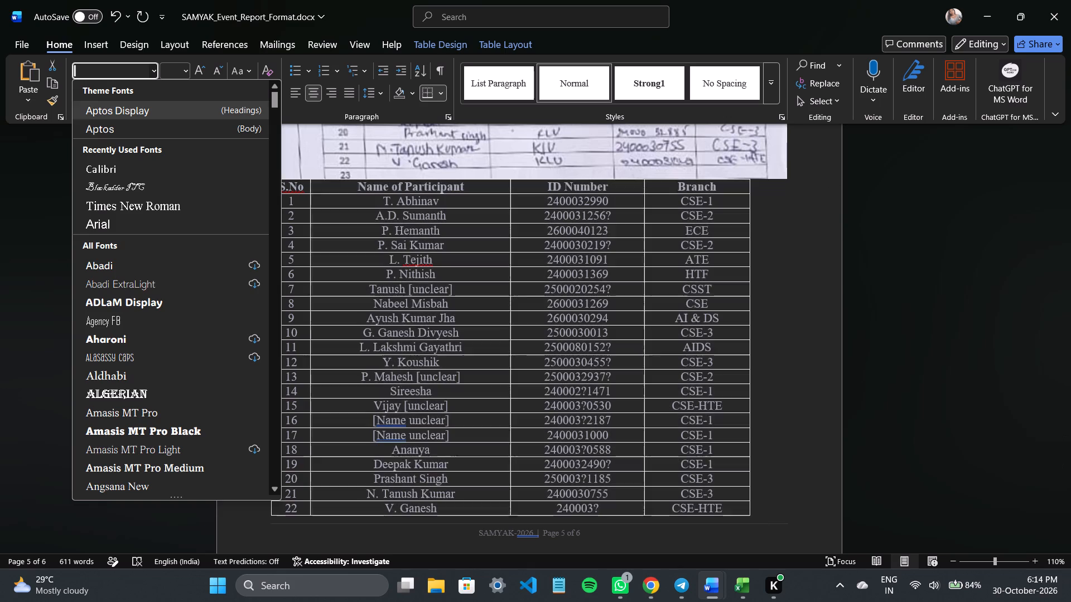
{"action": "left_click", "coordinate": [134, 169]}
{"action": "left_click", "coordinate": [418, 374]}
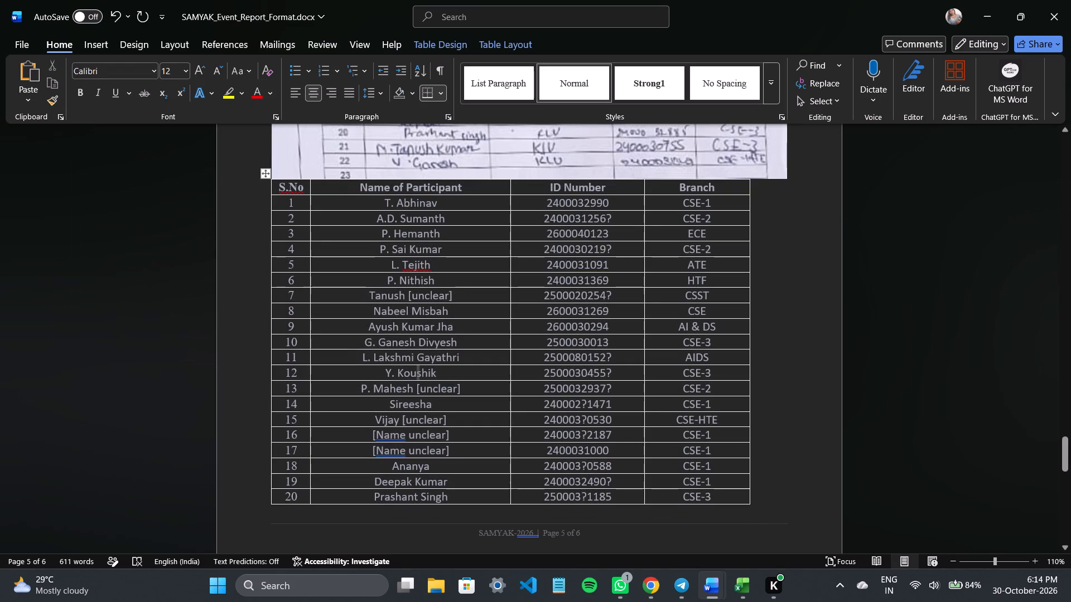
Replace the question mark with 1 in the ID numbers of attendance rows 18 and 20.
{"action": "left_click", "coordinate": [588, 465]}
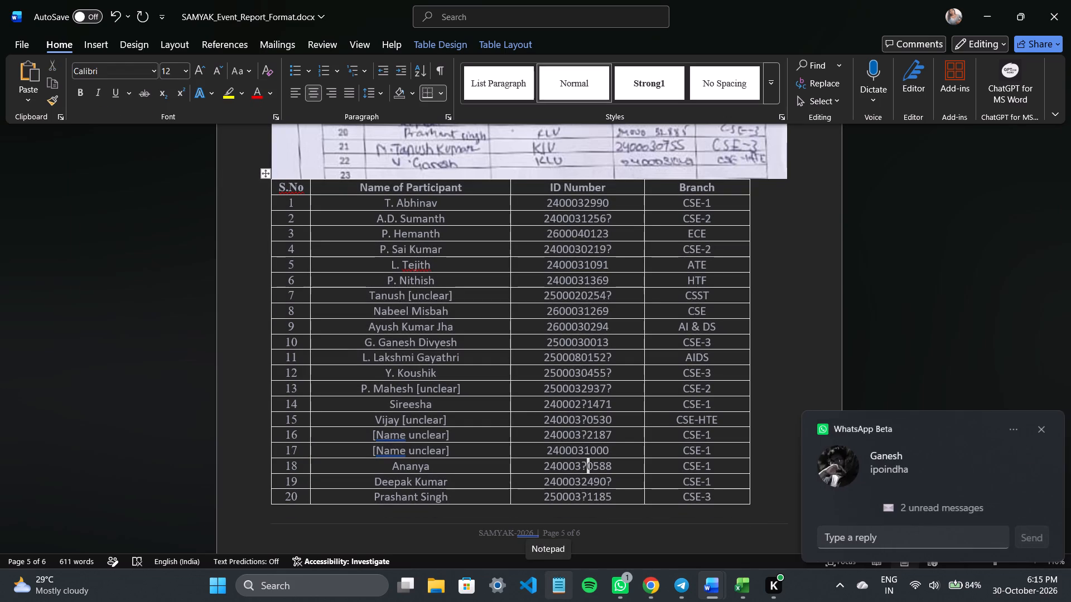
{"action": "key", "text": "BackSpace"}
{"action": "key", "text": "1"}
{"action": "key", "text": "Down"}
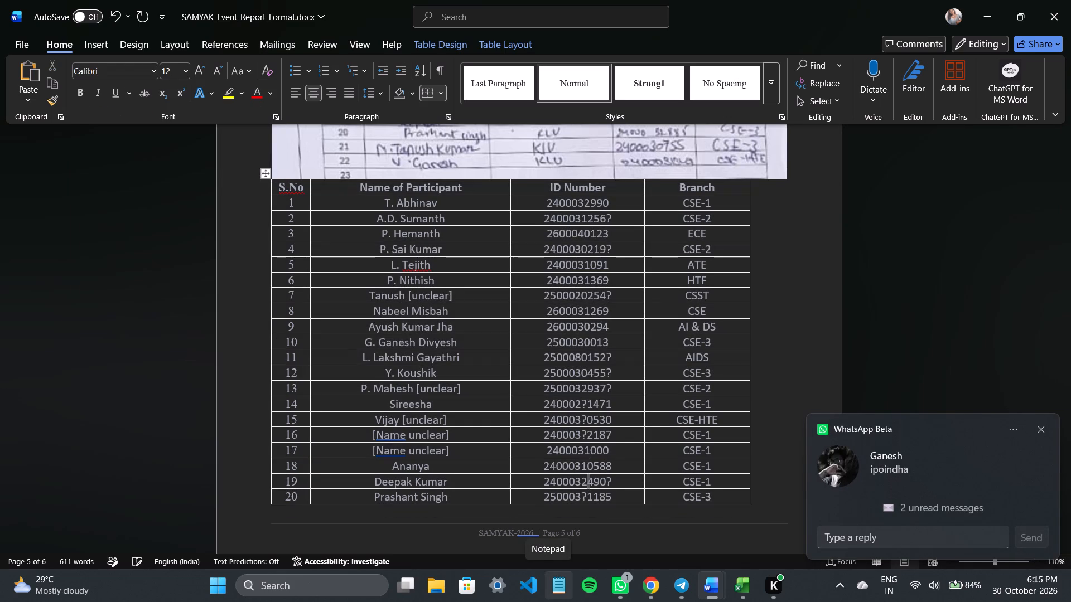
{"action": "key", "text": "Down"}
{"action": "key", "text": "BackSpace"}
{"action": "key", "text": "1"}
{"action": "key", "text": "Down"}
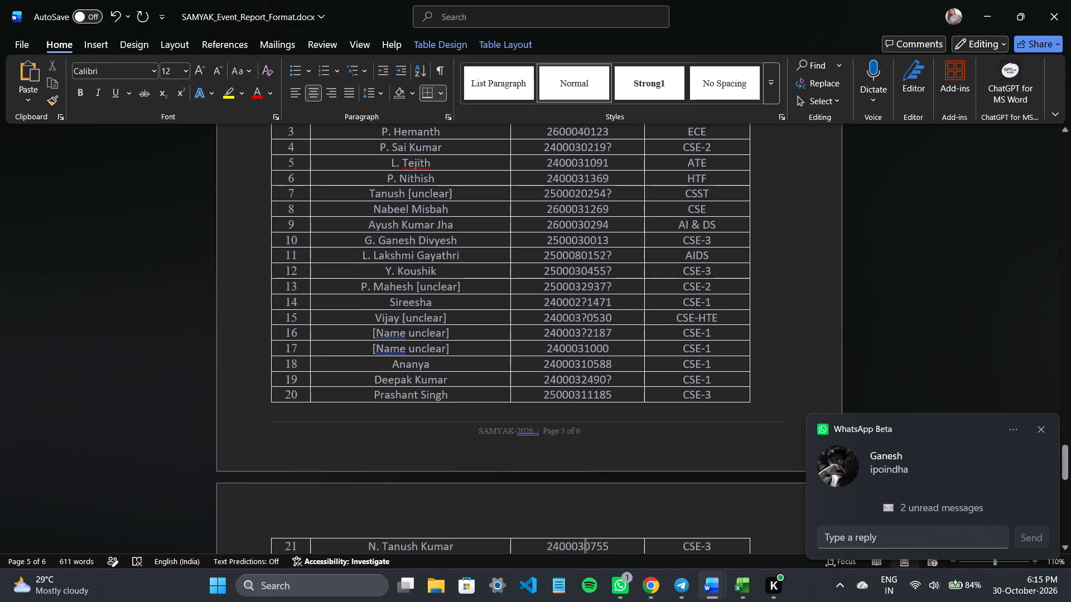
{"action": "scroll", "coordinate": [461, 406], "scroll_direction": "up", "scroll_amount": 1}
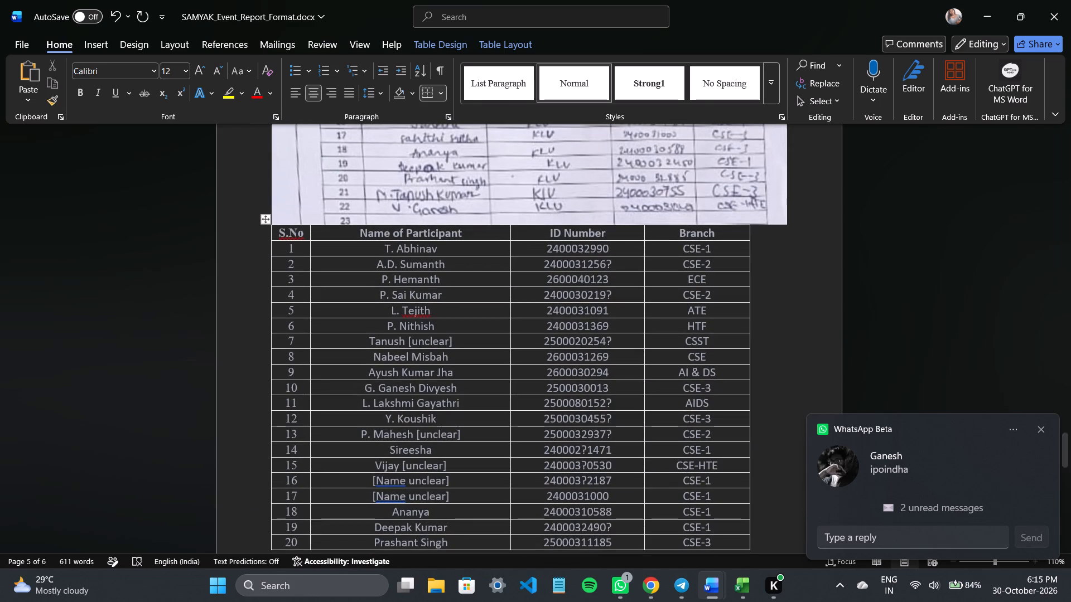
{"action": "left_click", "coordinate": [866, 527]}
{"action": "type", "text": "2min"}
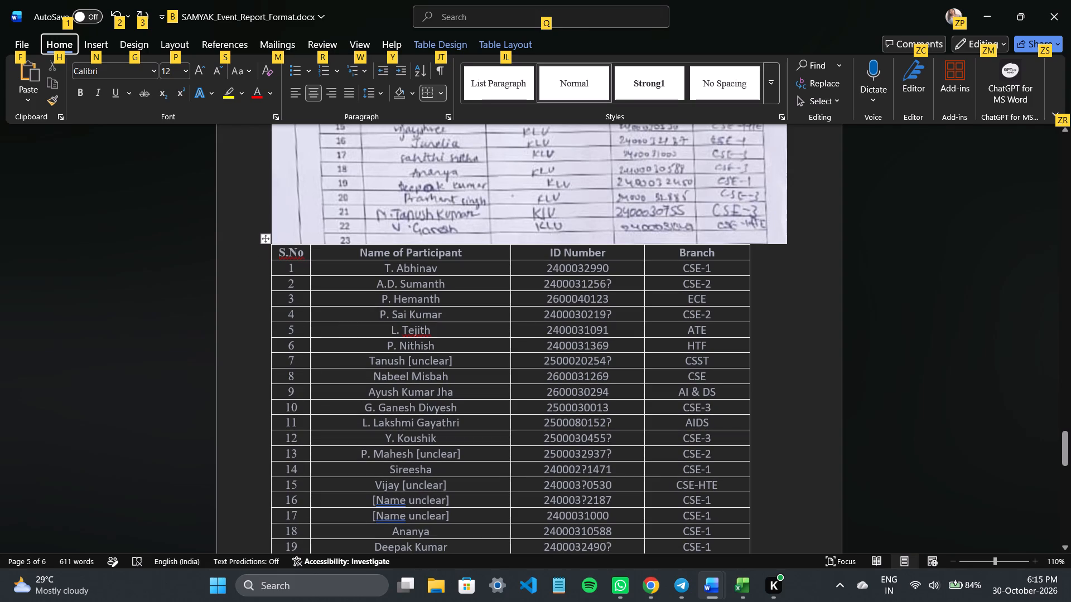
{"action": "left_click", "coordinate": [457, 496]}
{"action": "key", "text": "BackSpace"}
{"action": "key", "text": "BackSpace"}
{"action": "key", "text": "BackSpace"}
{"action": "key", "text": "BackSpace"}
{"action": "key", "text": "BackSpace"}
{"action": "key", "text": "BackSpace"}
{"action": "key", "text": "BackSpace"}
{"action": "key", "text": "BackSpace"}
{"action": "key", "text": "BackSpace"}
{"action": "key", "text": "BackSpace"}
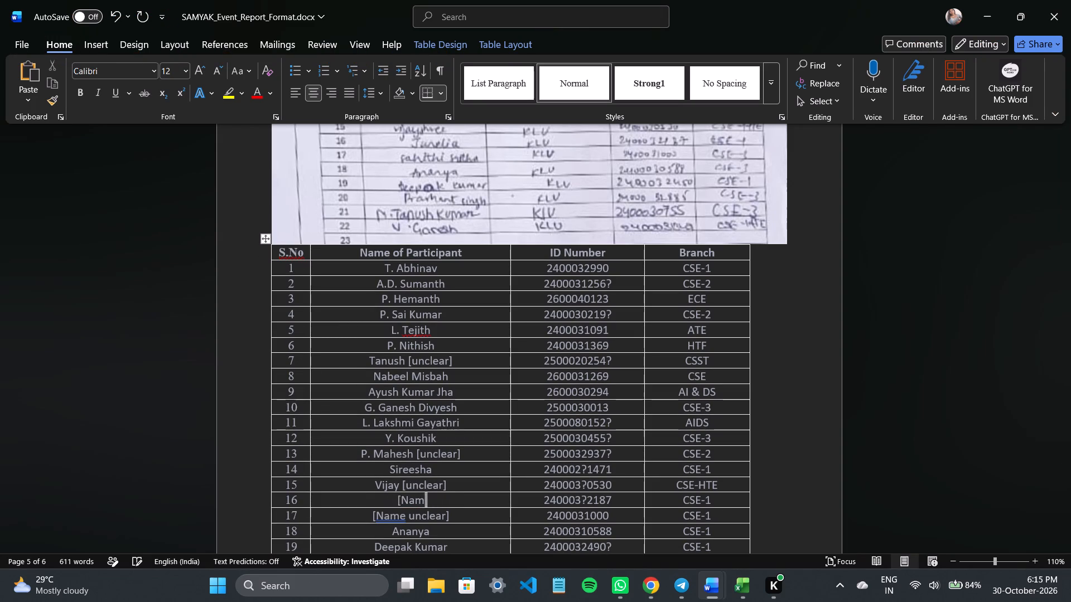
{"action": "key", "text": "BackSpace"}
{"action": "key", "text": "BackSpace"}
{"action": "key", "text": "BackSpace"}
Replace the unclear name placeholder in row 16 with Junelia.
{"action": "key", "text": "BackSpace"}
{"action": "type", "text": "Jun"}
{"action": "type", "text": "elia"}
Replace the unclear name placeholder in row 17 with Sahithi, keeping the cell's centred alignment.
{"action": "left_click", "coordinate": [469, 518]}
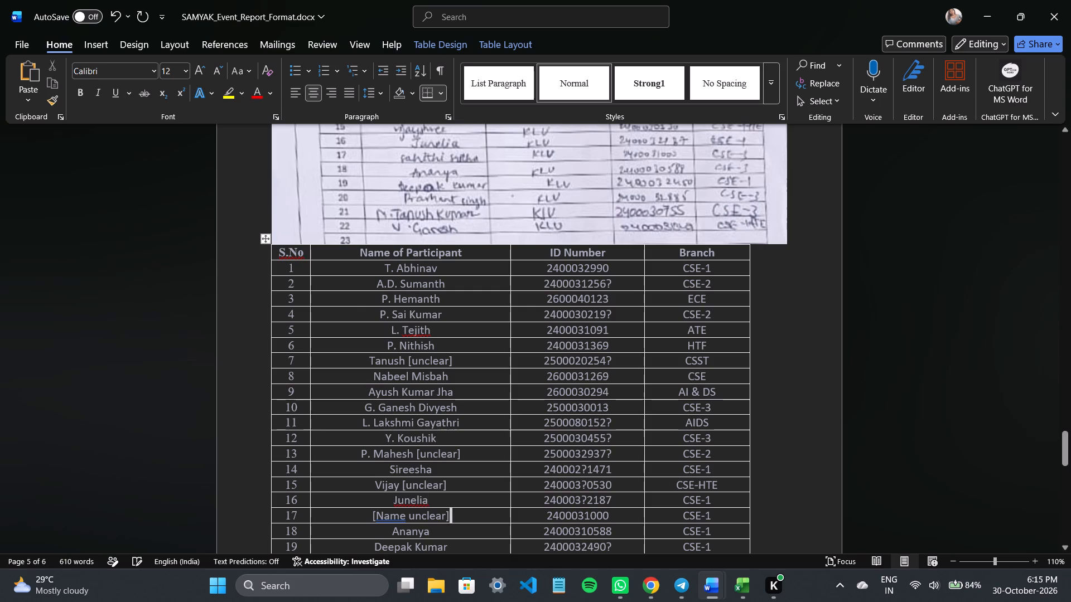
{"action": "key", "text": "BackSpace"}
{"action": "key", "text": "BackSpace"}
{"action": "key", "text": "BackSpace"}
{"action": "key", "text": "BackSpace"}
{"action": "key", "text": "BackSpace"}
{"action": "key", "text": "BackSpace"}
{"action": "key", "text": "BackSpace"}
{"action": "key", "text": "BackSpace"}
{"action": "key", "text": "BackSpace"}
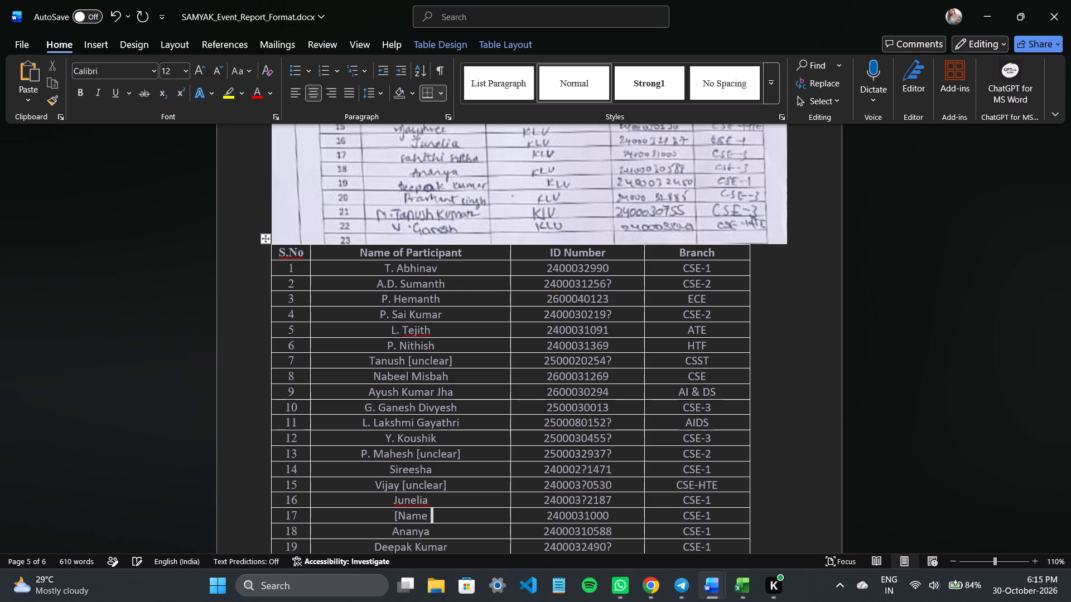
{"action": "key", "text": "BackSpace"}
{"action": "key", "text": "BackSpace"}
{"action": "key", "text": "BackSpace"}
{"action": "key", "text": "BackSpace"}
{"action": "key", "text": "BackSpace"}
{"action": "key", "text": "BackSpace"}
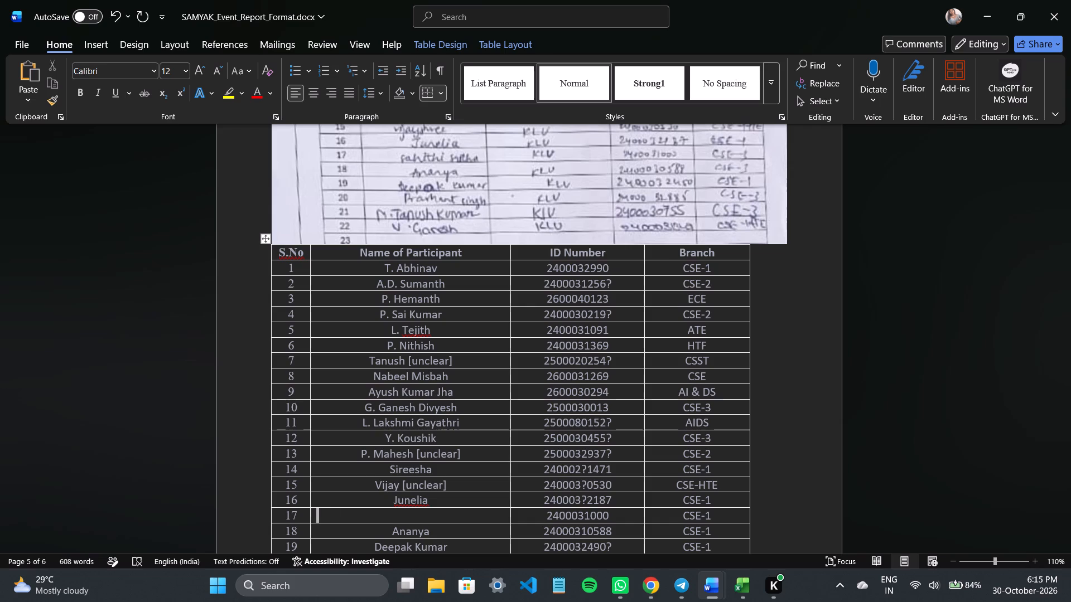
{"action": "type", "text": "sa"}
{"action": "key", "text": "BackSpace"}
{"action": "key", "text": "BackSpace"}
{"action": "key", "text": "ctrl+z"}
{"action": "key", "text": "ctrl+z"}
{"action": "key", "text": "ctrl+z"}
{"action": "key", "text": "ctrl+z"}
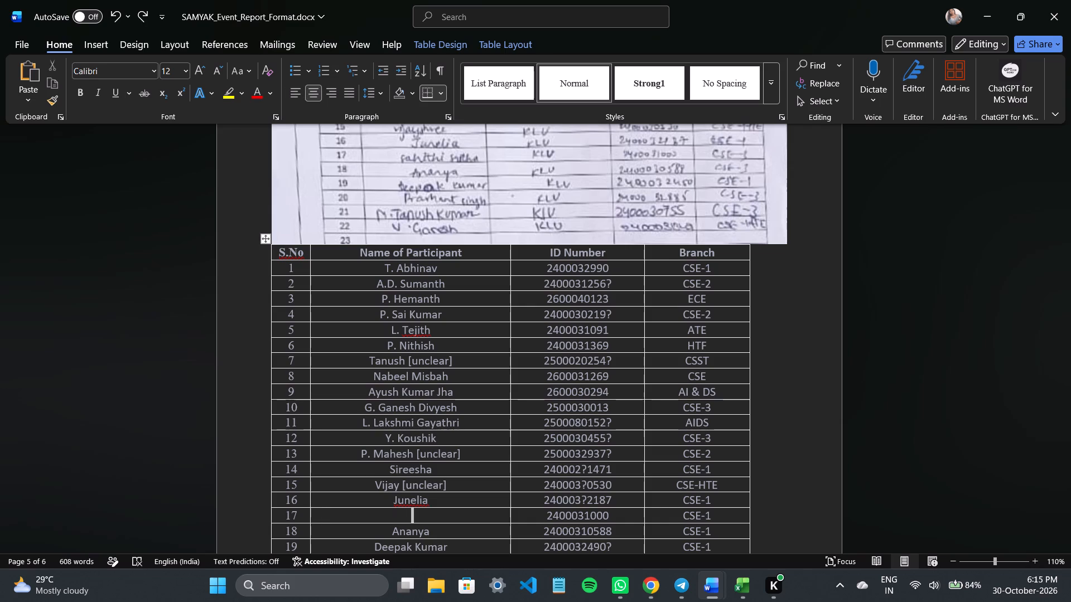
{"action": "type", "text": "SAhithi"}
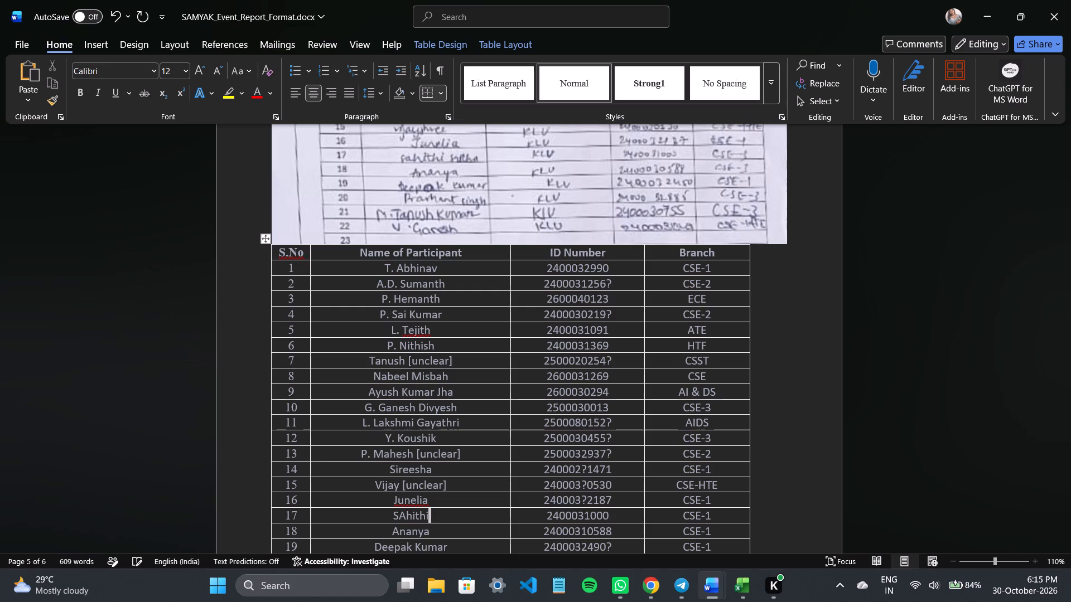
{"action": "key", "text": "BackSpace"}
{"action": "key", "text": "BackSpace"}
{"action": "key", "text": "BackSpace"}
{"action": "key", "text": "BackSpace"}
{"action": "key", "text": "BackSpace"}
{"action": "key", "text": "BackSpace"}
{"action": "type", "text": "ahithi"}
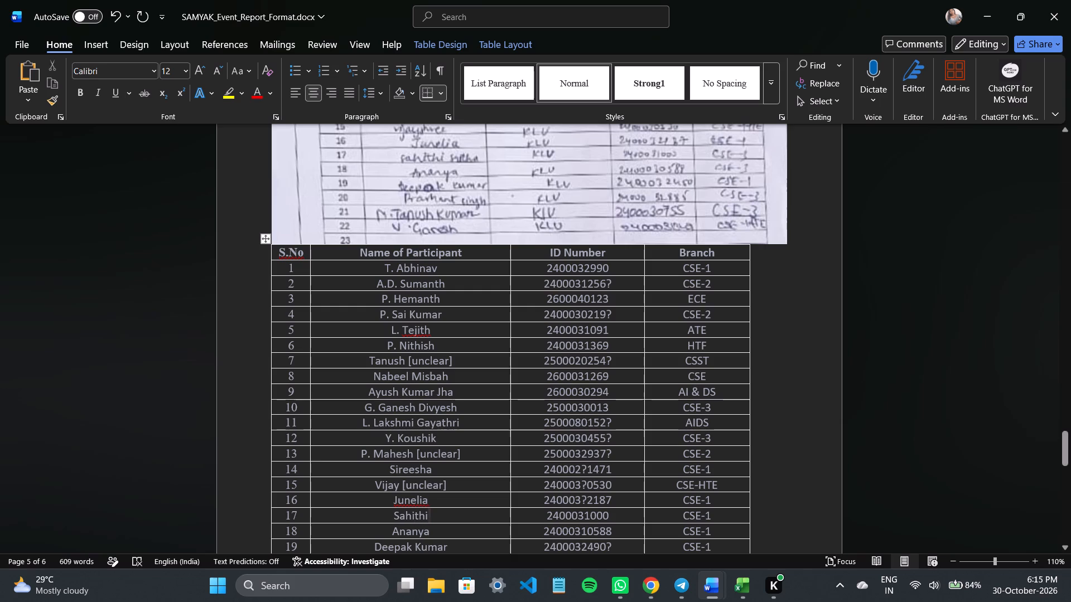
Remove the "[unclear]" tag from the participant name in row 7.
{"action": "scroll", "coordinate": [505, 457], "scroll_direction": "up", "scroll_amount": 1}
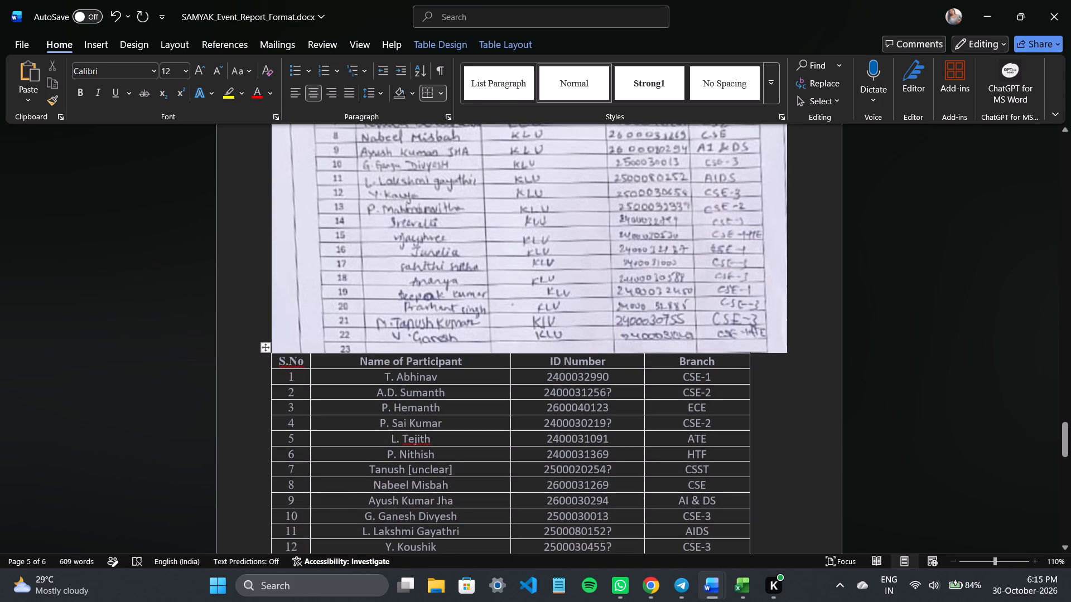
{"action": "left_click", "coordinate": [455, 470]}
{"action": "key", "text": "BackSpace"}
{"action": "key", "text": "BackSpace"}
{"action": "key", "text": "BackSpace"}
{"action": "key", "text": "BackSpace"}
{"action": "key", "text": "BackSpace"}
{"action": "key", "text": "BackSpace"}
{"action": "key", "text": "BackSpace"}
{"action": "key", "text": "BackSpace"}
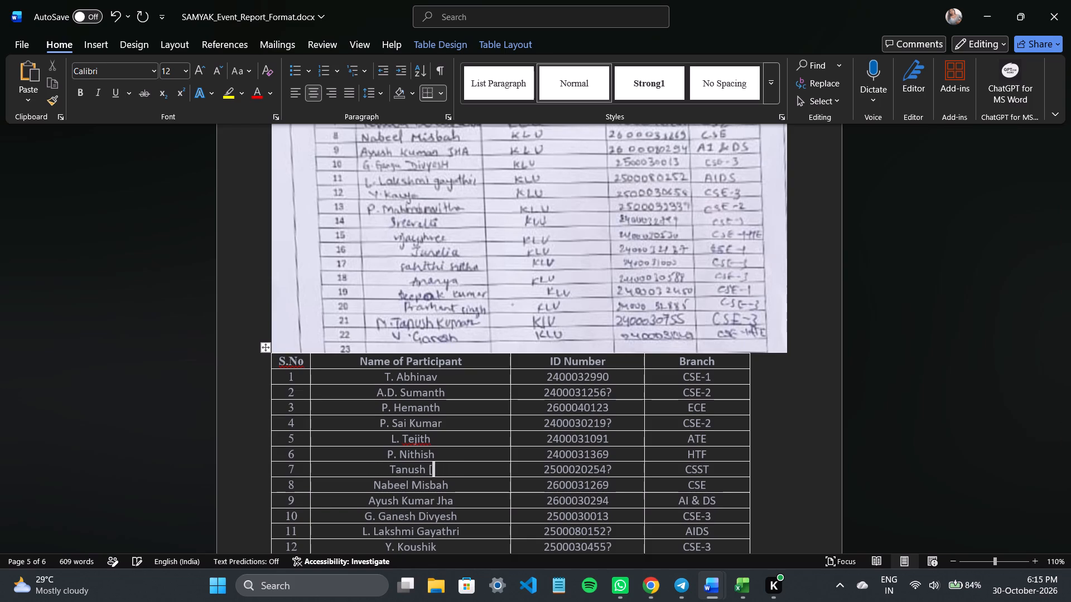
{"action": "key", "text": "BackSpace"}
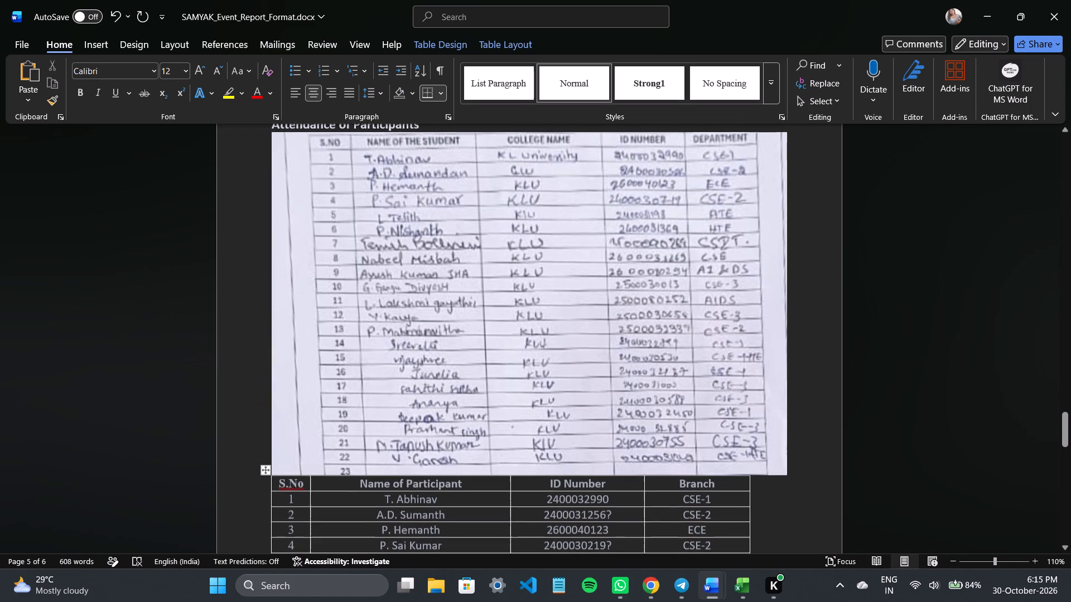
Remove the trailing question marks from the ID numbers in rows 2, 4 and 7 of the attendance table.
{"action": "left_click", "coordinate": [628, 486]}
{"action": "key", "text": "BackSpace"}
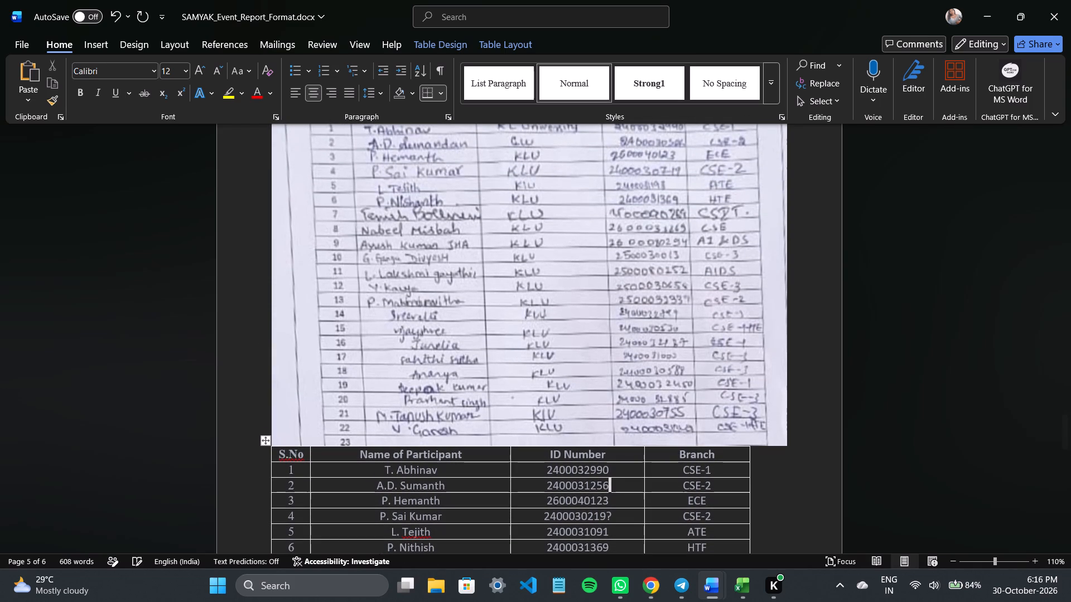
{"action": "left_click", "coordinate": [619, 517]}
{"action": "key", "text": "BackSpace"}
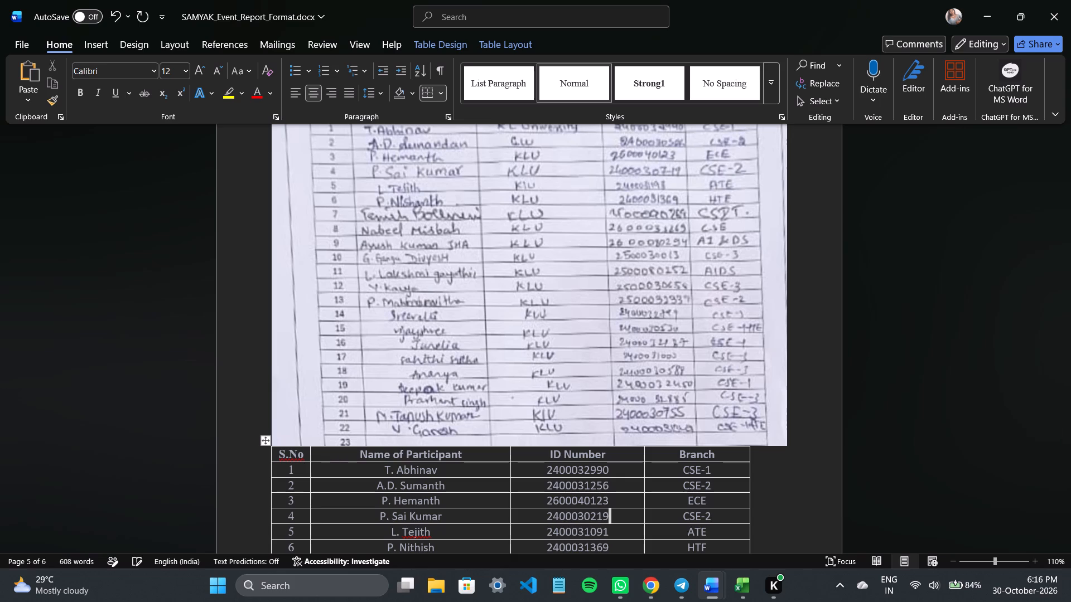
{"action": "scroll", "coordinate": [619, 517], "scroll_direction": "down", "scroll_amount": 1}
{"action": "left_click", "coordinate": [624, 480]}
{"action": "key", "text": "BackSpace"}
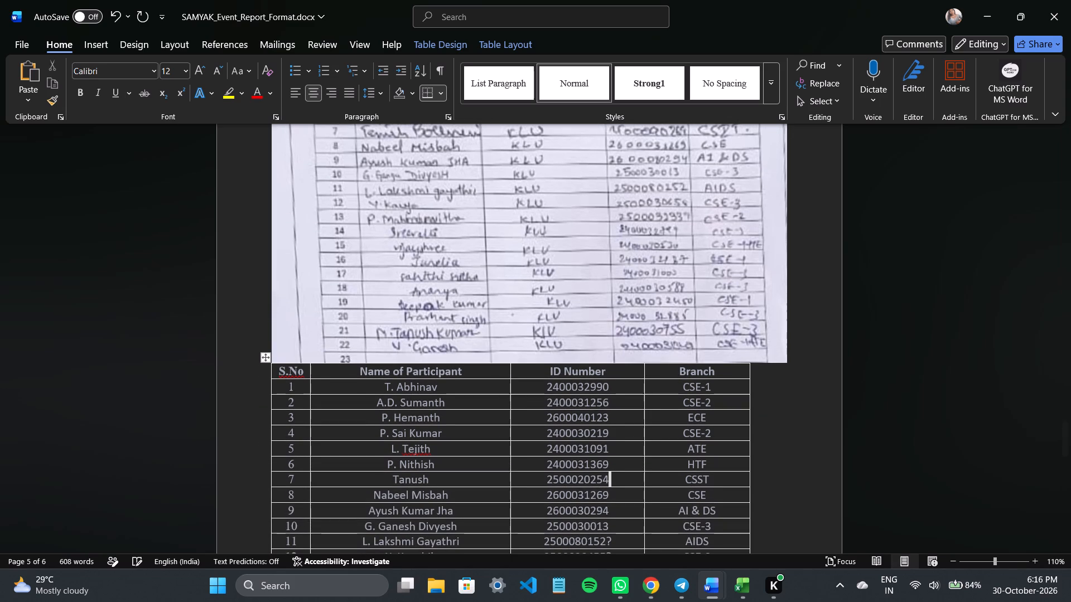
Remove the trailing question marks from the ID numbers in rows 11, 12 and 13.
{"action": "scroll", "coordinate": [624, 480], "scroll_direction": "down", "scroll_amount": 1}
{"action": "left_click", "coordinate": [621, 454]}
{"action": "key", "text": "BackSpace"}
{"action": "key", "text": "Down"}
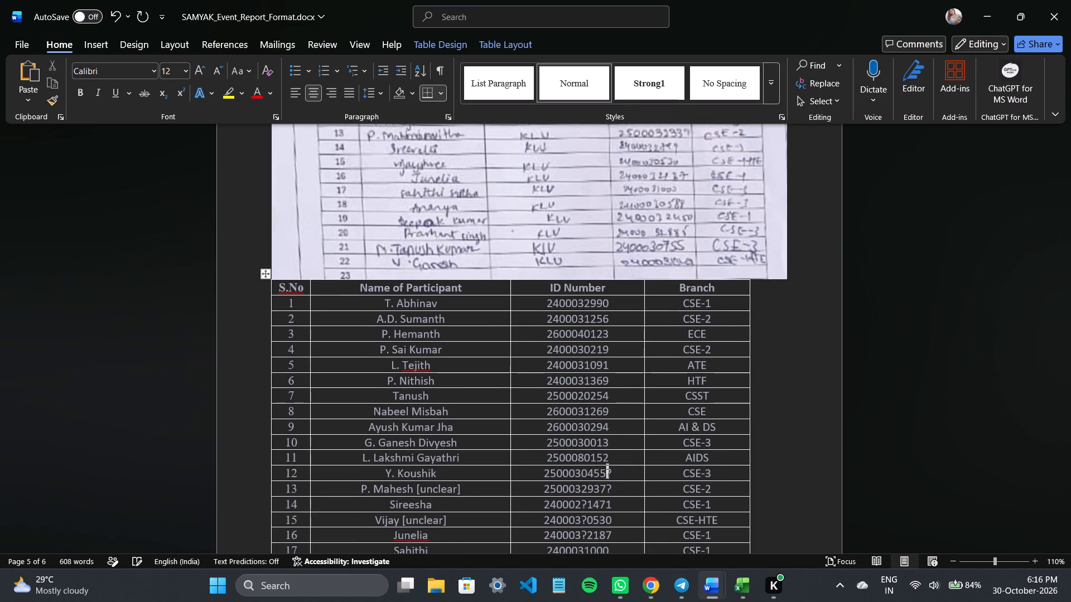
{"action": "key", "text": "Right"}
{"action": "key", "text": "BackSpace"}
{"action": "key", "text": "Down"}
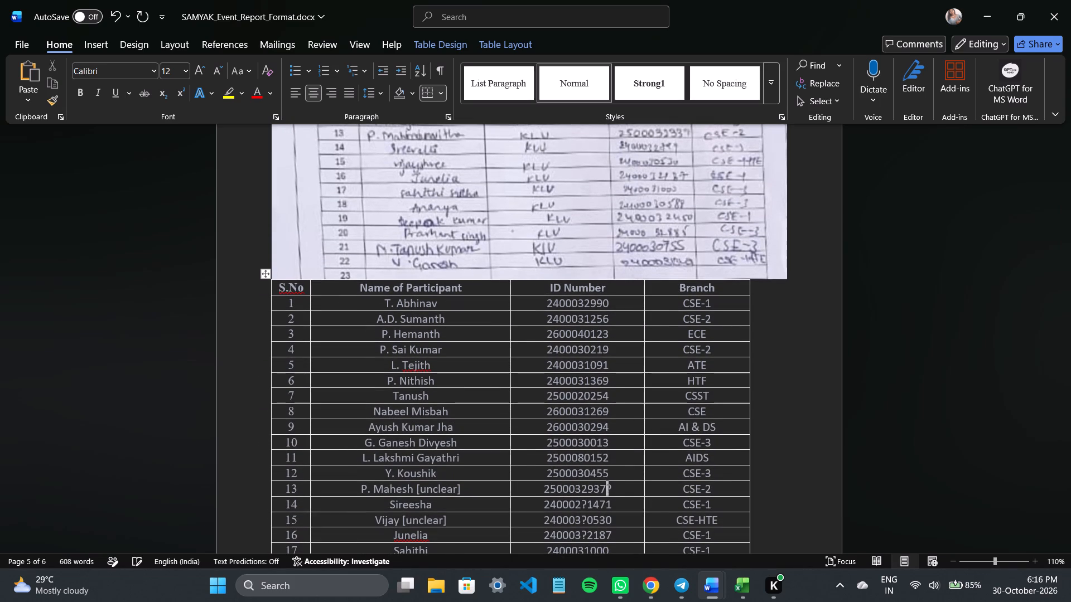
{"action": "key", "text": "Right"}
{"action": "key", "text": "BackSpace"}
Correct the row 14 ID number by replacing its uncertain "2?" with 3.
{"action": "key", "text": "Down"}
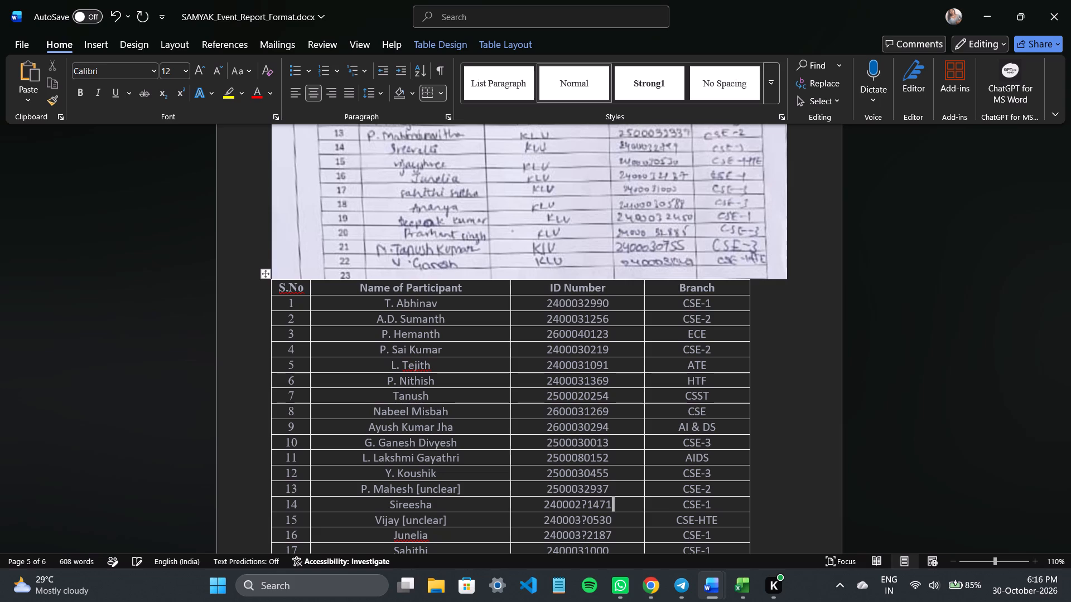
{"action": "key", "text": "Left"}
{"action": "key", "text": "Left"}
{"action": "key", "text": "Left"}
{"action": "key", "text": "Left"}
{"action": "key", "text": "Left"}
{"action": "key", "text": "Left"}
{"action": "key", "text": "Right"}
{"action": "key", "text": "Right"}
{"action": "key", "text": "BackSpace"}
{"action": "key", "text": "BackSpace"}
{"action": "type", "text": "31"}
{"action": "key", "text": "BackSpace"}
Remove the question marks from the ID numbers in rows 15, 16 and 19.
{"action": "key", "text": "Down"}
{"action": "key", "text": "Right"}
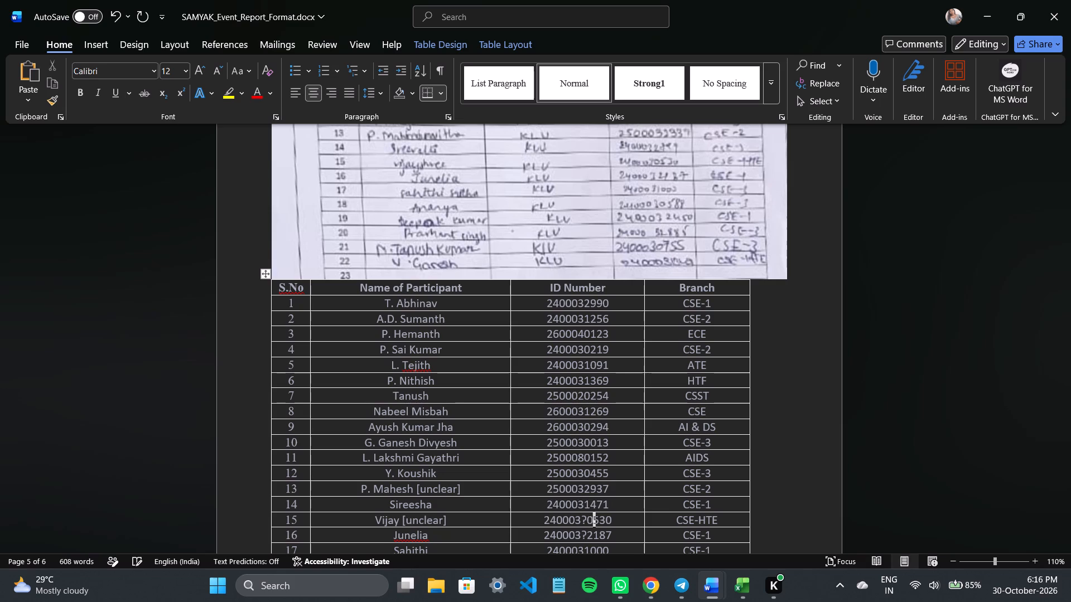
{"action": "key", "text": "Right"}
{"action": "key", "text": "Right"}
{"action": "key", "text": "Left"}
{"action": "key", "text": "Left"}
{"action": "key", "text": "Left"}
{"action": "key", "text": "Left"}
{"action": "key", "text": "Right"}
{"action": "key", "text": "BackSpace"}
{"action": "key", "text": "Down"}
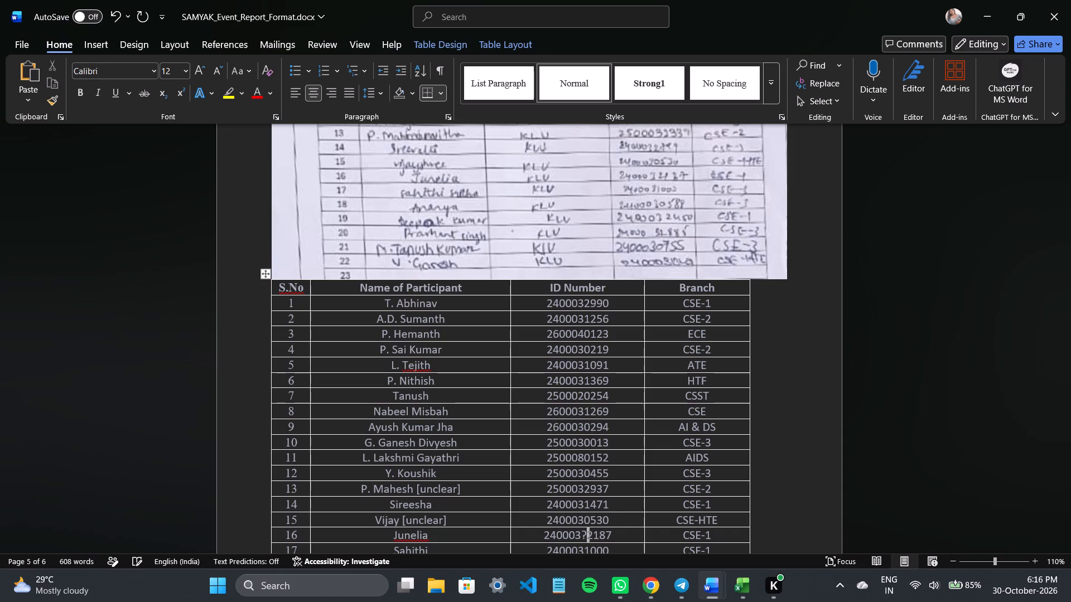
{"action": "key", "text": "BackSpace"}
{"action": "key", "text": "Down"}
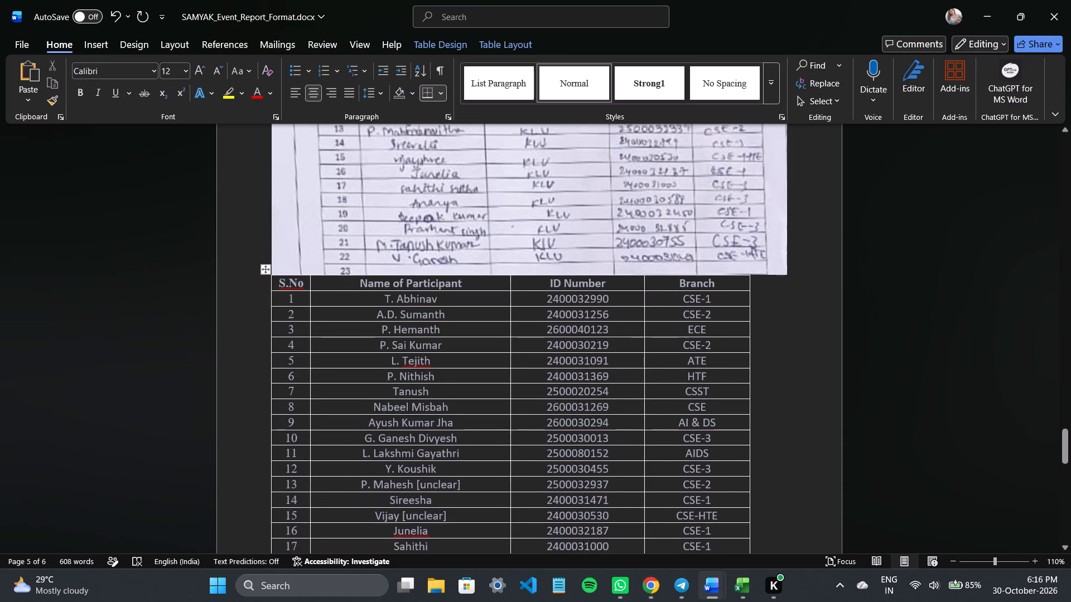
{"action": "scroll", "coordinate": [621, 454], "scroll_direction": "down", "scroll_amount": 1}
{"action": "left_click", "coordinate": [624, 433]}
{"action": "key", "text": "BackSpace"}
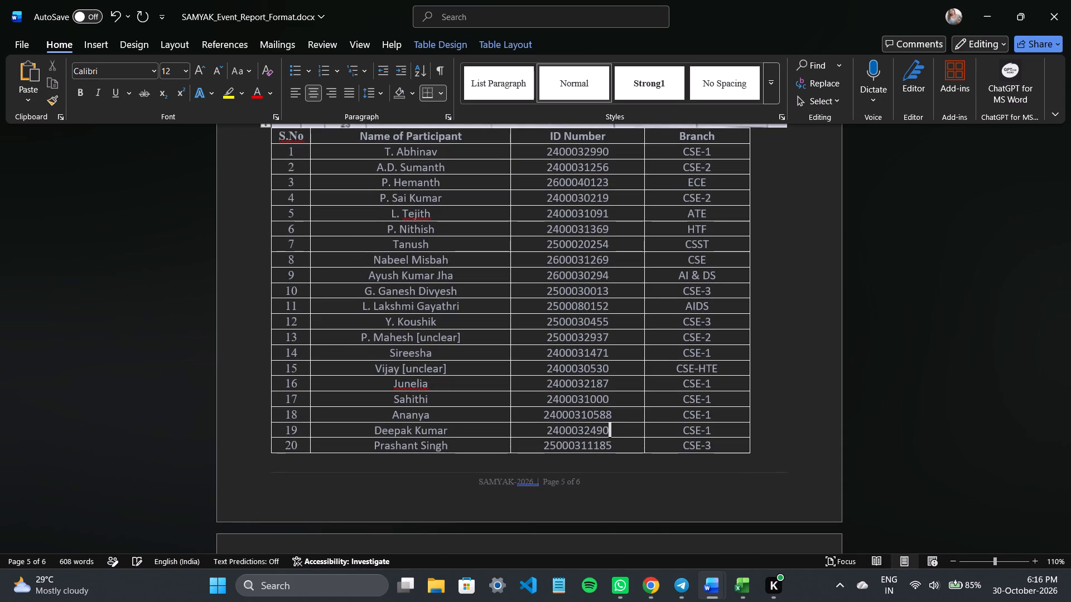
Delete the surplus 0 from the row 18 ID number and one surplus 1 from the row 20 ID number.
{"action": "left_click", "coordinate": [586, 415]}
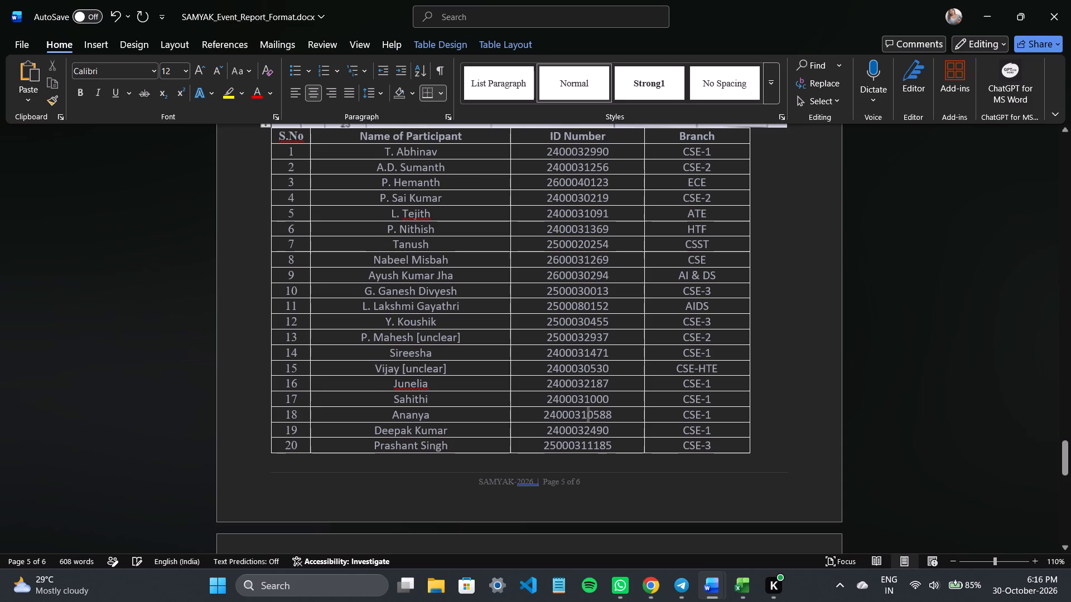
{"action": "left_click", "coordinate": [595, 414]}
{"action": "key", "text": "BackSpace"}
{"action": "key", "text": "Down"}
{"action": "key", "text": "Down"}
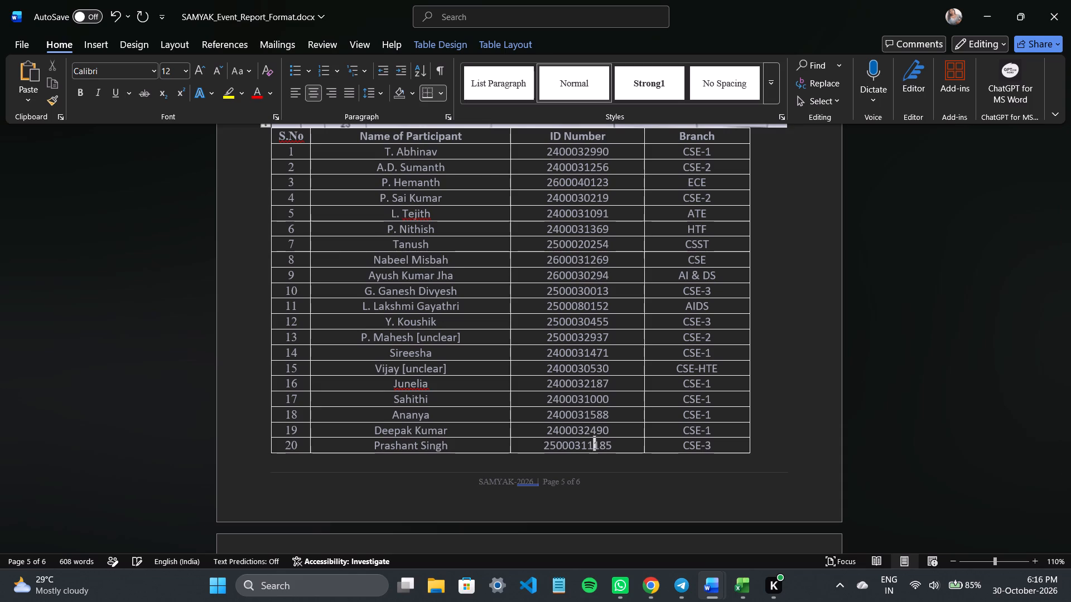
{"action": "key", "text": "Down"}
{"action": "key", "text": "Up"}
{"action": "key", "text": "BackSpace"}
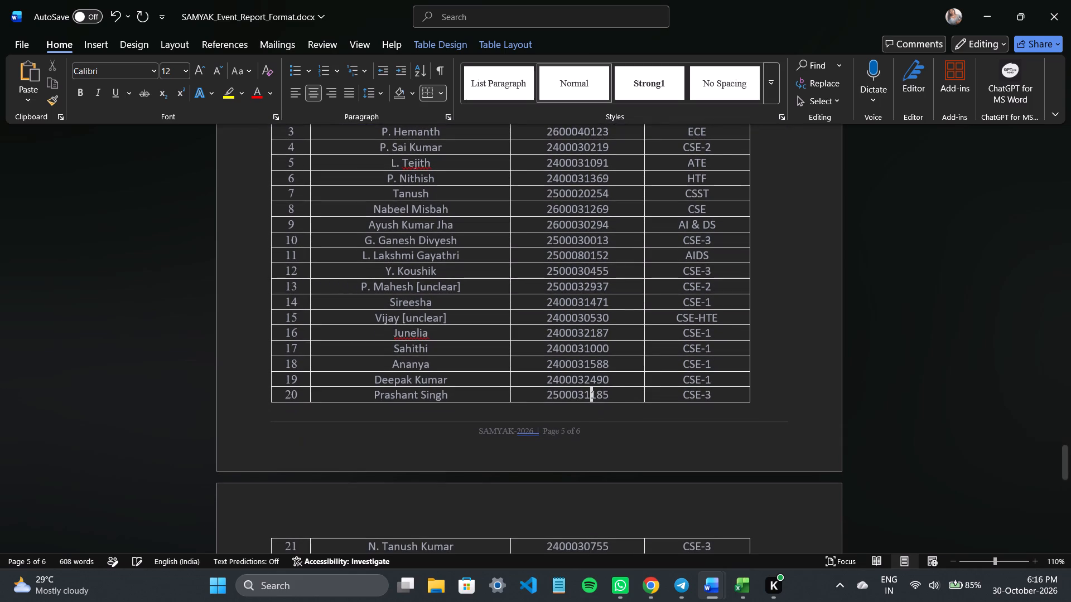
Scale the handwritten attendance image down proportionally so the whole participant table fits on the same page.
{"action": "scroll", "coordinate": [576, 454], "scroll_direction": "up", "scroll_amount": 1}
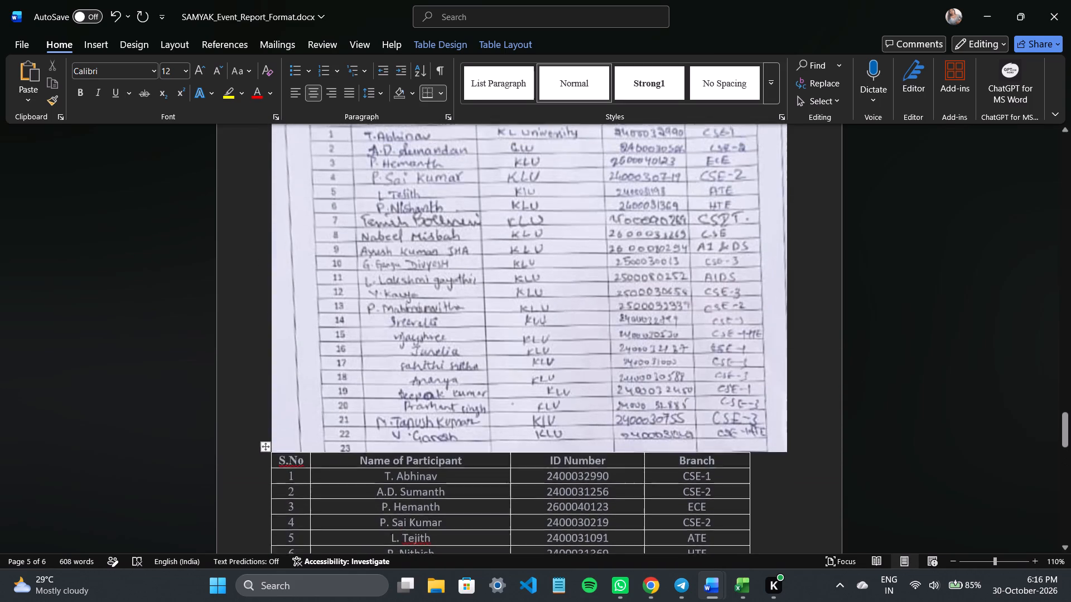
{"action": "scroll", "coordinate": [576, 454], "scroll_direction": "up", "scroll_amount": 1}
{"action": "left_click", "coordinate": [612, 410]}
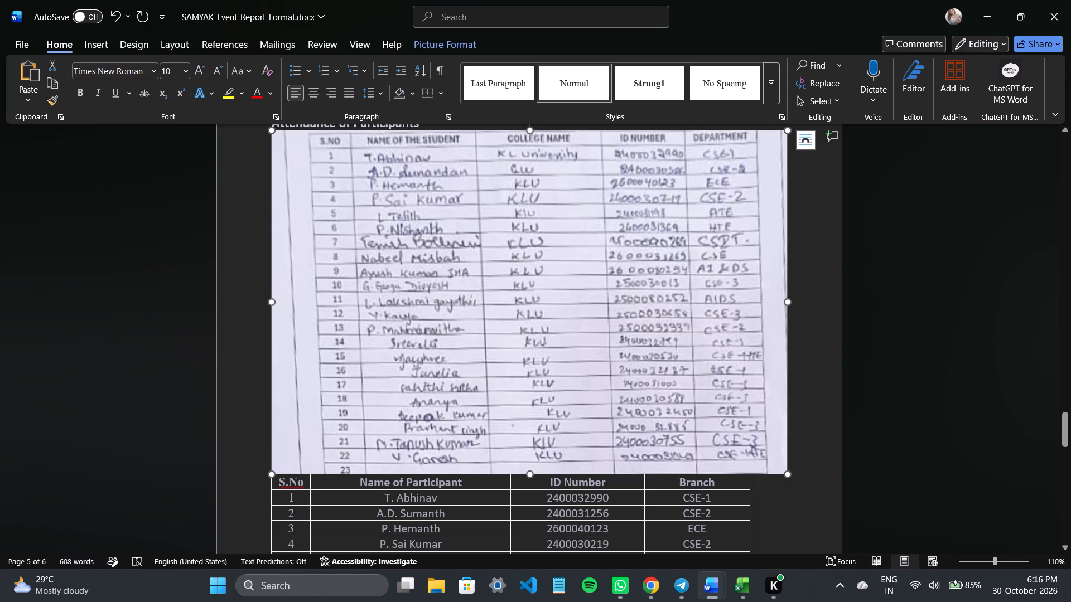
{"action": "left_click_drag", "start_coordinate": [785, 472], "coordinate": [706, 413]}
{"action": "left_click", "coordinate": [706, 413]}
{"action": "scroll", "coordinate": [706, 413], "scroll_direction": "down", "scroll_amount": 1}
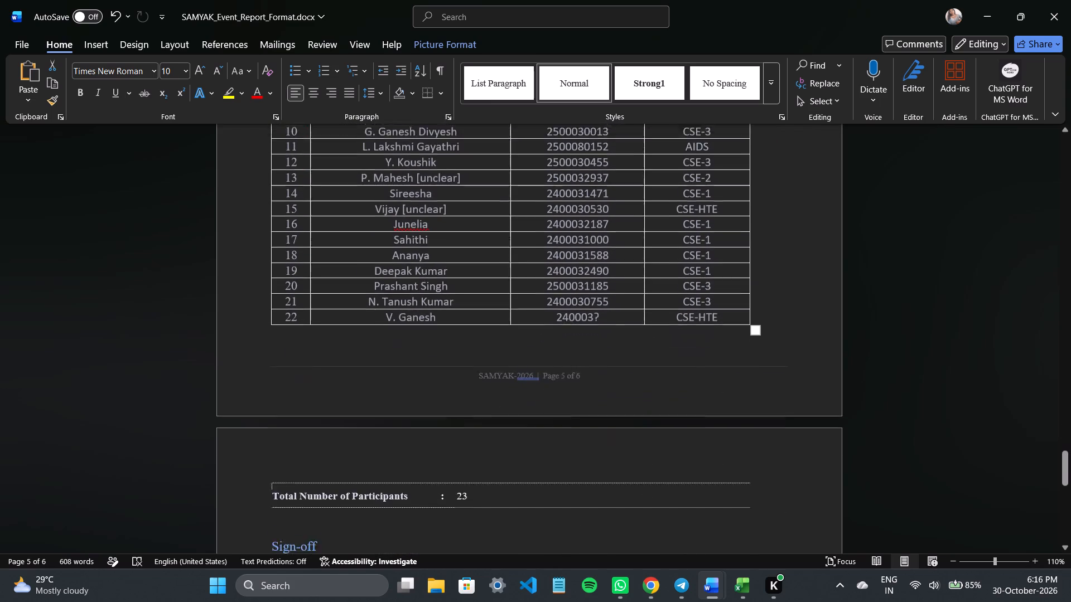
{"action": "scroll", "coordinate": [706, 413], "scroll_direction": "down", "scroll_amount": 1}
{"action": "scroll", "coordinate": [706, 413], "scroll_direction": "up", "scroll_amount": 3}
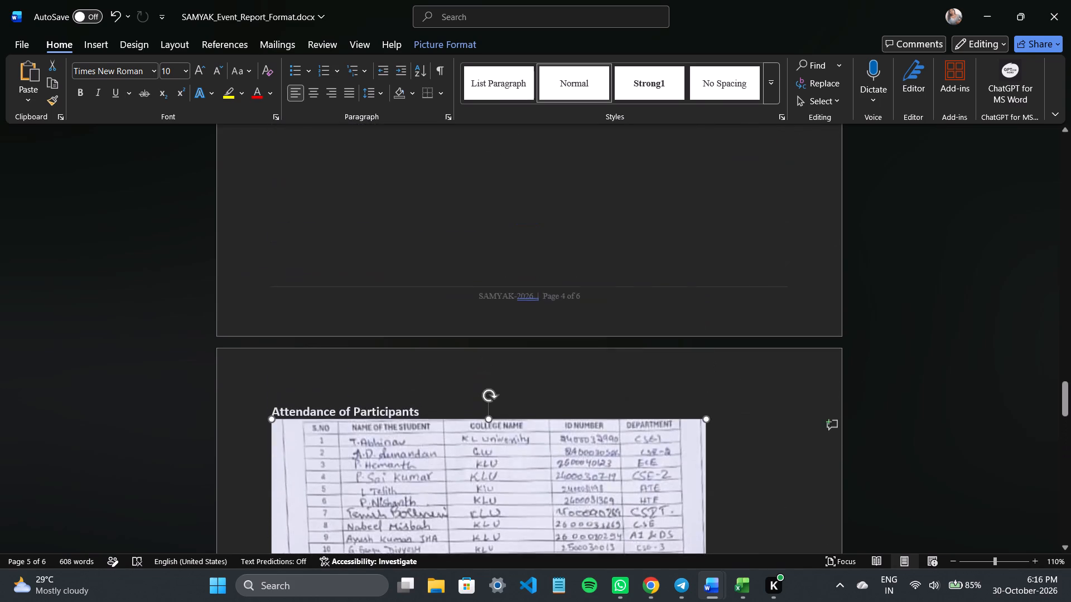
{"action": "scroll", "coordinate": [706, 413], "scroll_direction": "up", "scroll_amount": 1}
{"action": "scroll", "coordinate": [706, 413], "scroll_direction": "down", "scroll_amount": 1}
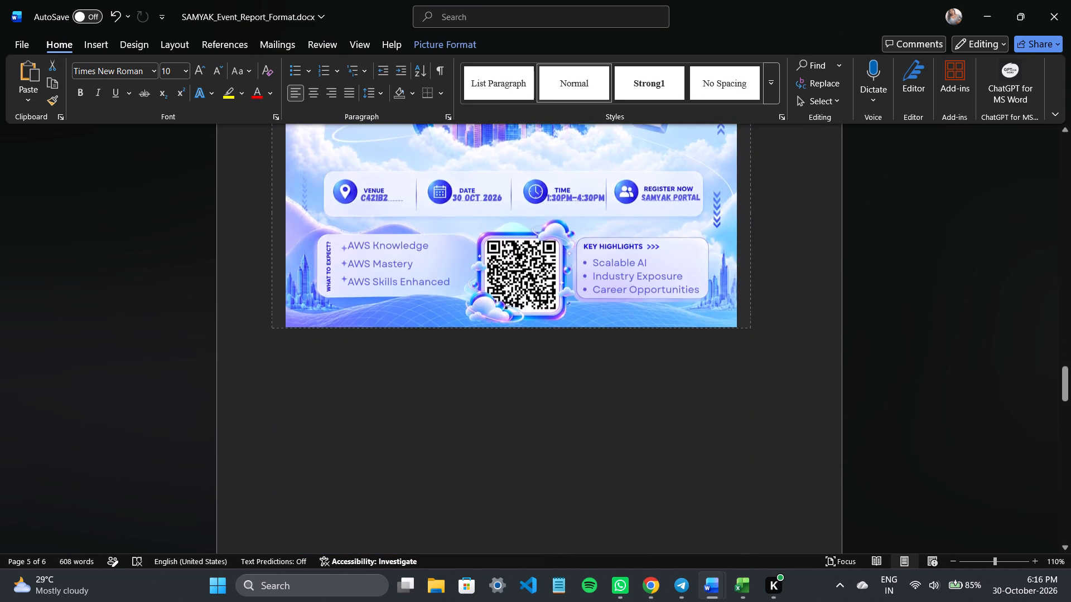
Complete the row 22 ID number by replacing its question mark with the four missing digits, using the attendance image as reference.
{"action": "scroll", "coordinate": [706, 413], "scroll_direction": "down", "scroll_amount": 1}
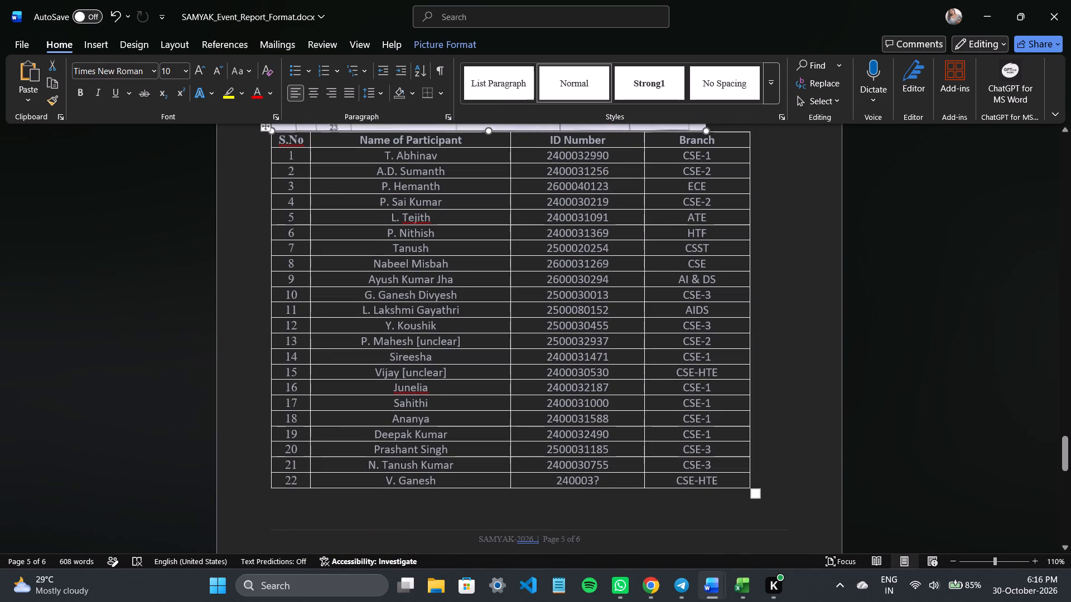
{"action": "scroll", "coordinate": [609, 481], "scroll_direction": "up", "scroll_amount": 2}
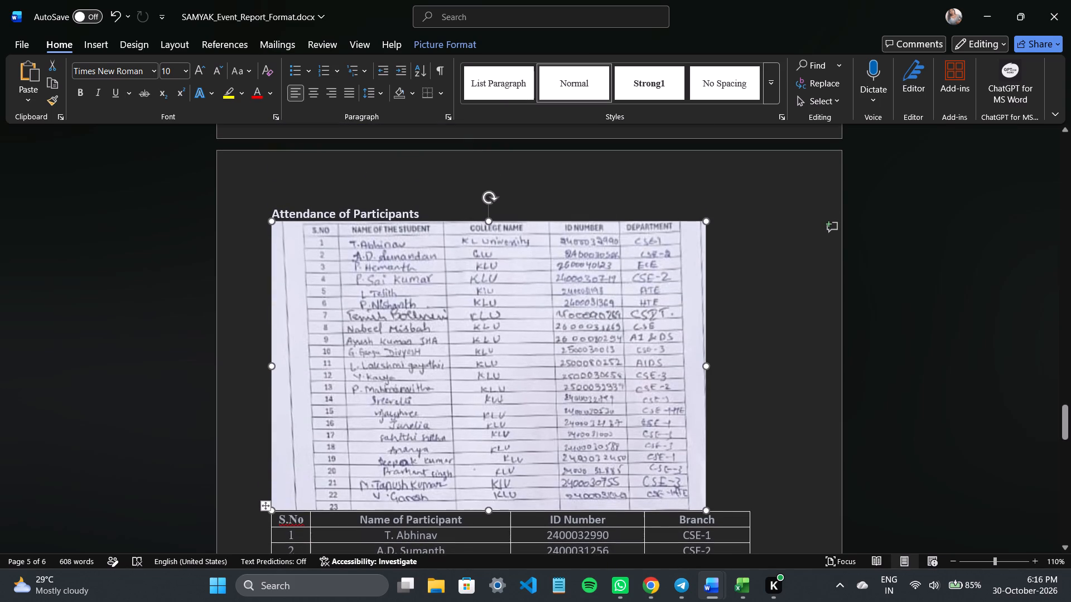
{"action": "scroll", "coordinate": [609, 481], "scroll_direction": "down", "scroll_amount": 1}
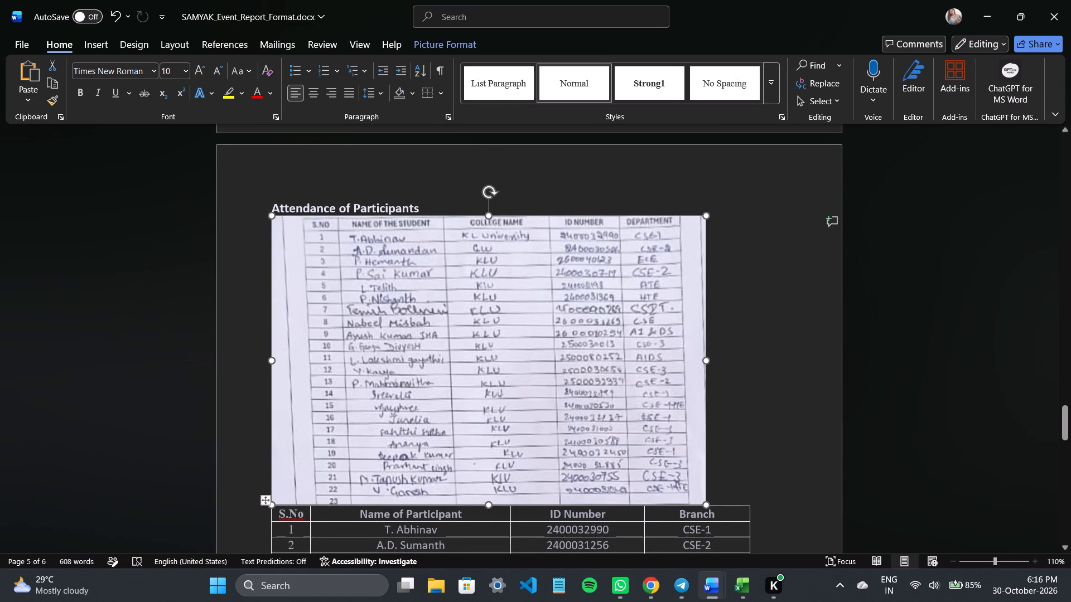
{"action": "scroll", "coordinate": [615, 510], "scroll_direction": "down", "scroll_amount": 1}
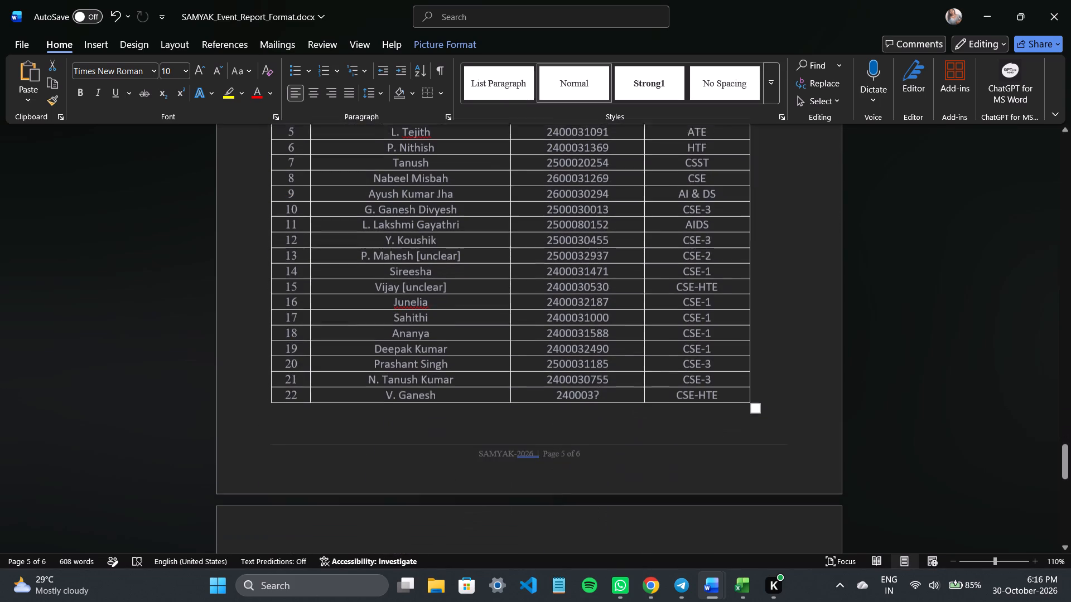
{"action": "left_click", "coordinate": [610, 383]}
{"action": "key", "text": "BackSpace"}
{"action": "type", "text": "134"}
{"action": "key", "text": "9"}
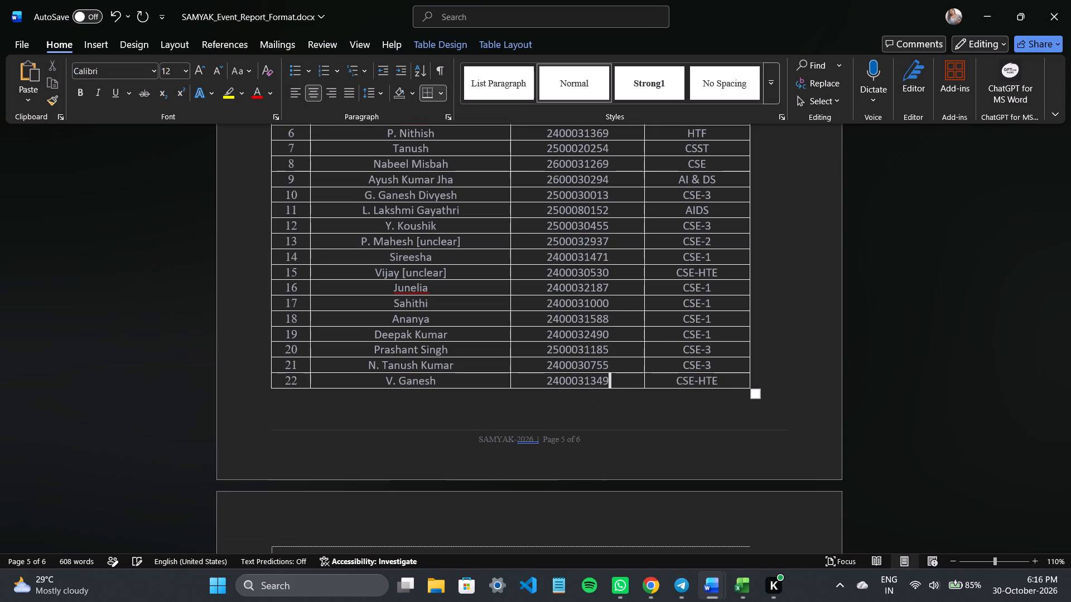
Remove the "[unclear]" tag from the participant name in row 15.
{"action": "scroll", "coordinate": [616, 374], "scroll_direction": "up", "scroll_amount": 1}
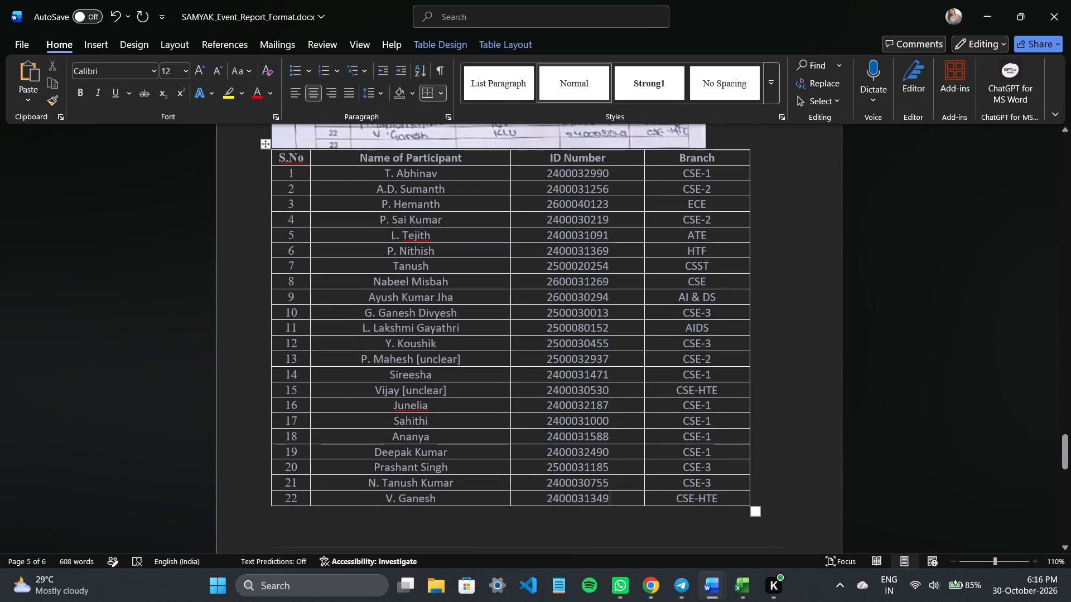
{"action": "left_click", "coordinate": [457, 394]}
{"action": "key", "text": "BackSpace"}
{"action": "key", "text": "BackSpace"}
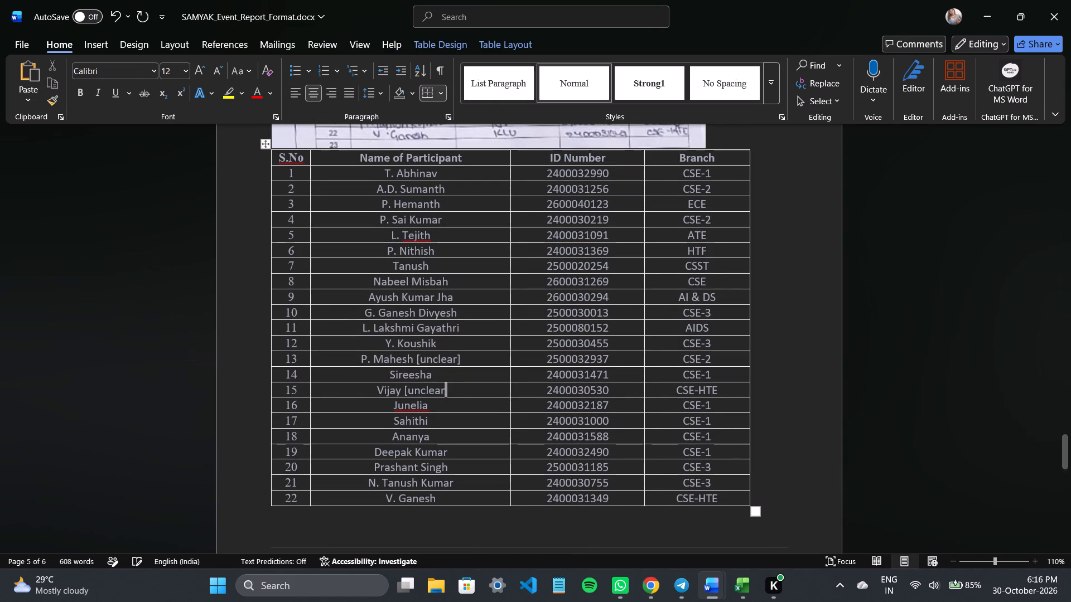
{"action": "key", "text": "BackSpace"}
{"action": "key", "text": "BackSpace"}
{"action": "key", "text": "BackSpace"}
{"action": "key", "text": "BackSpace"}
{"action": "key", "text": "BackSpace"}
{"action": "key", "text": "BackSpace"}
{"action": "key", "text": "BackSpace"}
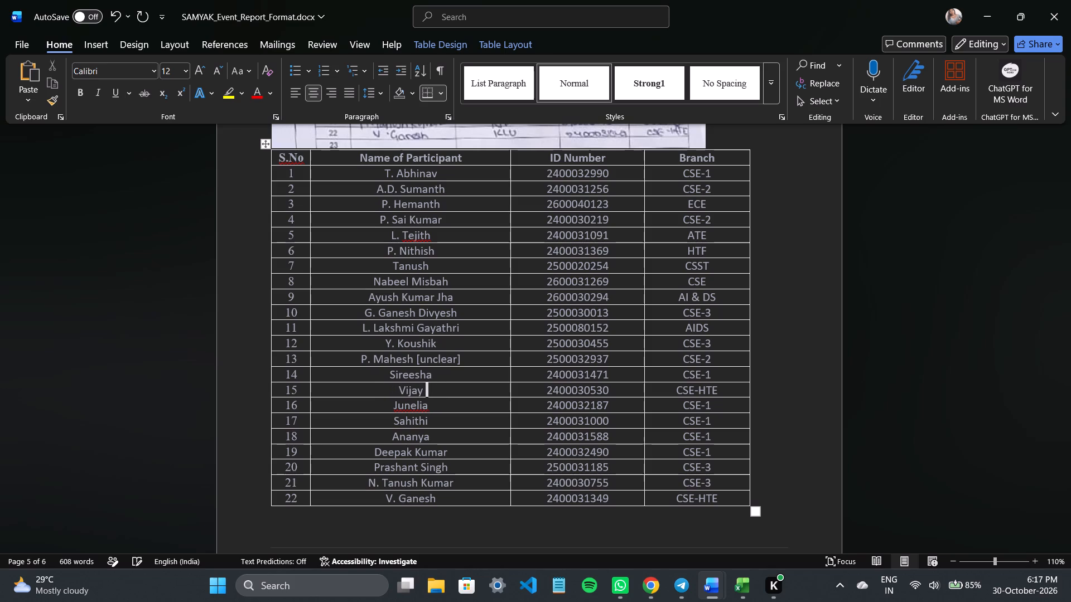
Replace the flagged participant name in row 16 with the suggested spelling Janelia.
{"action": "left_click", "coordinate": [410, 409]}
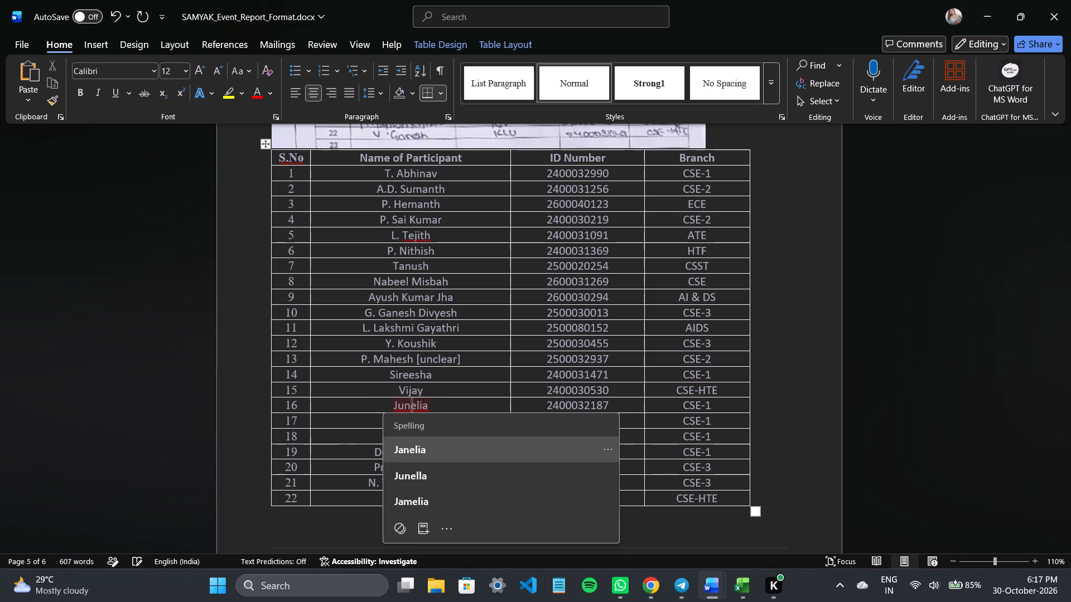
{"action": "left_click", "coordinate": [428, 440]}
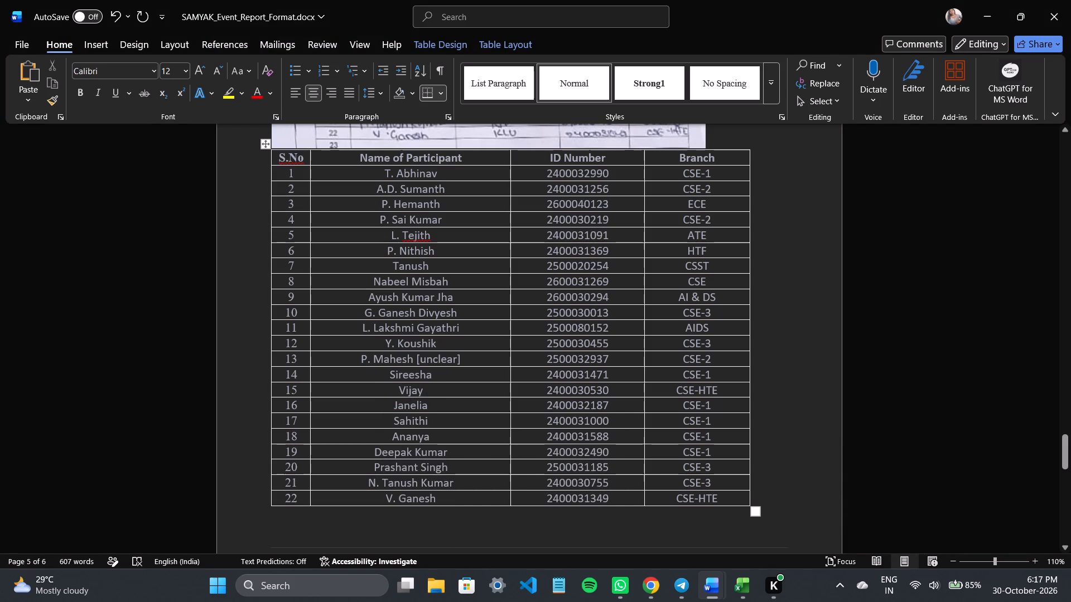
Review the participant table against the attendance image and check the flagged name spellings in the Sign-off table.
{"action": "scroll", "coordinate": [460, 402], "scroll_direction": "up", "scroll_amount": 1}
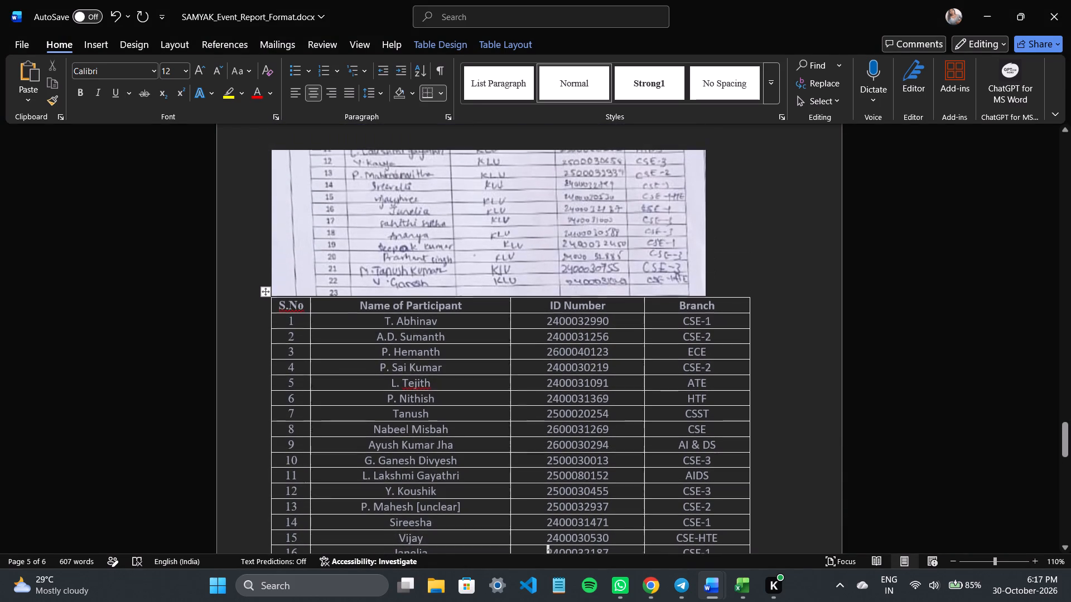
{"action": "scroll", "coordinate": [460, 402], "scroll_direction": "up", "scroll_amount": 1}
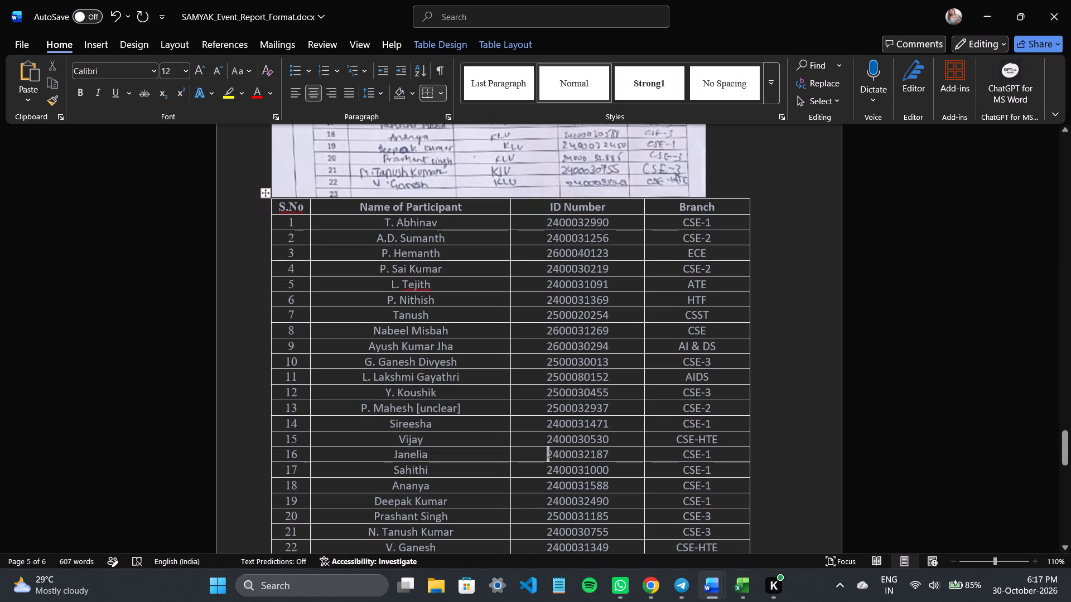
{"action": "scroll", "coordinate": [474, 436], "scroll_direction": "down", "scroll_amount": 2}
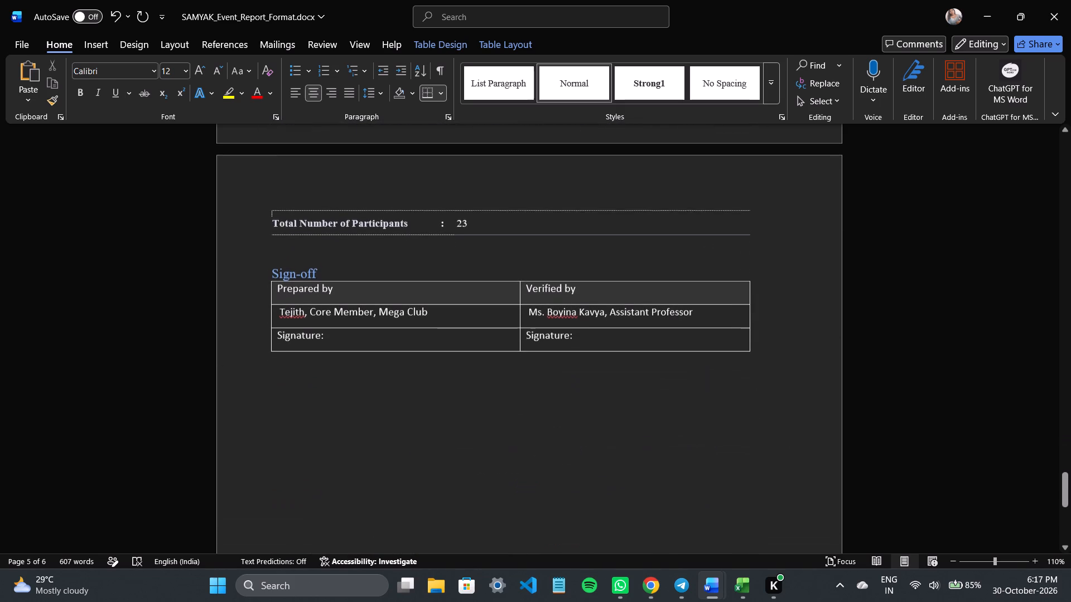
{"action": "scroll", "coordinate": [503, 415], "scroll_direction": "down", "scroll_amount": 3}
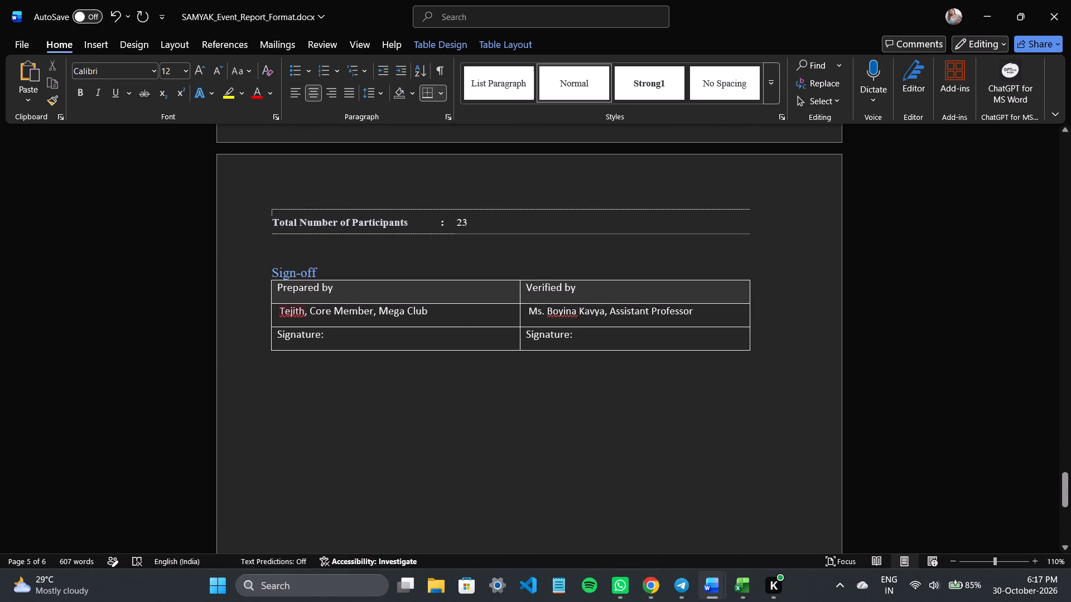
{"action": "left_click", "coordinate": [290, 312]}
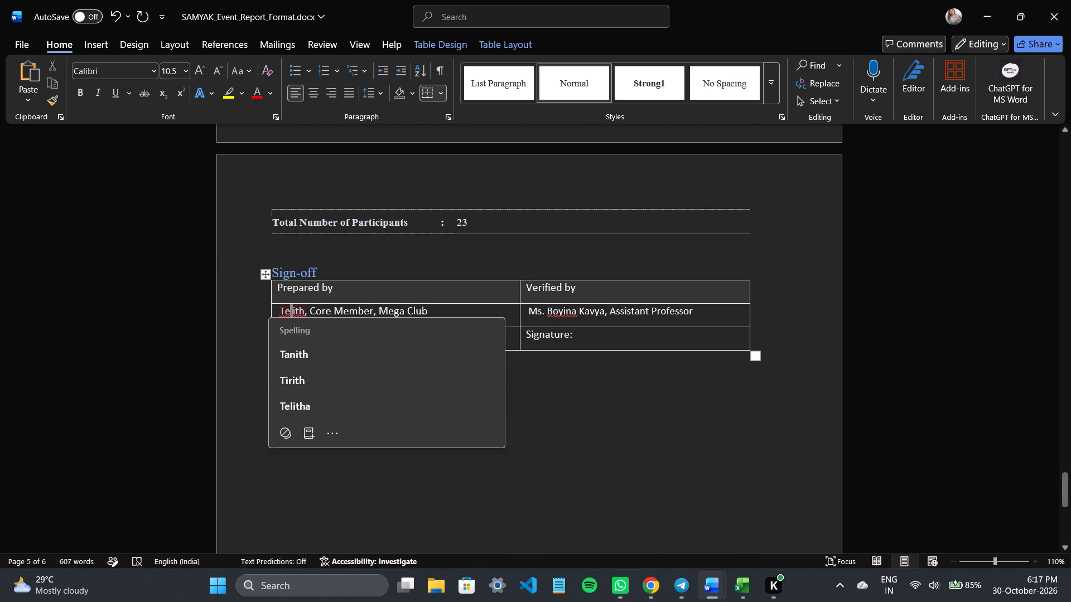
{"action": "left_click", "coordinate": [567, 314]}
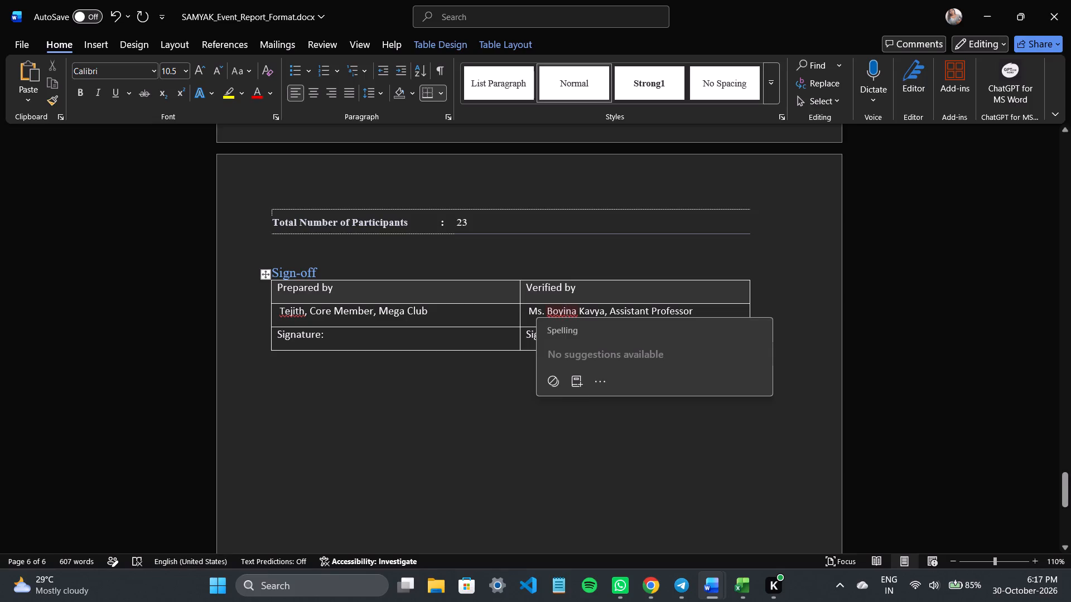
{"action": "left_click", "coordinate": [445, 487]}
{"action": "scroll", "coordinate": [445, 487], "scroll_direction": "up", "scroll_amount": 1}
Upload a copy of the report to the personal OneDrive.
{"action": "left_click", "coordinate": [293, 15]}
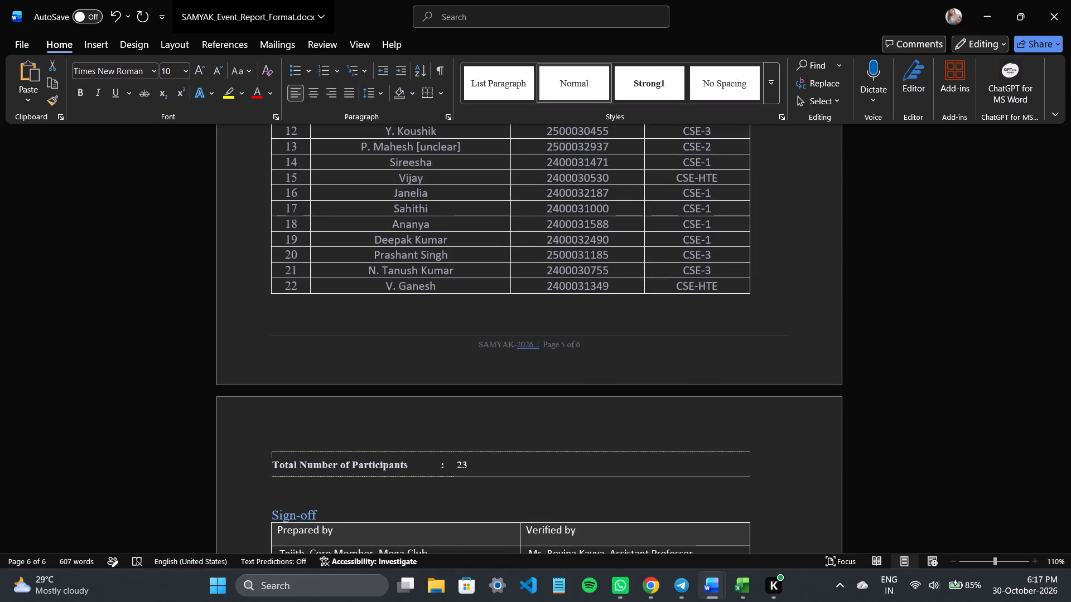
{"action": "left_click", "coordinate": [337, 226]}
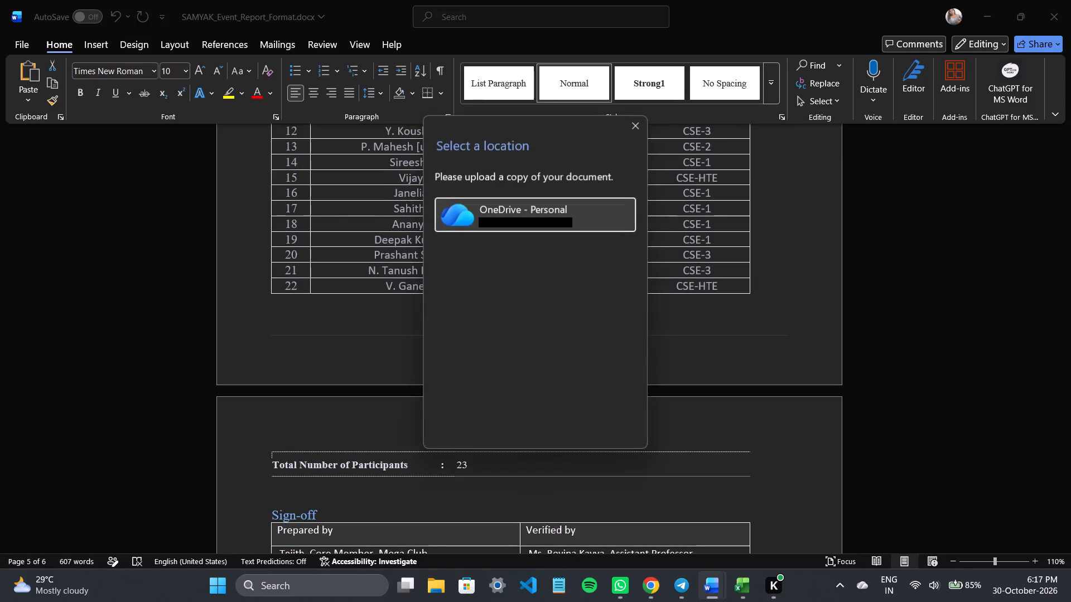
{"action": "left_click", "coordinate": [504, 210]}
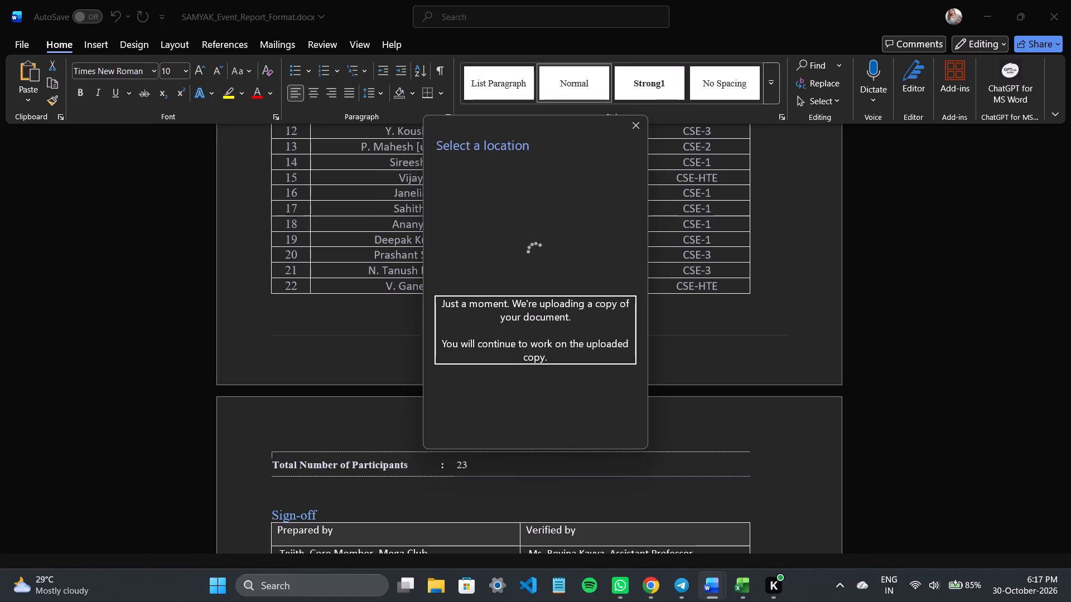
Rename the document as SAMYAK_Event_Report_Format_event 3.
{"action": "scroll", "coordinate": [382, 328], "scroll_direction": "up", "scroll_amount": 2}
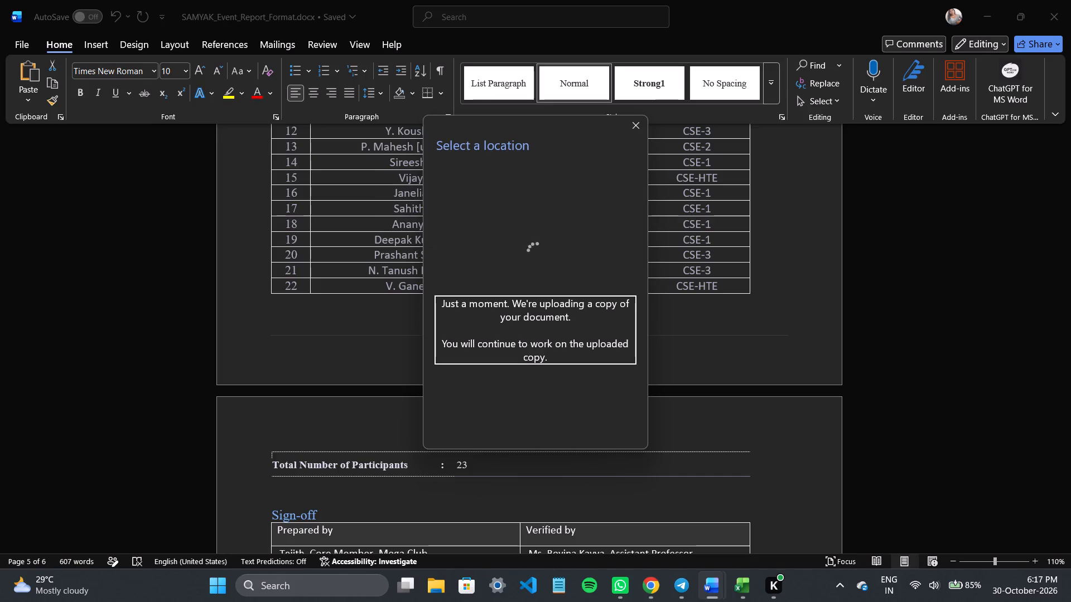
{"action": "left_click", "coordinate": [315, 19]}
{"action": "left_click", "coordinate": [279, 75]}
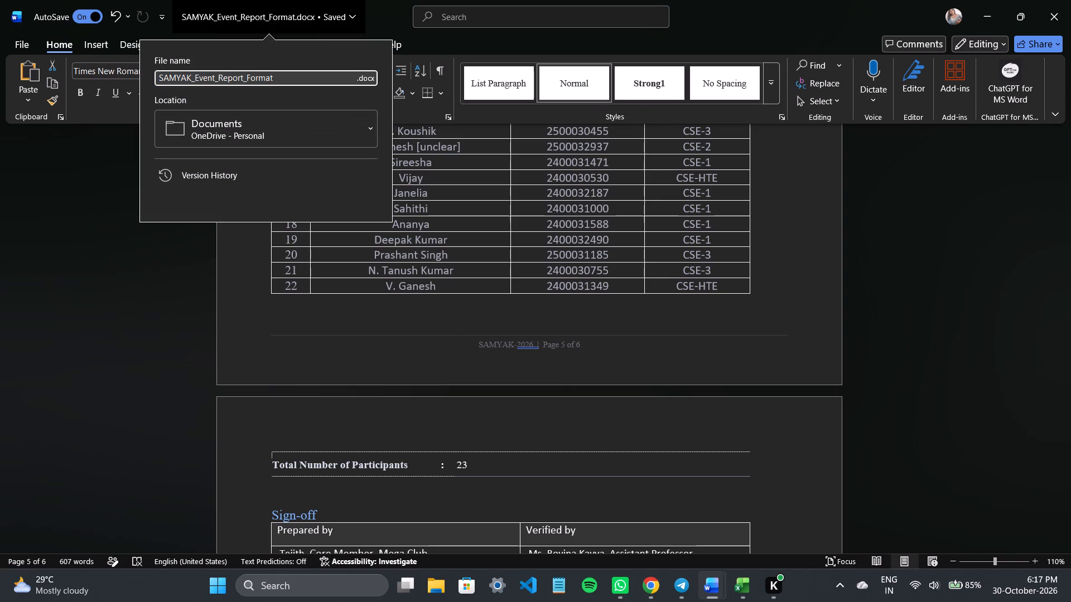
{"action": "type", "text": "_event 3"}
{"action": "left_click", "coordinate": [515, 348]}
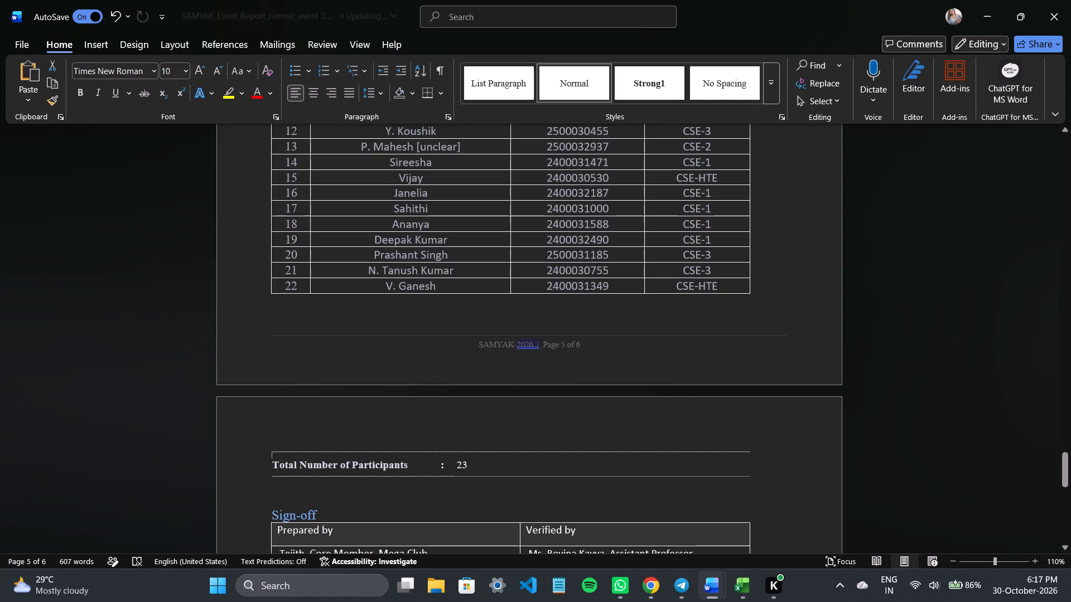
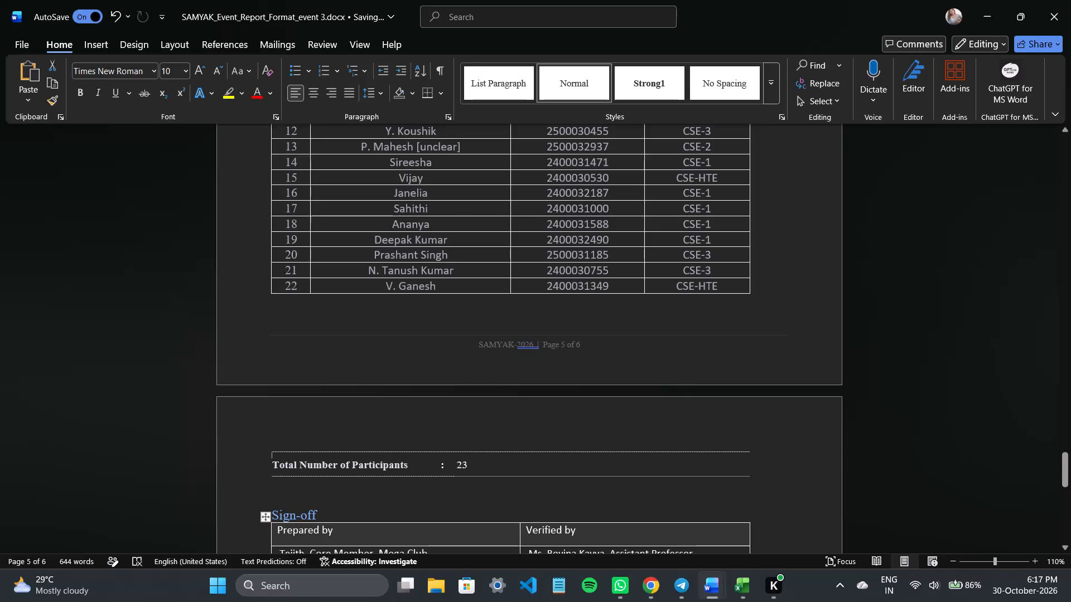
Review the finished report from the participant table back through the poster and photographs to the event details on page 1.
{"action": "scroll", "coordinate": [613, 523], "scroll_direction": "up", "scroll_amount": 3}
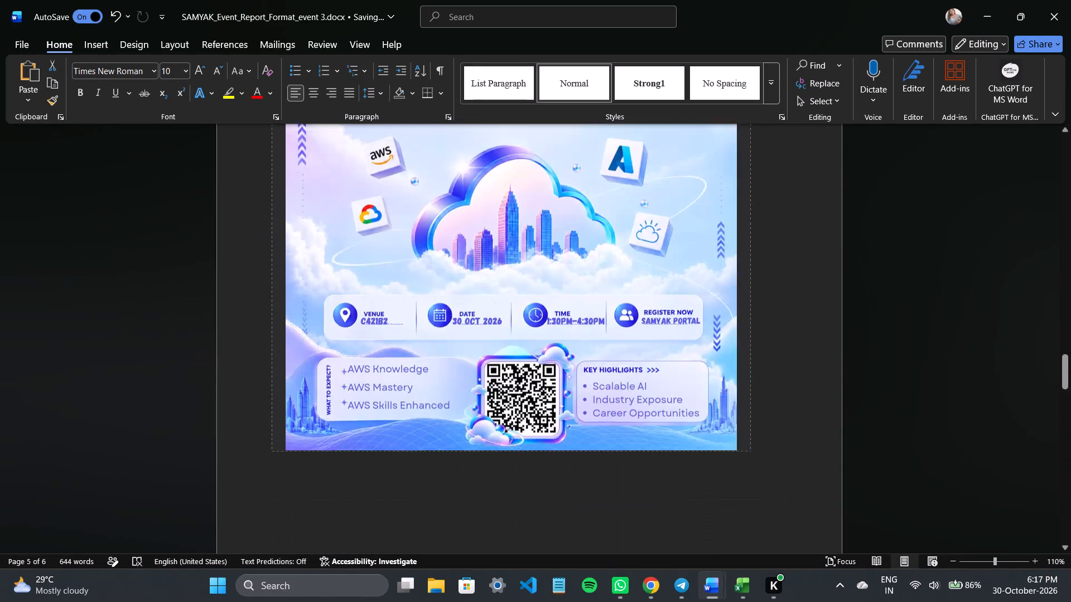
{"action": "scroll", "coordinate": [613, 523], "scroll_direction": "up", "scroll_amount": 3}
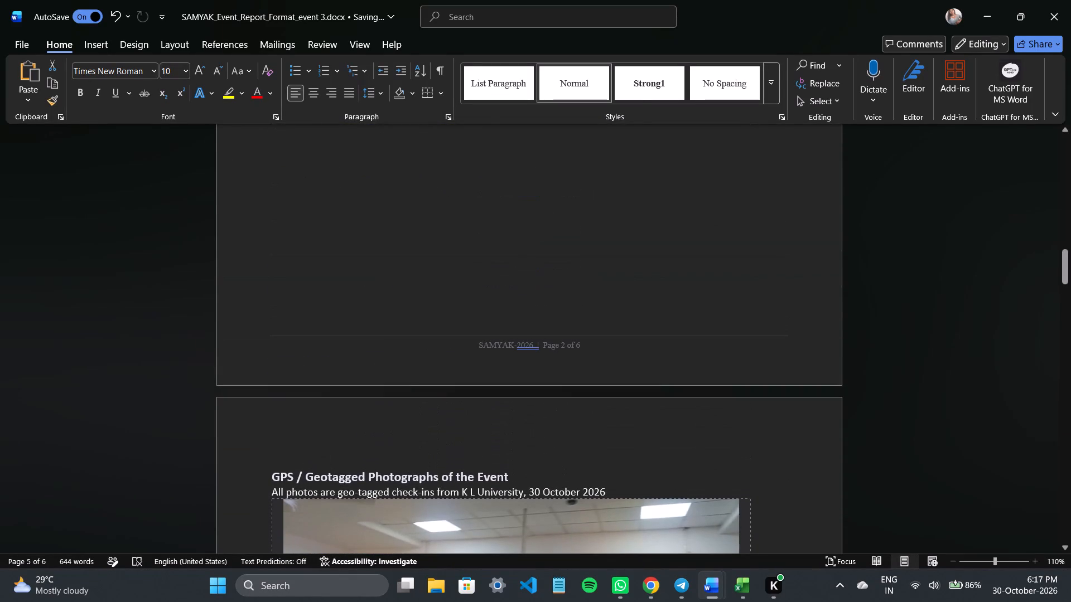
{"action": "scroll", "coordinate": [613, 523], "scroll_direction": "up", "scroll_amount": 3}
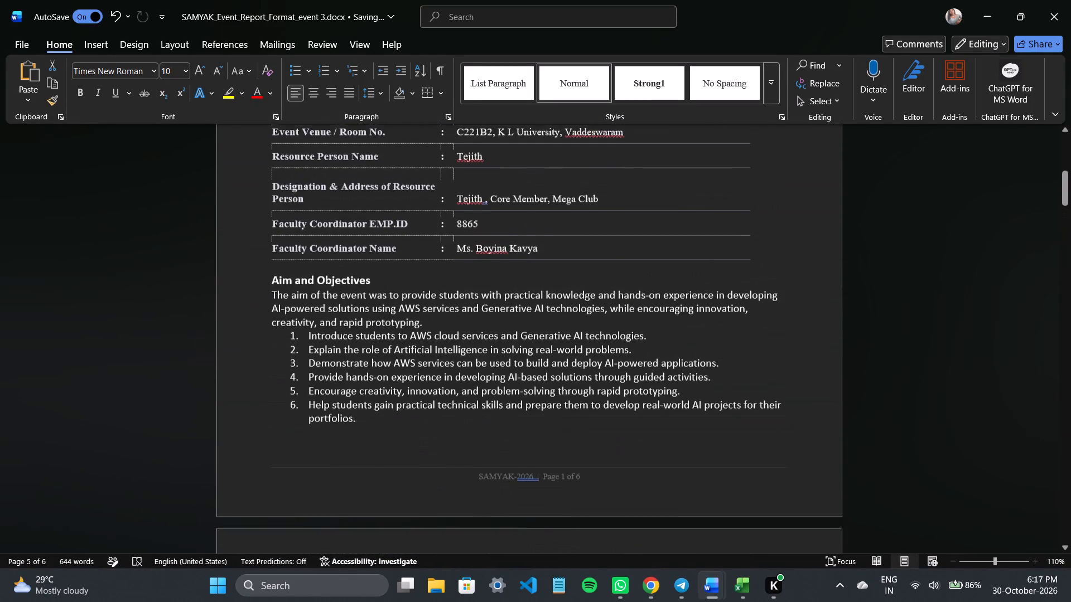
{"action": "scroll", "coordinate": [613, 523], "scroll_direction": "up", "scroll_amount": 1}
{"action": "scroll", "coordinate": [613, 523], "scroll_direction": "down", "scroll_amount": 1}
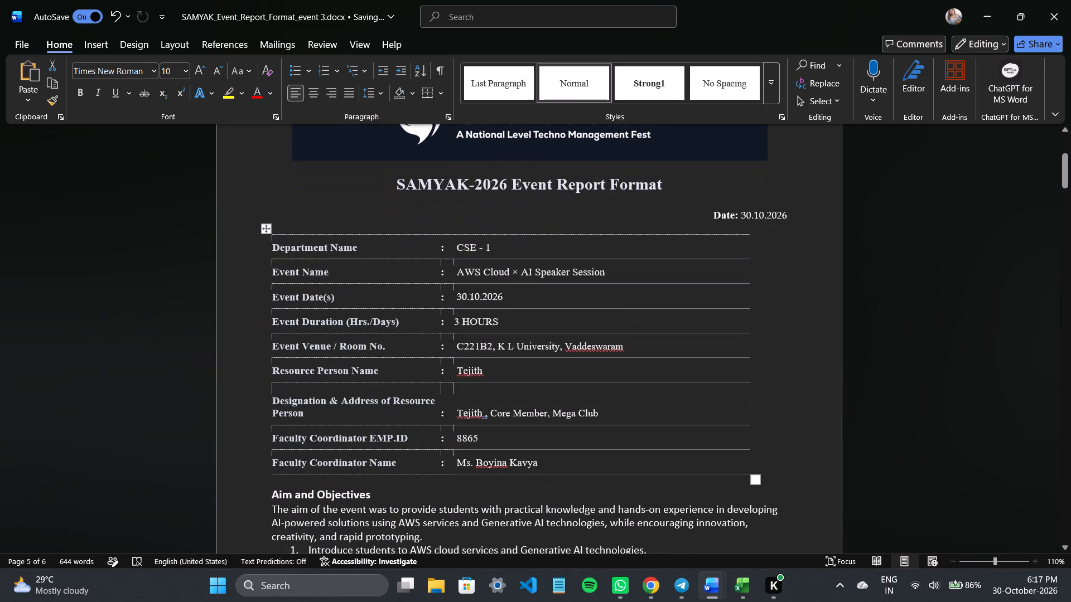
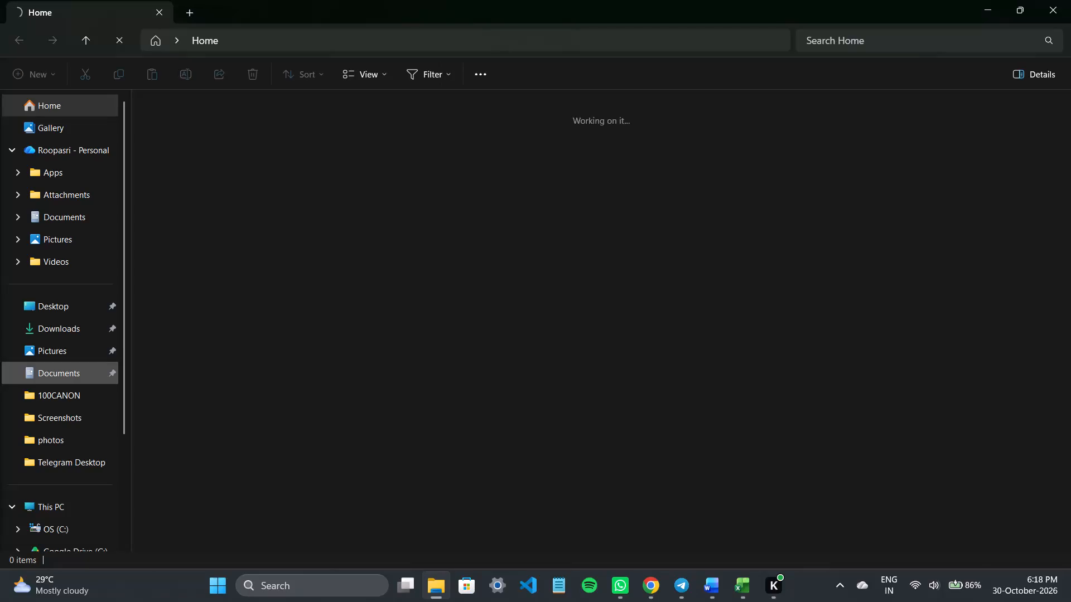
Copy the SAMYAK_Event_Report_Format_event 3 Word file from the OneDrive Documents folder in File Explorer.
{"action": "left_click", "coordinate": [72, 342]}
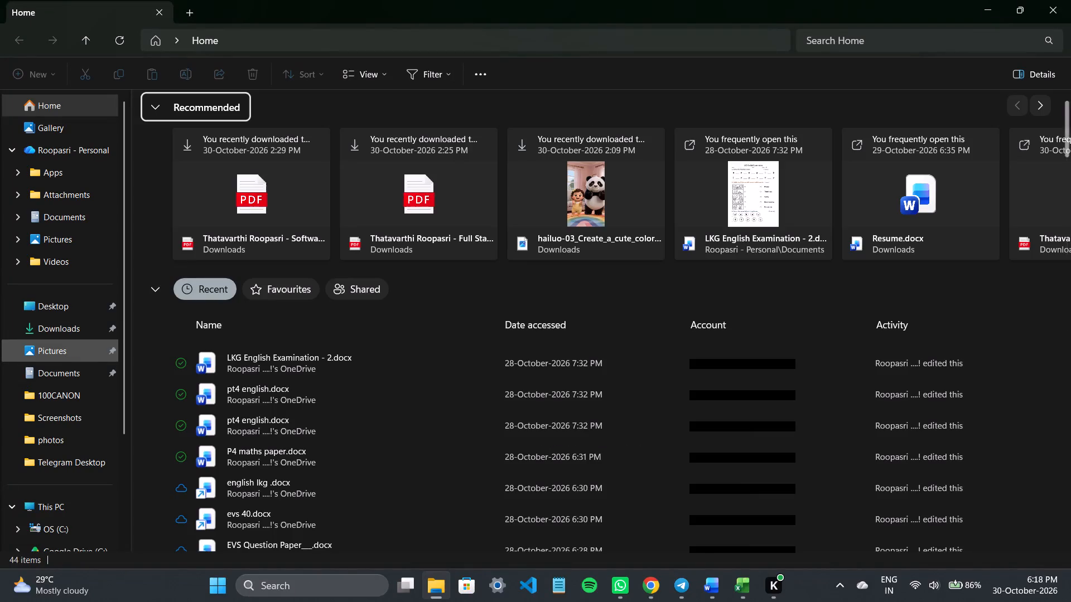
{"action": "left_click", "coordinate": [72, 366]}
{"action": "left_click", "coordinate": [72, 366]}
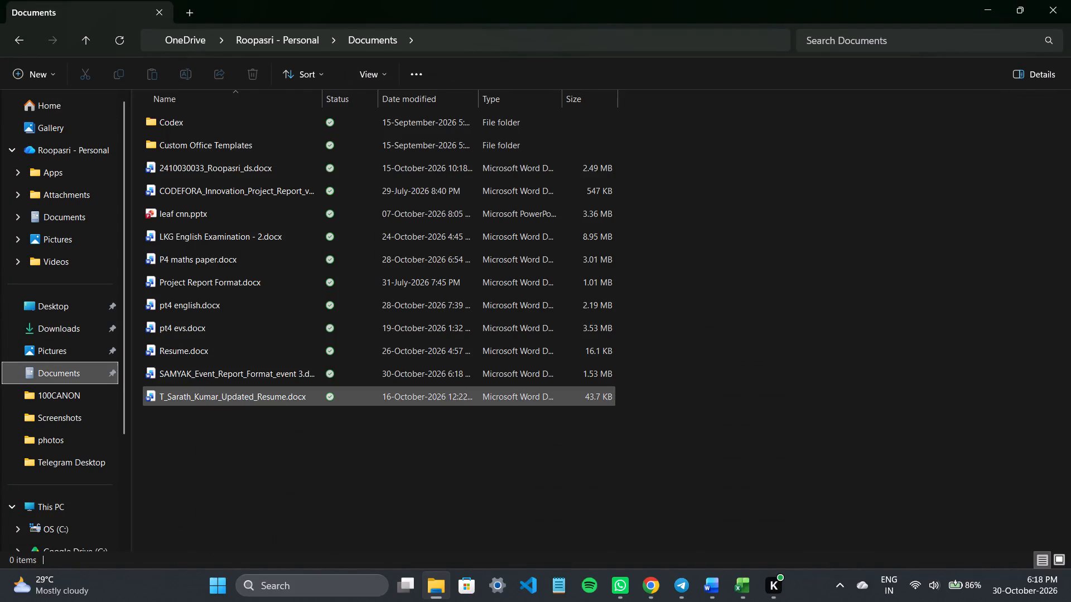
{"action": "left_click", "coordinate": [267, 395]}
{"action": "left_click", "coordinate": [287, 366]}
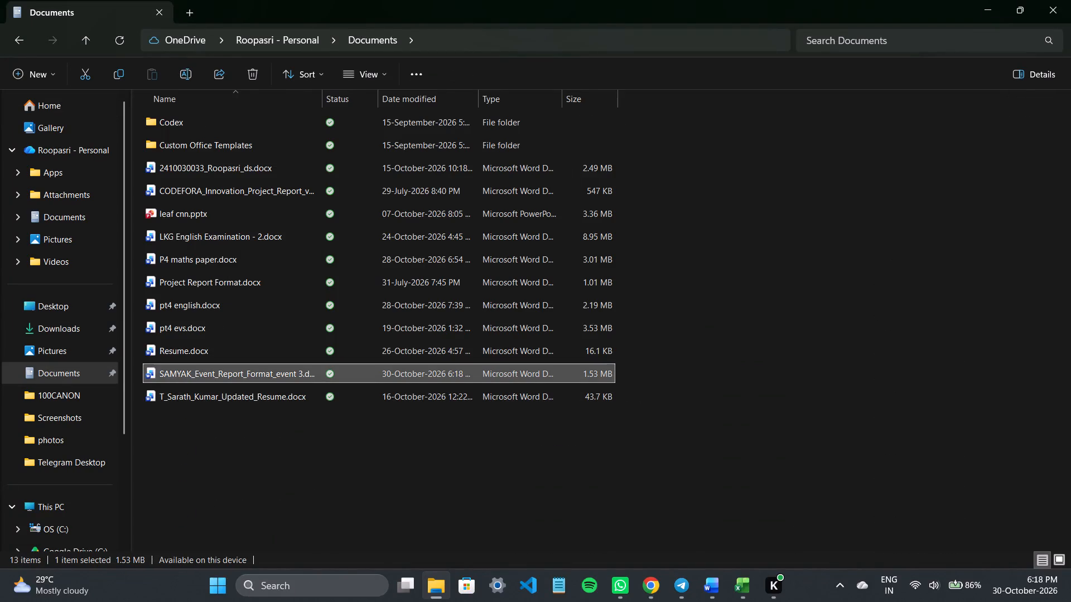
{"action": "key", "text": "ctrl+c"}
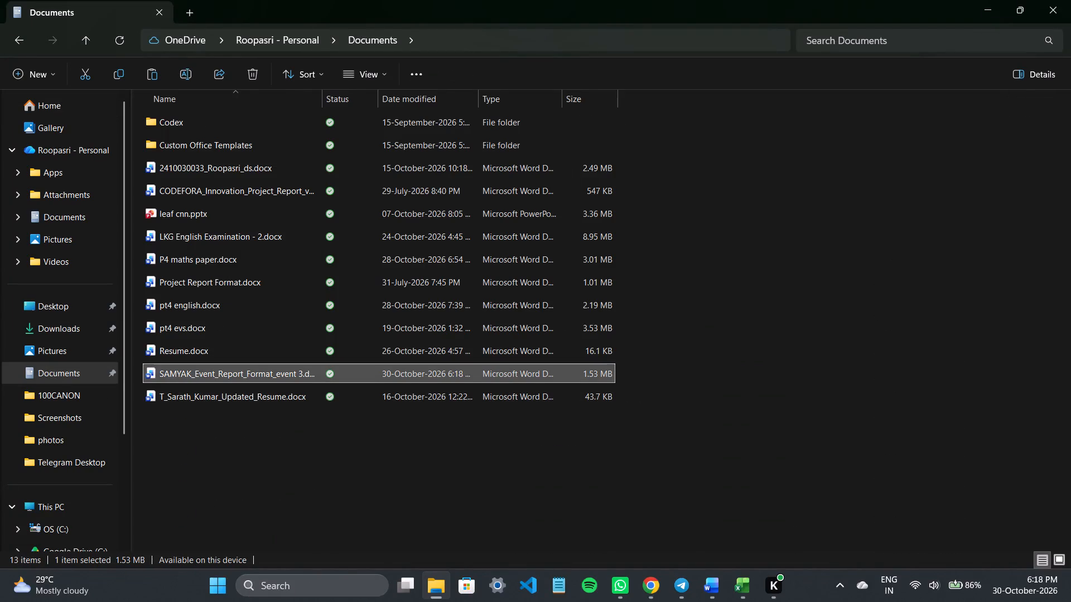
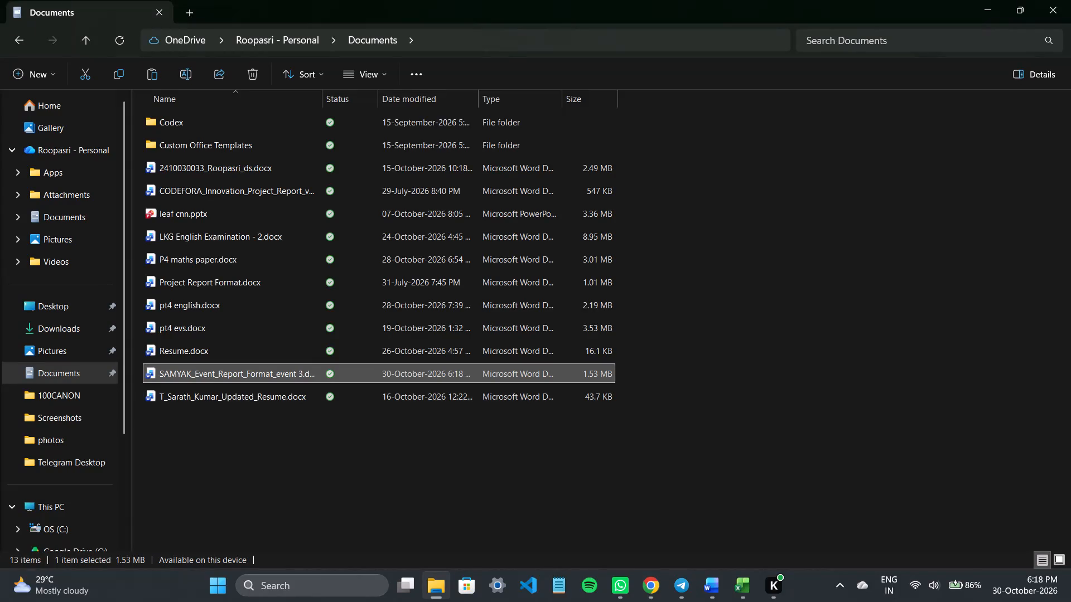
Open the SAMYAK_Event_Report_Format_event 3 file from the Documents folder in Word.
{"action": "double_click", "coordinate": [350, 372]}
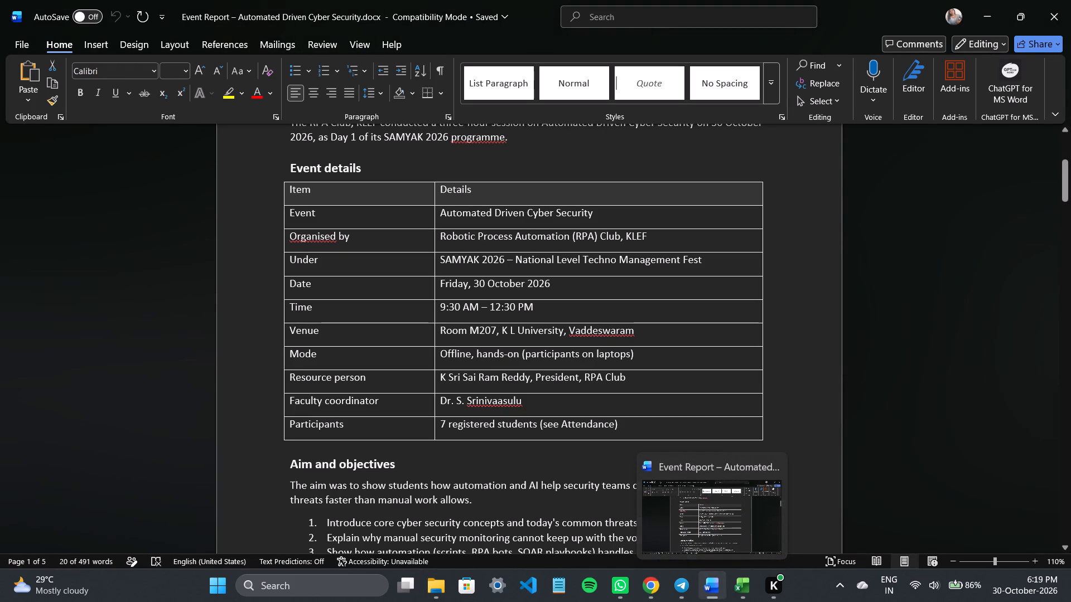
Bring up the Event Report – Automated Driven Cyber Security document in Word and close it.
{"action": "left_click", "coordinate": [691, 484]}
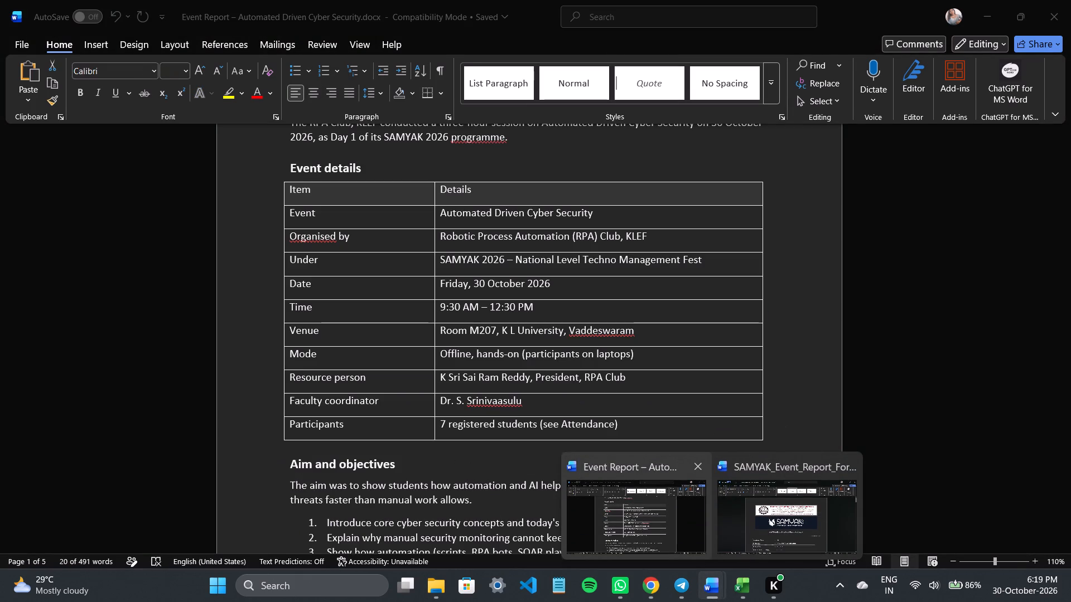
{"action": "left_click", "coordinate": [628, 501]}
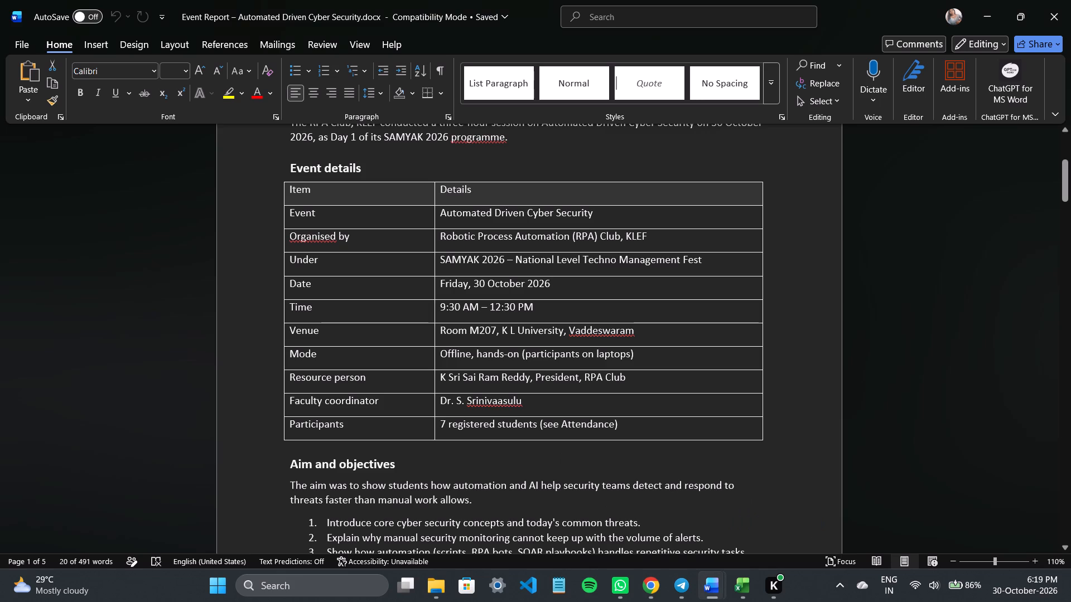
{"action": "left_click", "coordinate": [1070, 0]}
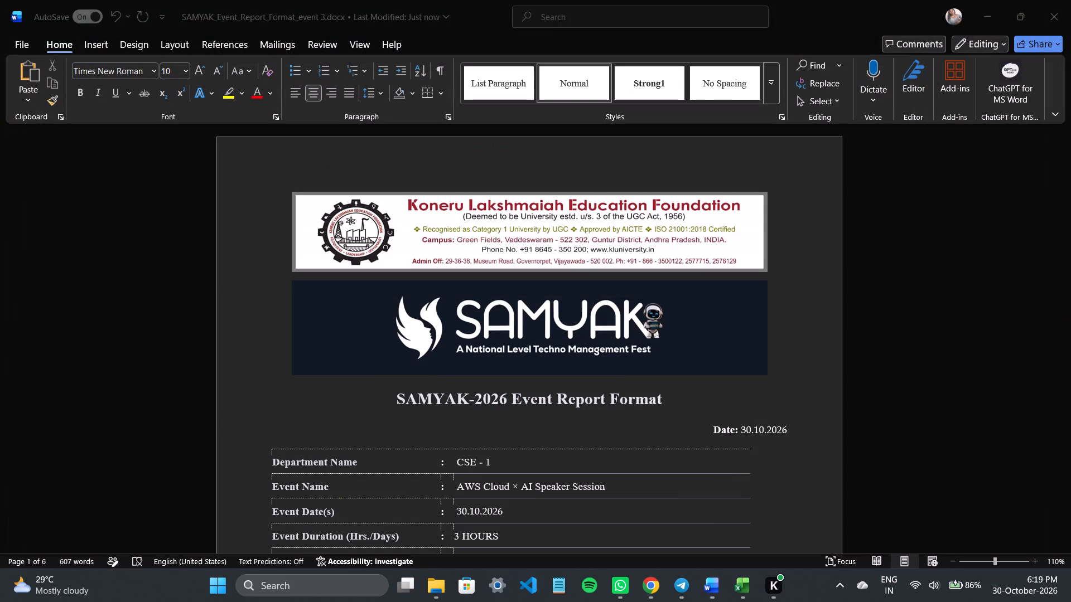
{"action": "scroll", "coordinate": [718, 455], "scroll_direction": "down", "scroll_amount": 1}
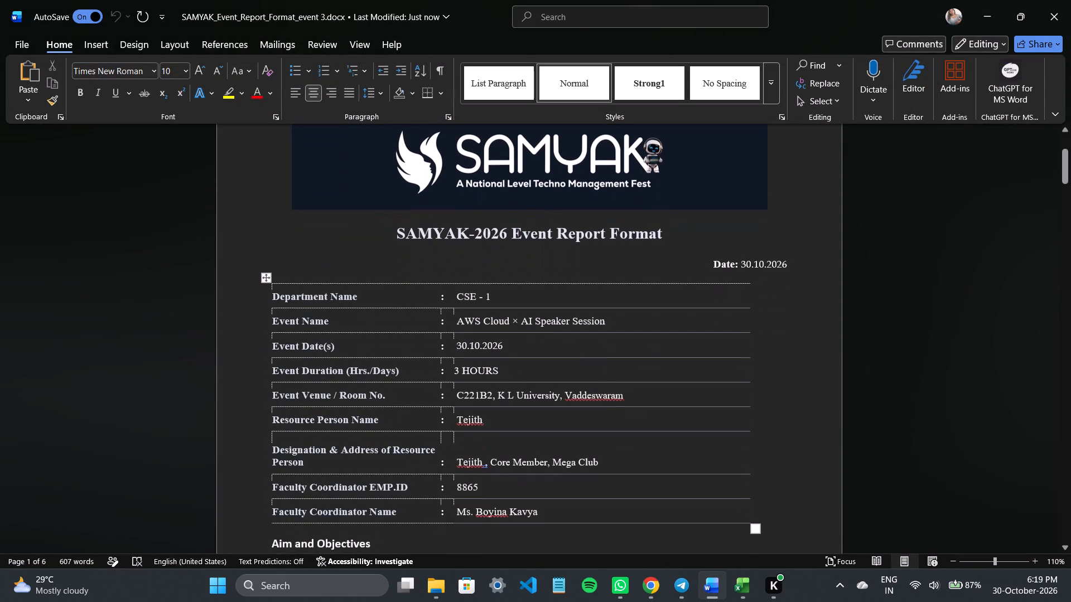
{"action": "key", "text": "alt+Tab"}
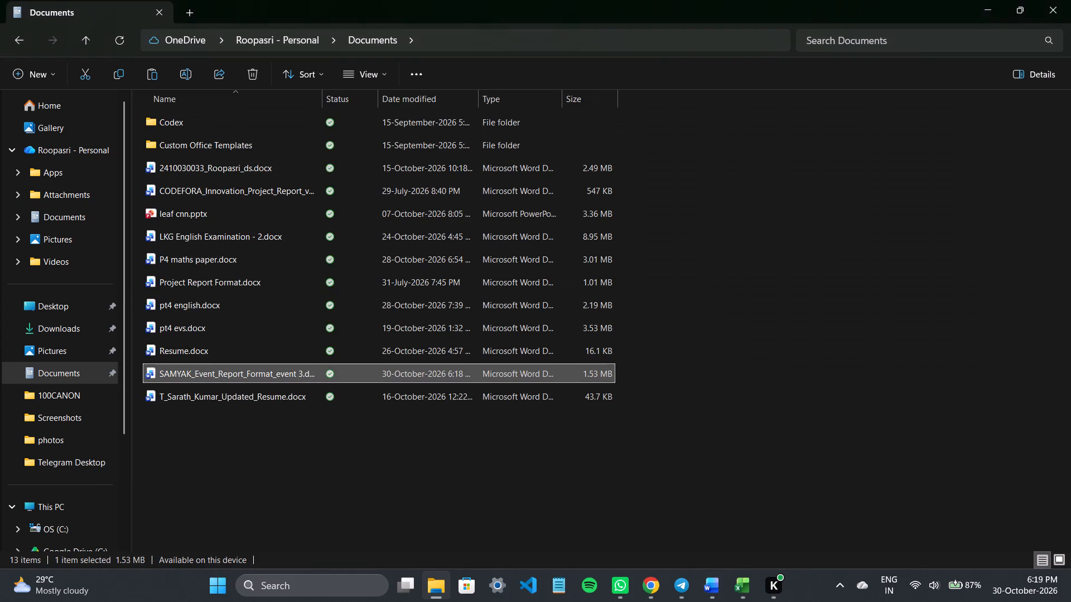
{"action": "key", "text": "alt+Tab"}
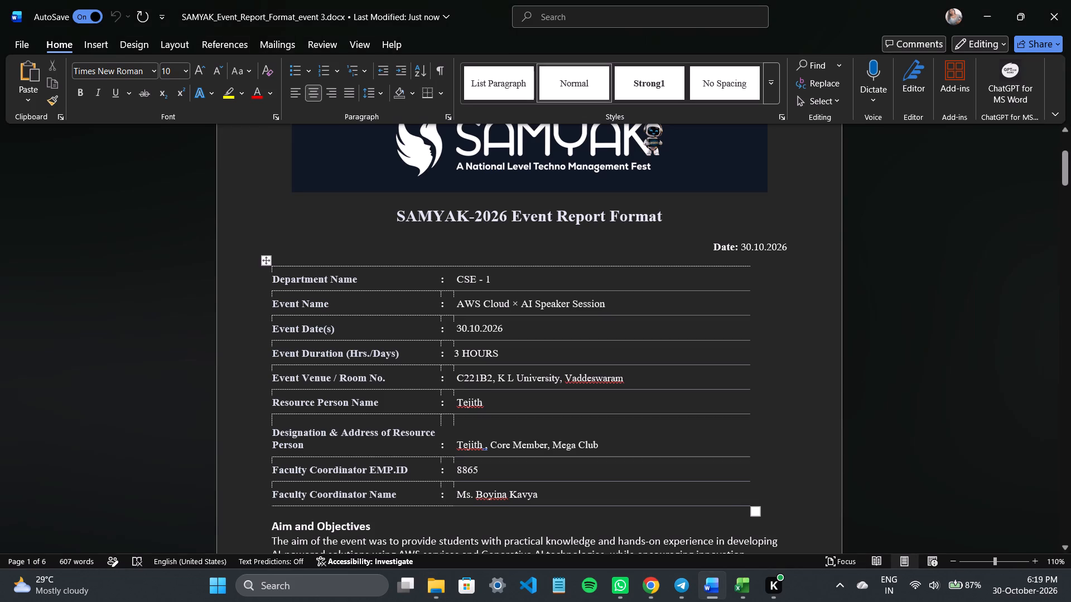
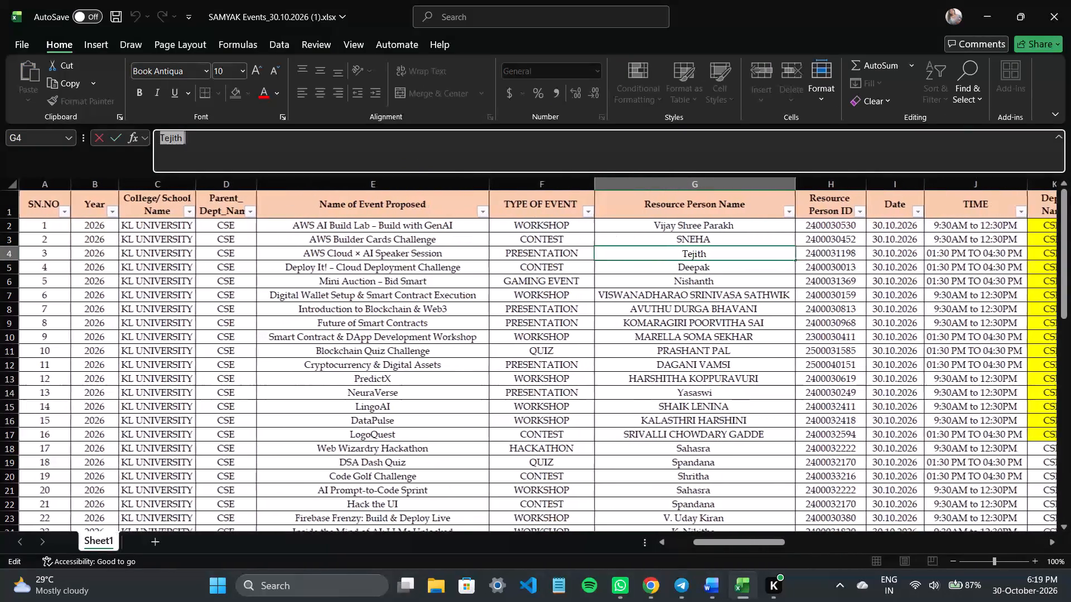
{"action": "left_click", "coordinate": [376, 272]}
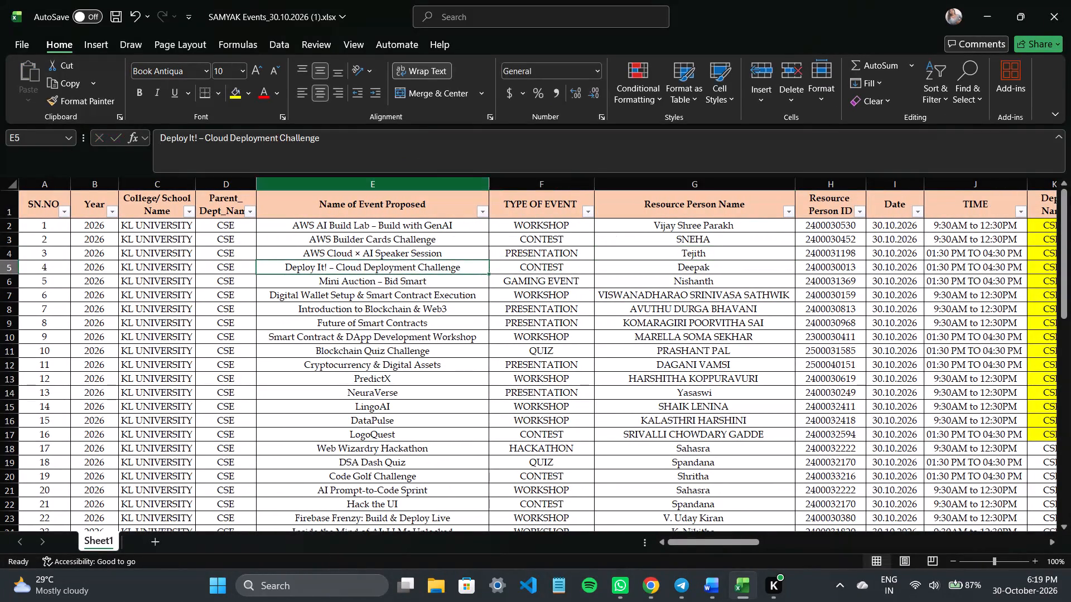
{"action": "left_click", "coordinate": [357, 147]}
{"action": "key", "text": "ctrl+a"}
{"action": "key", "text": "ctrl+c"}
{"action": "left_click", "coordinate": [357, 147]}
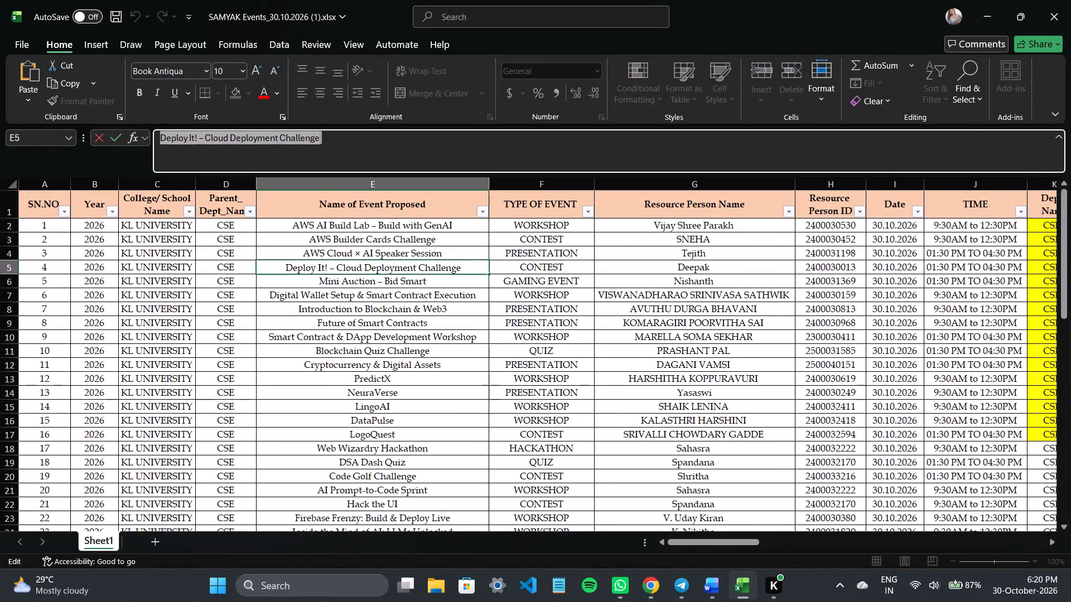
{"action": "key", "text": "alt+Tab"}
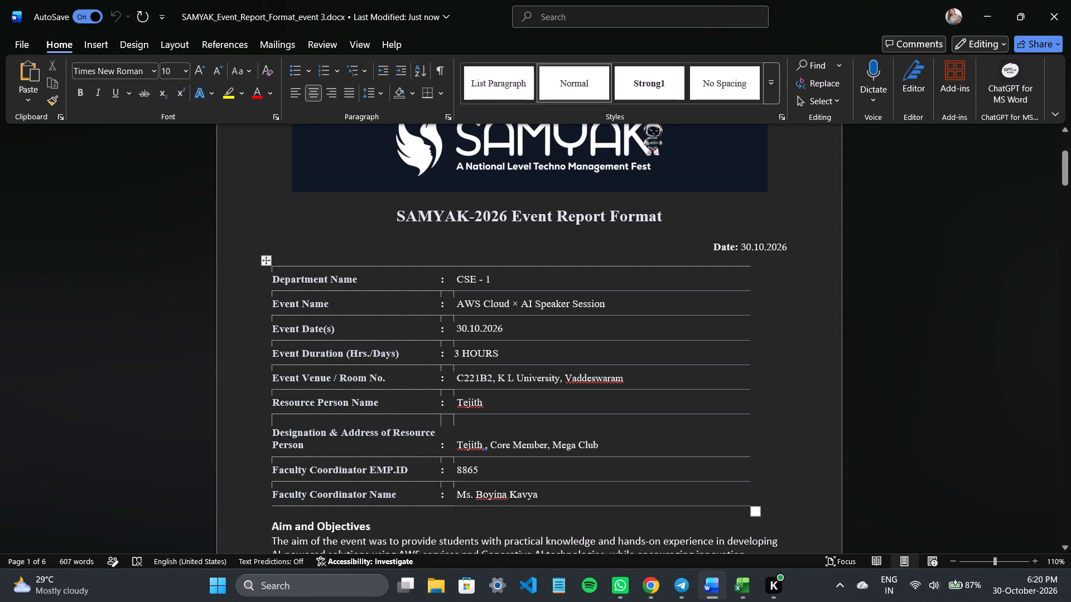
{"action": "left_click_drag", "start_coordinate": [458, 303], "coordinate": [587, 294]}
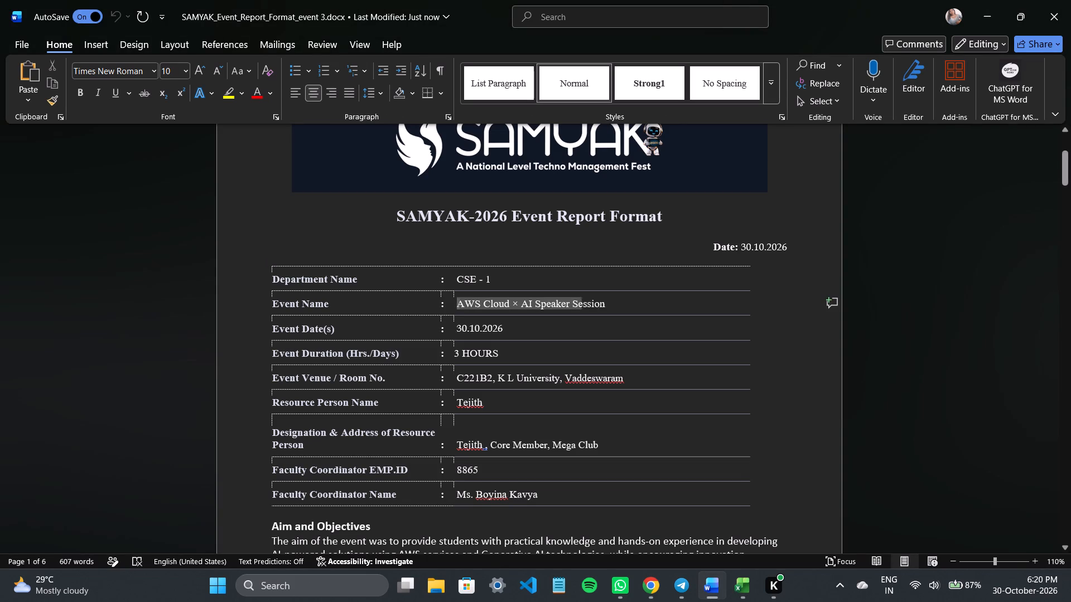
{"action": "left_click_drag", "start_coordinate": [587, 294], "coordinate": [611, 296]}
{"action": "key", "text": "ctrl+v"}
Switch back to the SAMYAK Events workbook in Excel.
{"action": "key", "text": "alt+Tab"}
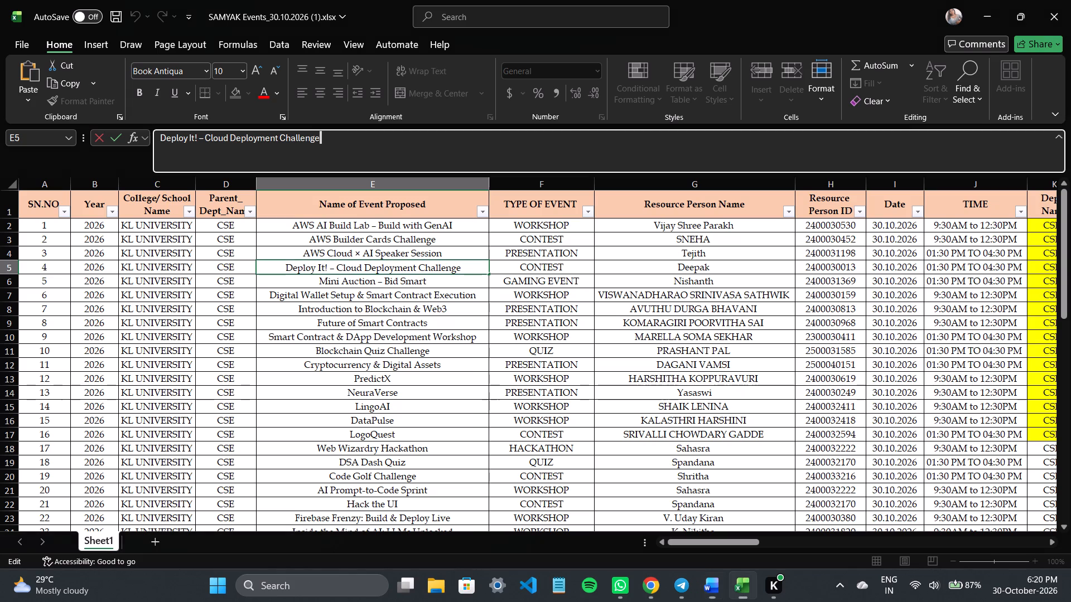
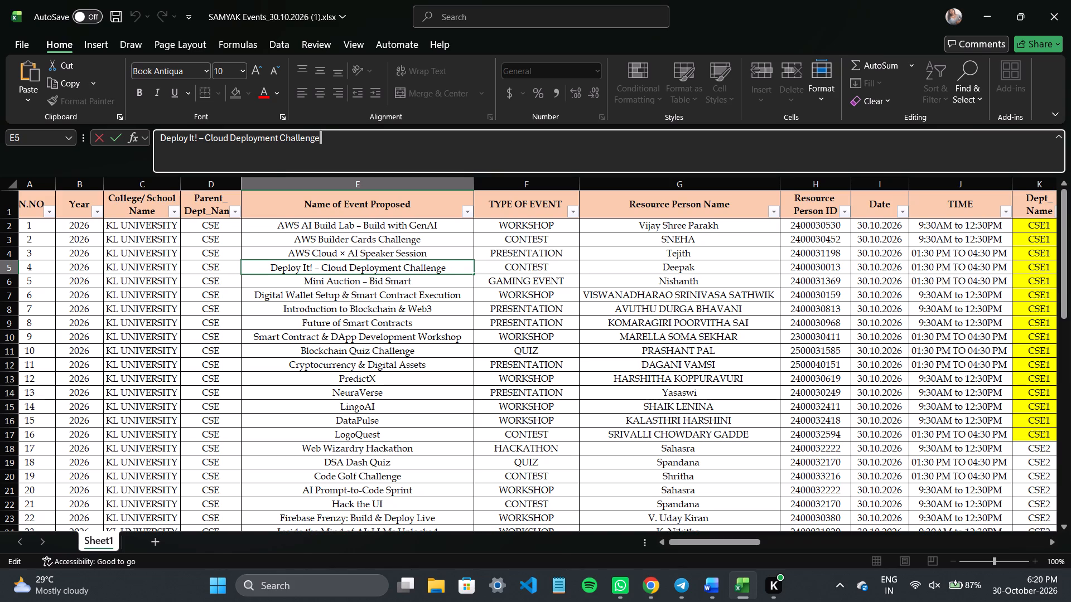
Switch back to the event 3 report in Word and undo the Event Name replacement.
{"action": "key", "text": "alt+Tab"}
{"action": "key", "text": "alt+Tab"}
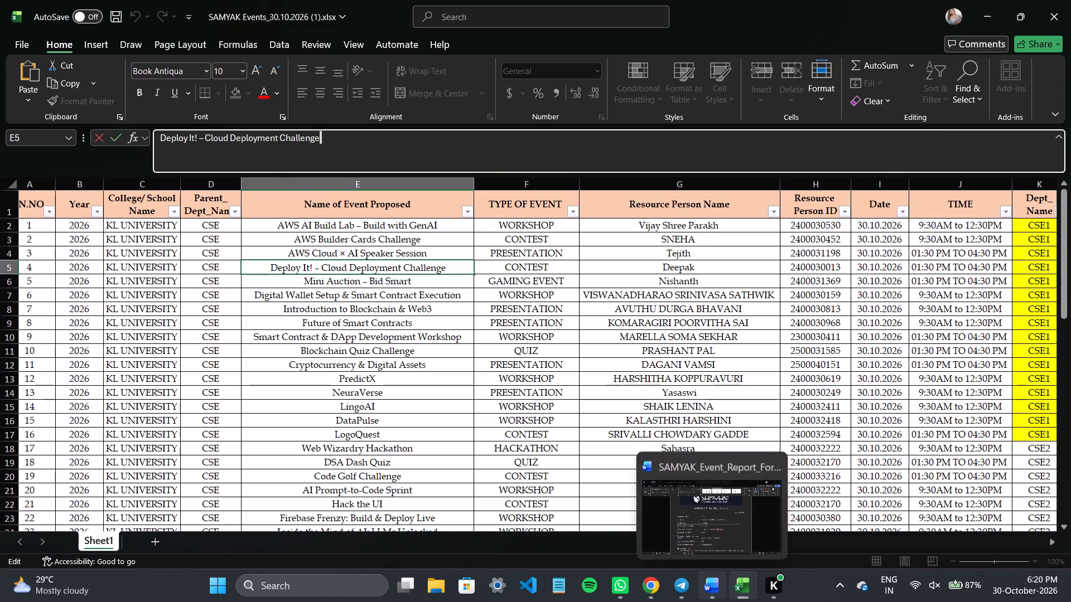
{"action": "left_click", "coordinate": [706, 520]}
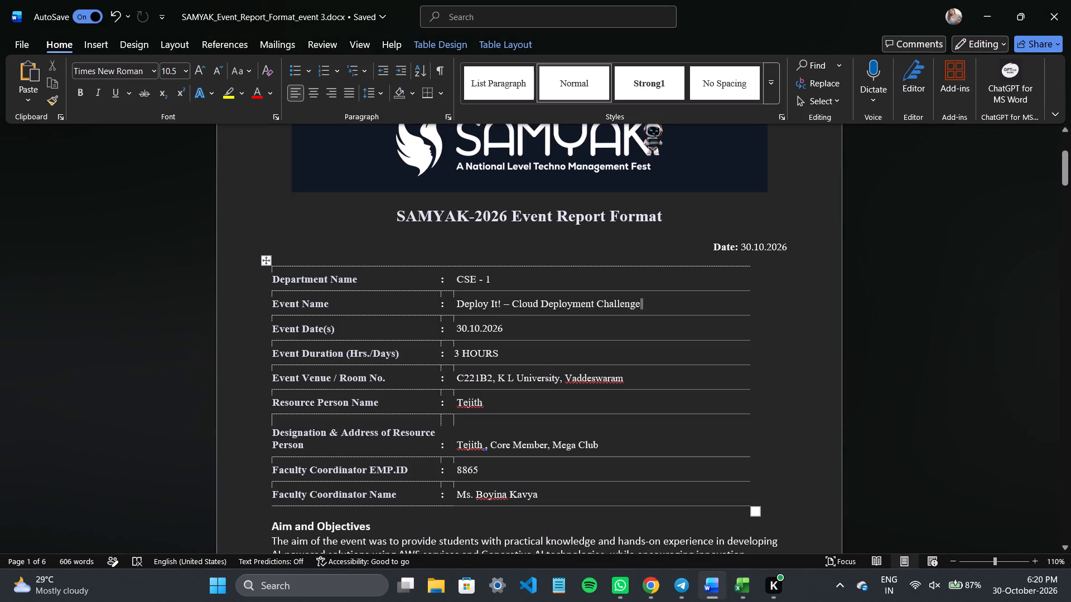
{"action": "key", "text": "ctrl+z"}
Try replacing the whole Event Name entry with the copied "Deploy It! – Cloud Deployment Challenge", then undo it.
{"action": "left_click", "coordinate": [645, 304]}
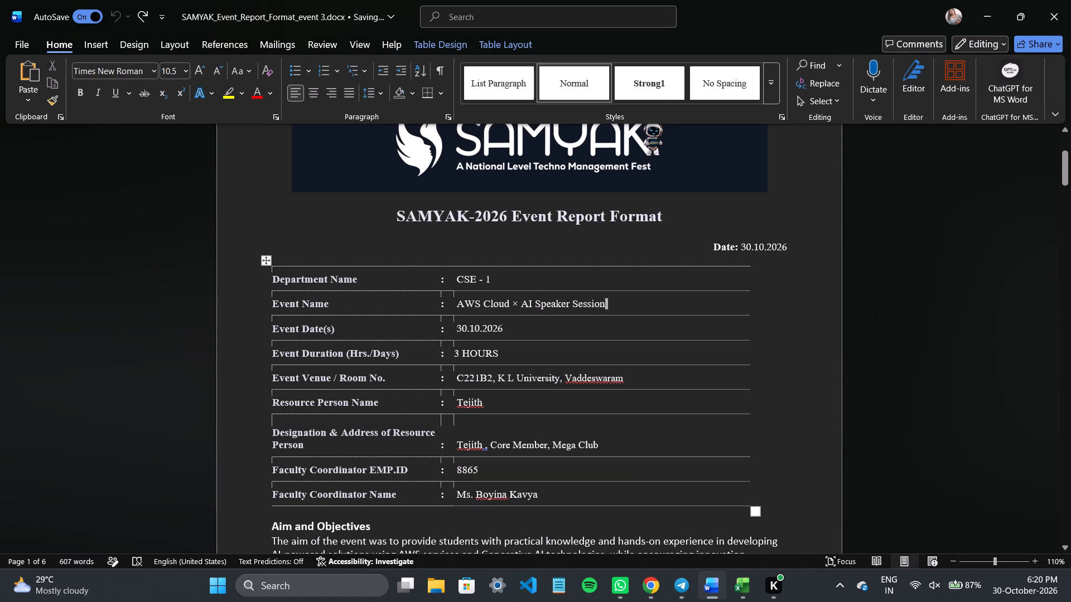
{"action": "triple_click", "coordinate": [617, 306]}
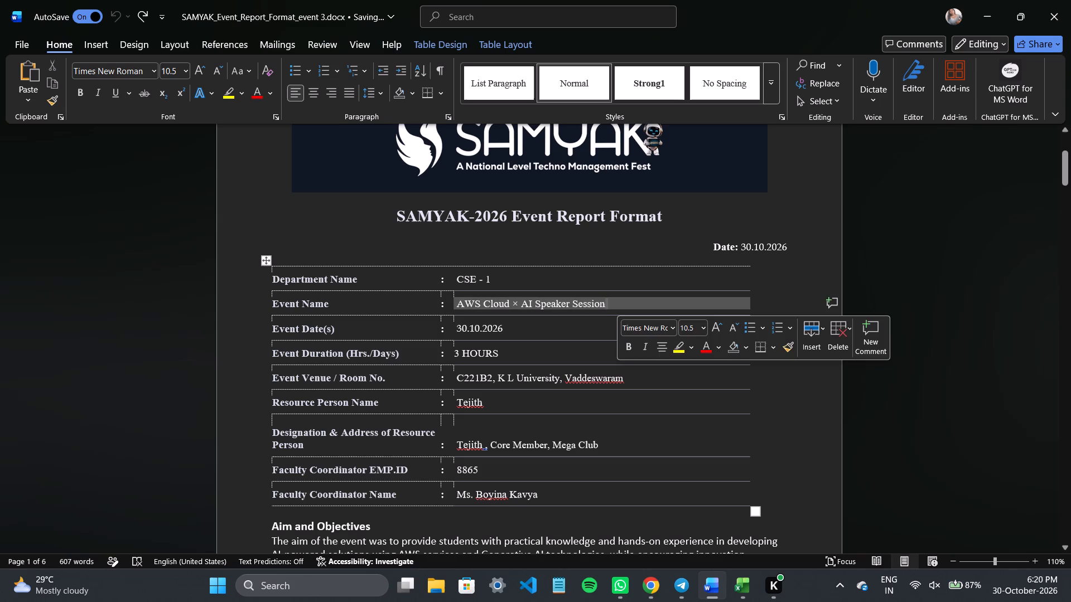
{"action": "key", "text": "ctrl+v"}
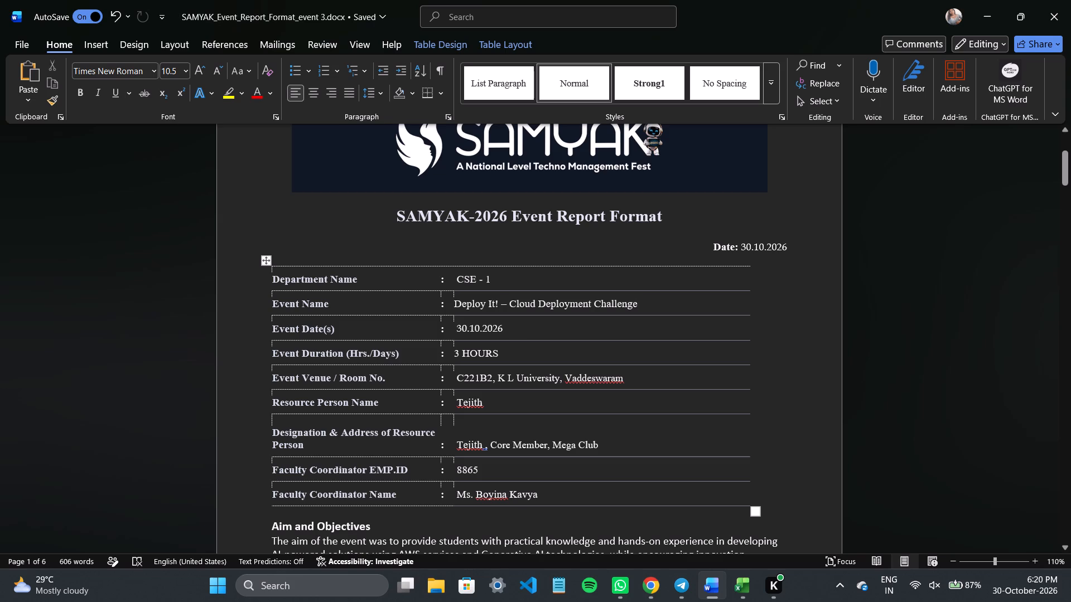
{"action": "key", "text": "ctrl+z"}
Look through the rest of the event 3 report, down to the Attendance of Participants section.
{"action": "left_click", "coordinate": [615, 376]}
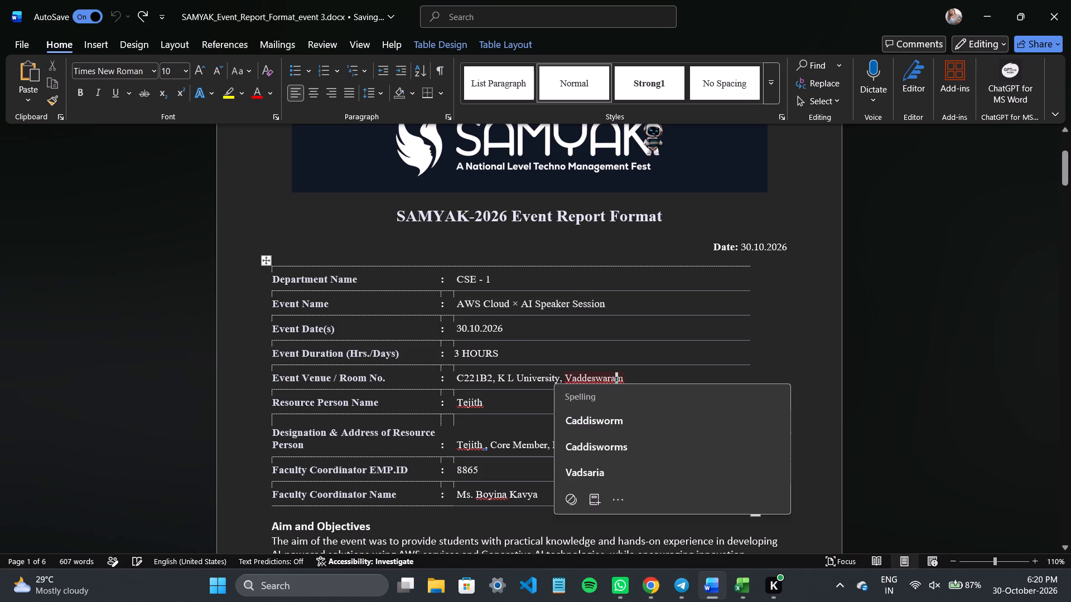
{"action": "scroll", "coordinate": [615, 376], "scroll_direction": "down", "scroll_amount": 7}
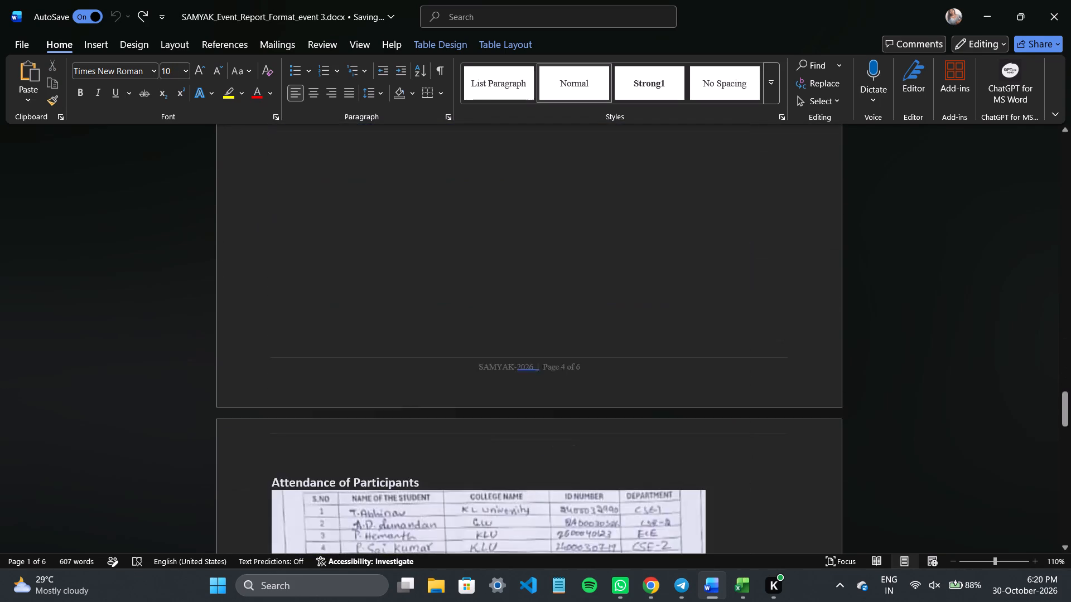
Copy the attendance photo above the participants table and delete it from that spot.
{"action": "scroll", "coordinate": [615, 376], "scroll_direction": "down", "scroll_amount": 3}
{"action": "scroll", "coordinate": [615, 376], "scroll_direction": "up", "scroll_amount": 1}
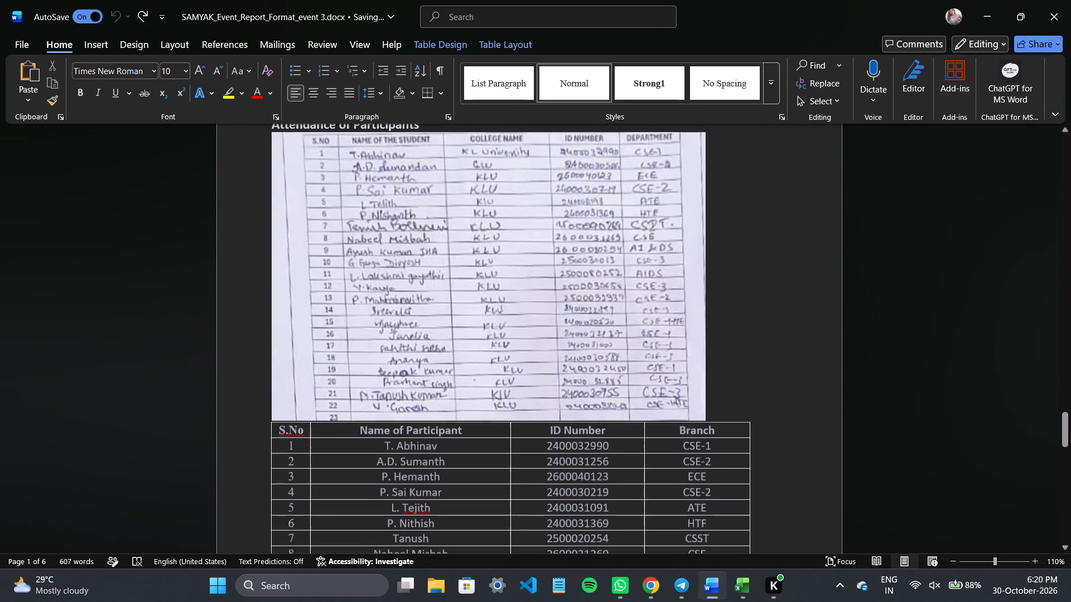
{"action": "left_click", "coordinate": [572, 305]}
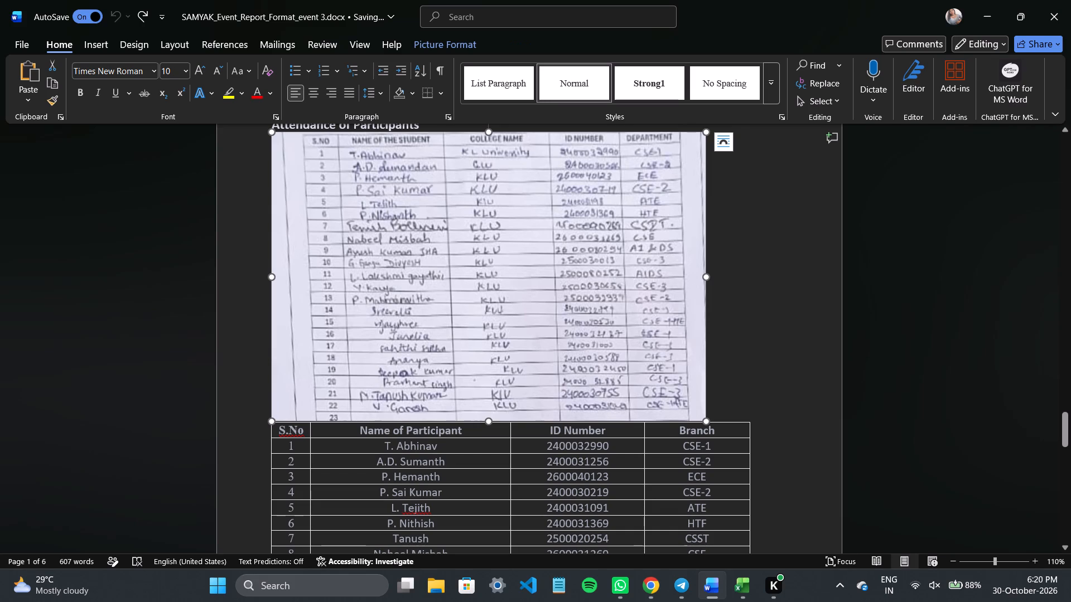
{"action": "key", "text": "ctrl+c"}
{"action": "key", "text": "Delete"}
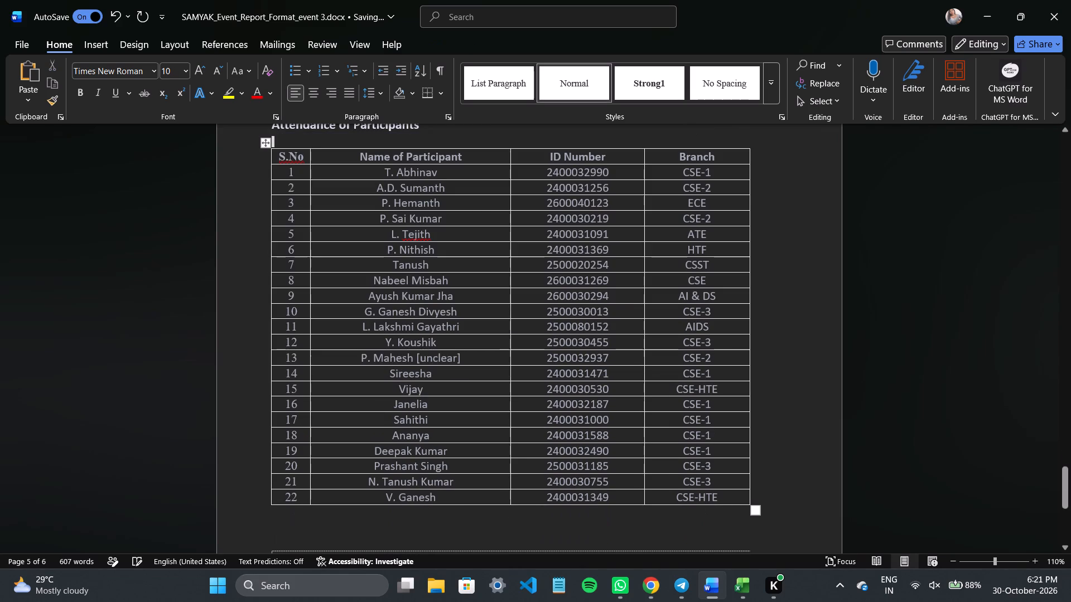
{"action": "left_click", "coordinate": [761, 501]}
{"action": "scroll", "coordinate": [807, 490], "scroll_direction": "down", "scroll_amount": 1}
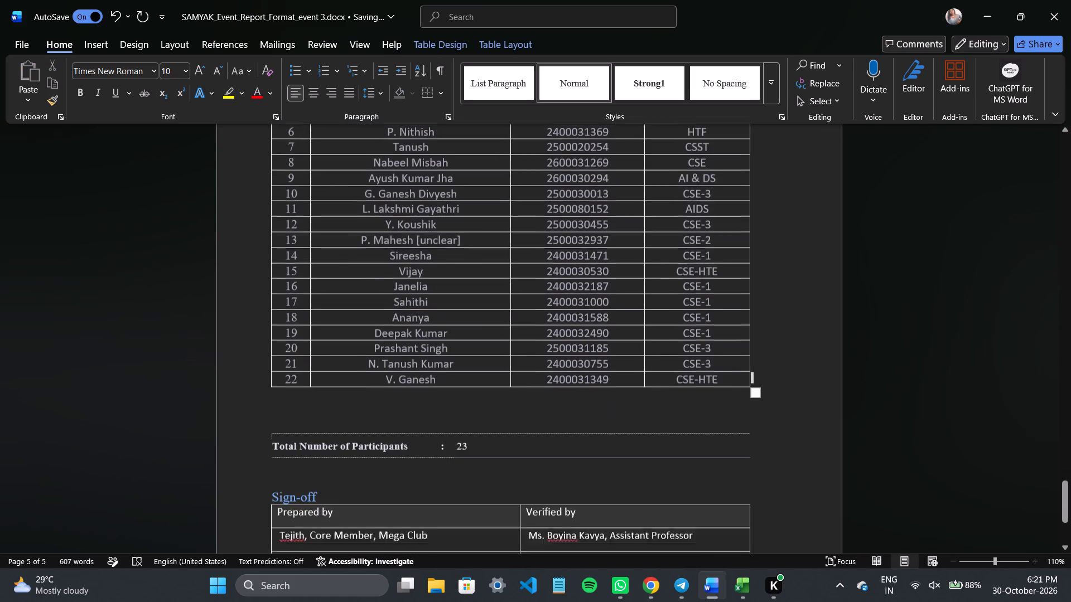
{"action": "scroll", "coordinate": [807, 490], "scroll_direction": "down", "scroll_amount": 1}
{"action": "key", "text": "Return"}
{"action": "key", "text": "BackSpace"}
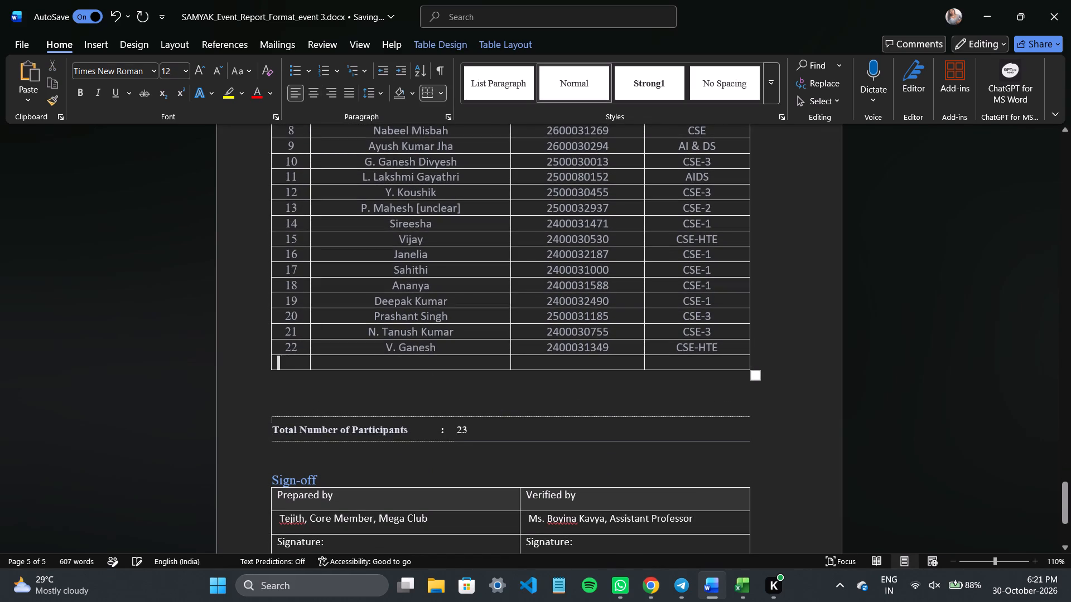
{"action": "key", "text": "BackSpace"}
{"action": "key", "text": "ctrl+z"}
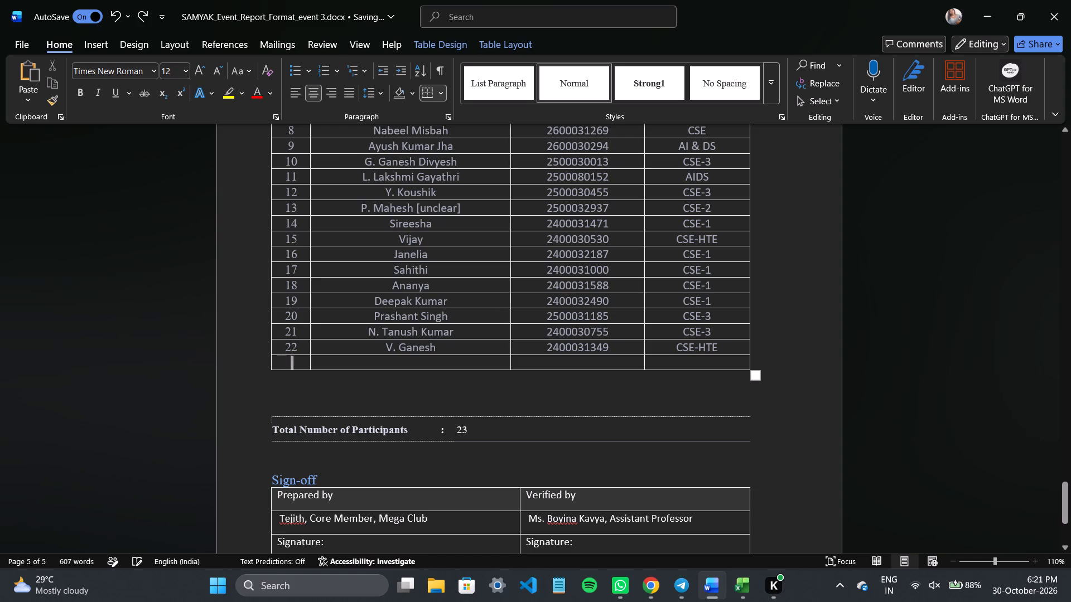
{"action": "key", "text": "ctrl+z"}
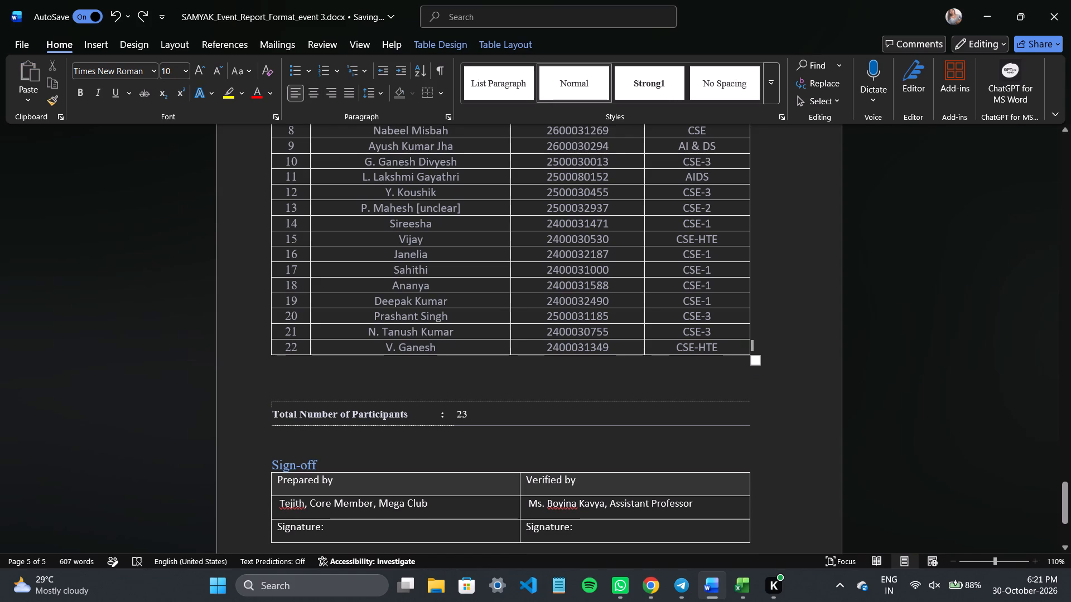
Paste the attendance photo below the participants table, above the Total Number of Participants line.
{"action": "left_click", "coordinate": [355, 393]}
{"action": "key", "text": "ctrl+v"}
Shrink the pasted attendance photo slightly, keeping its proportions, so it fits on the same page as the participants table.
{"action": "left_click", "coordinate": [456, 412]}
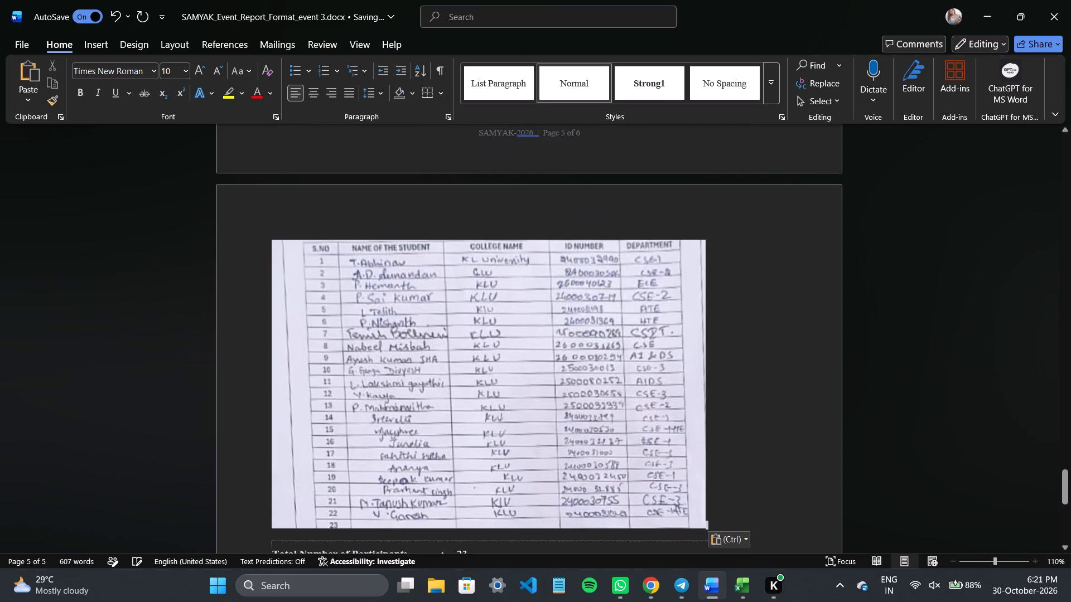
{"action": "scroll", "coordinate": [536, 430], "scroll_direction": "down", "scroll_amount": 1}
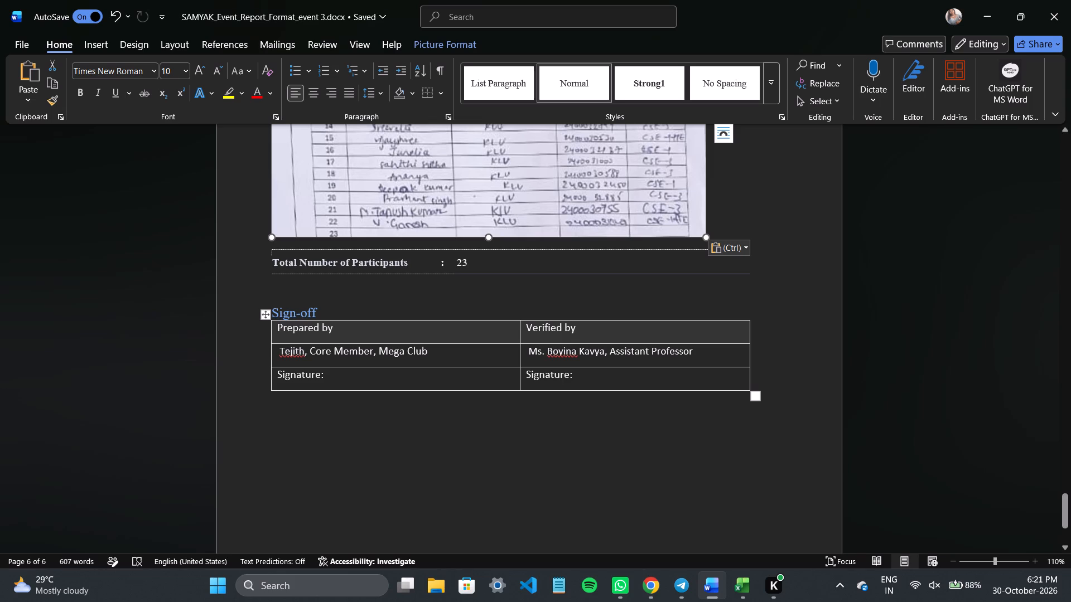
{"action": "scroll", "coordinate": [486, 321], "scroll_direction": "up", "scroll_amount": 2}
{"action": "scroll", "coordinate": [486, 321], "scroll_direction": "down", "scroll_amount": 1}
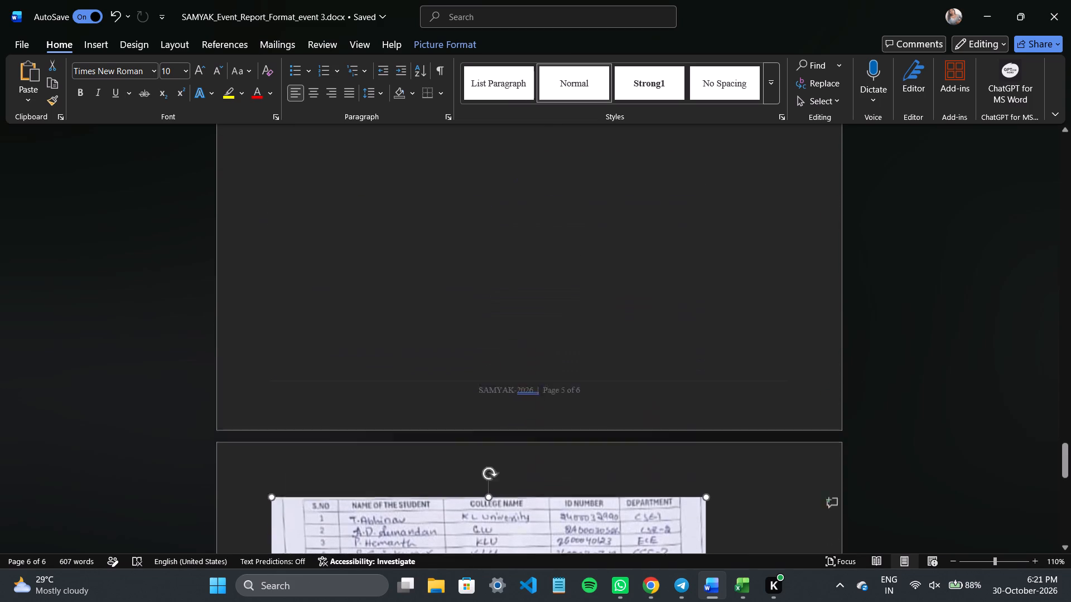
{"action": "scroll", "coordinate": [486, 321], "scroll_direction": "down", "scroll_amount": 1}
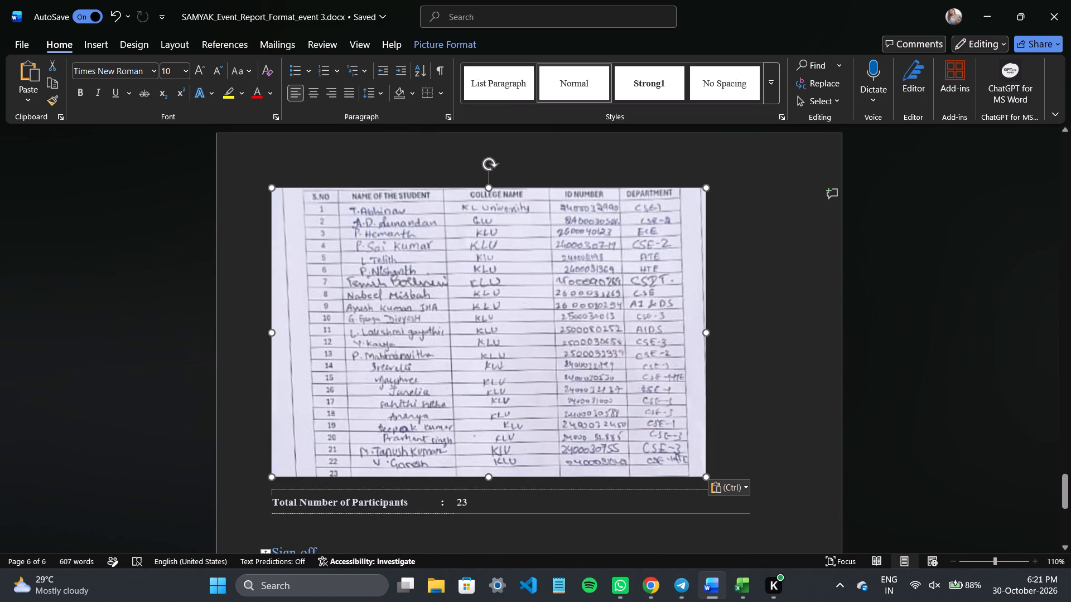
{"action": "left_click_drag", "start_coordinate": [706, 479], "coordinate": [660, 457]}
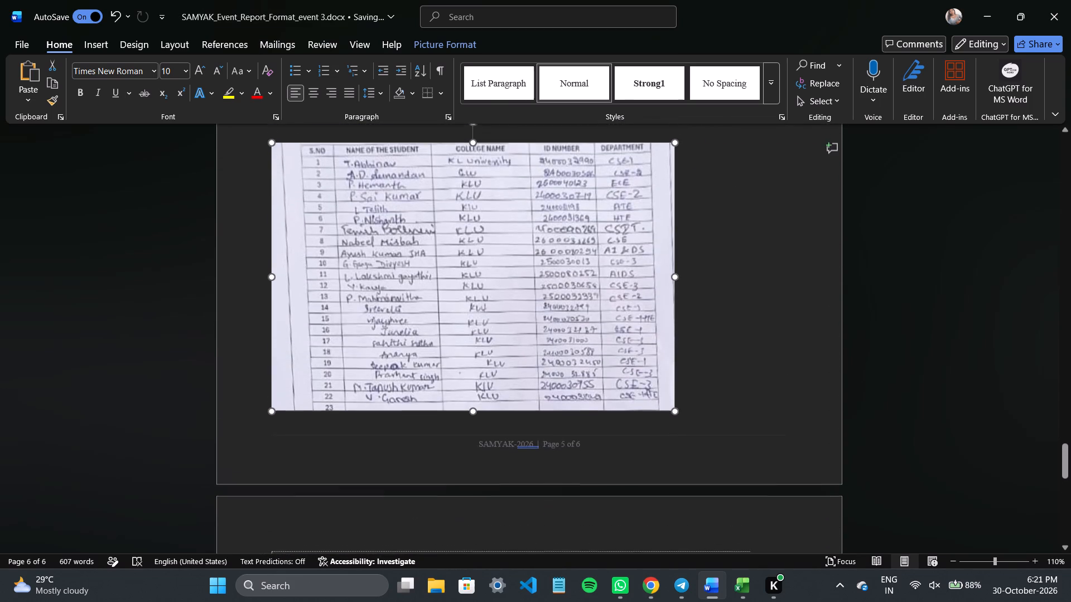
{"action": "scroll", "coordinate": [580, 192], "scroll_direction": "up", "scroll_amount": 1}
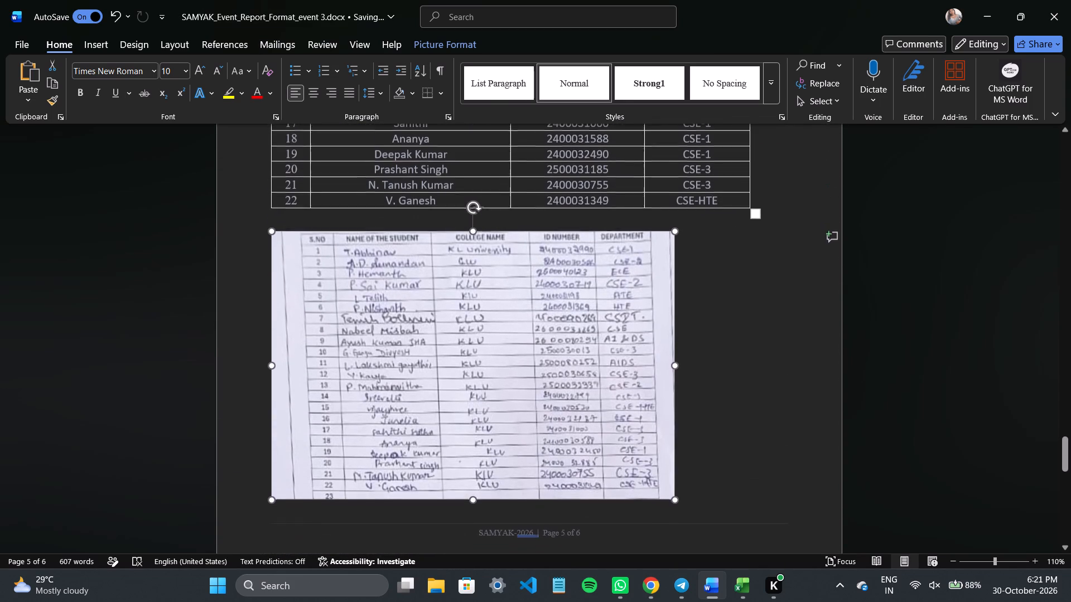
{"action": "left_click", "coordinate": [566, 219]}
{"action": "key", "text": "BackSpace"}
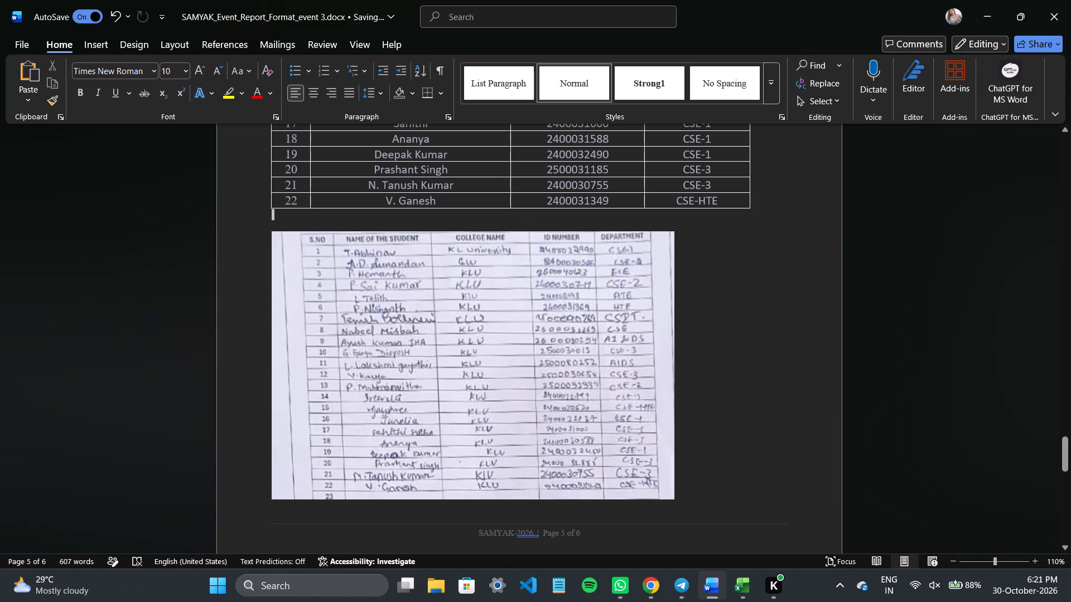
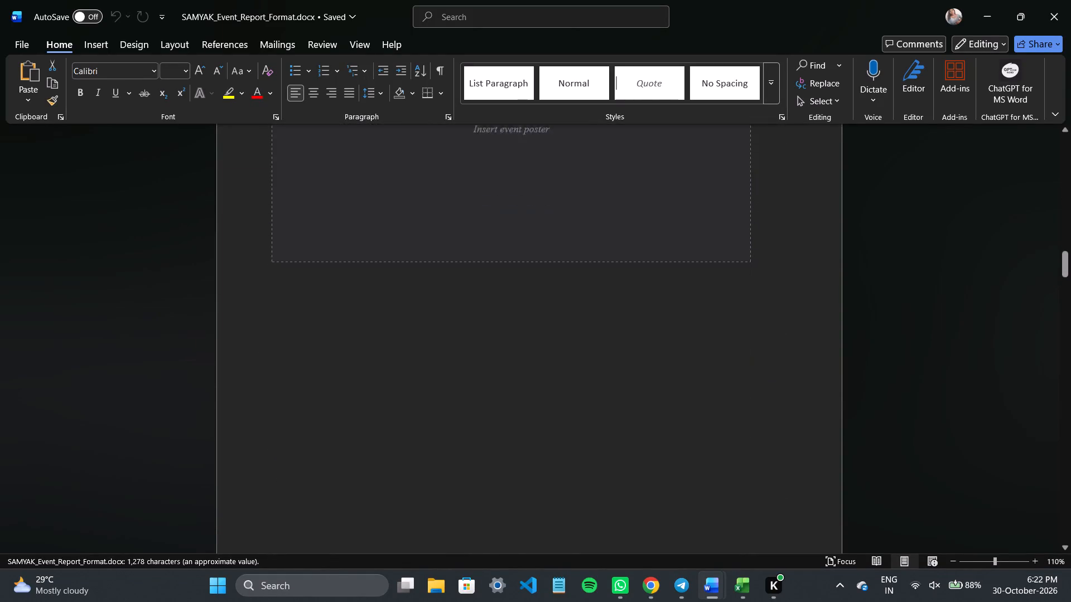
Copy the Faculty Coordinator, HOD and Convener signature block from the end of the blank report format, and close that document.
{"action": "scroll", "coordinate": [472, 362], "scroll_direction": "down", "scroll_amount": 1}
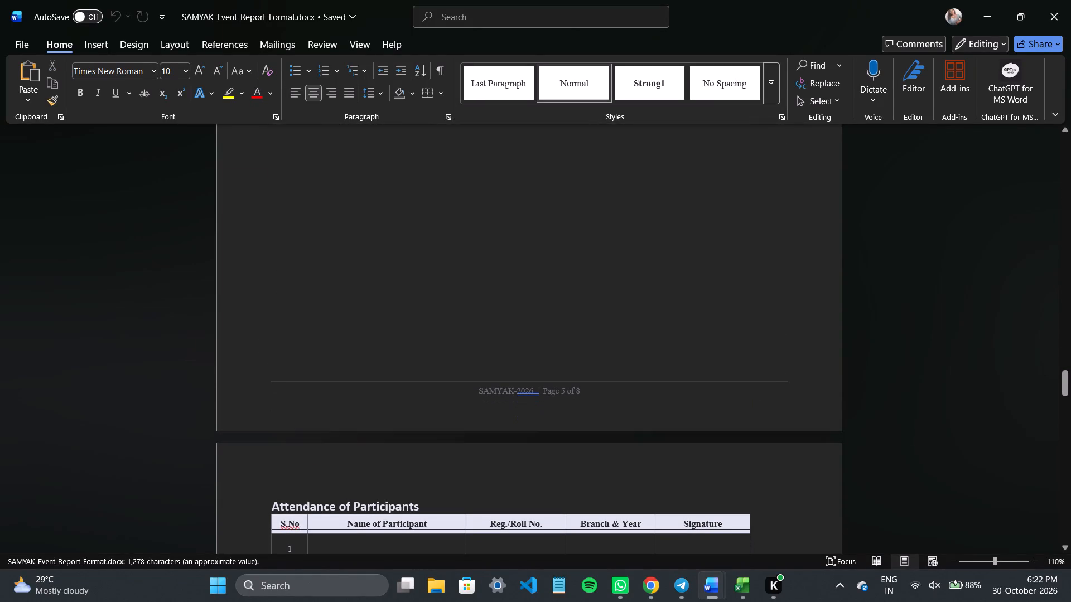
{"action": "scroll", "coordinate": [472, 362], "scroll_direction": "down", "scroll_amount": 4}
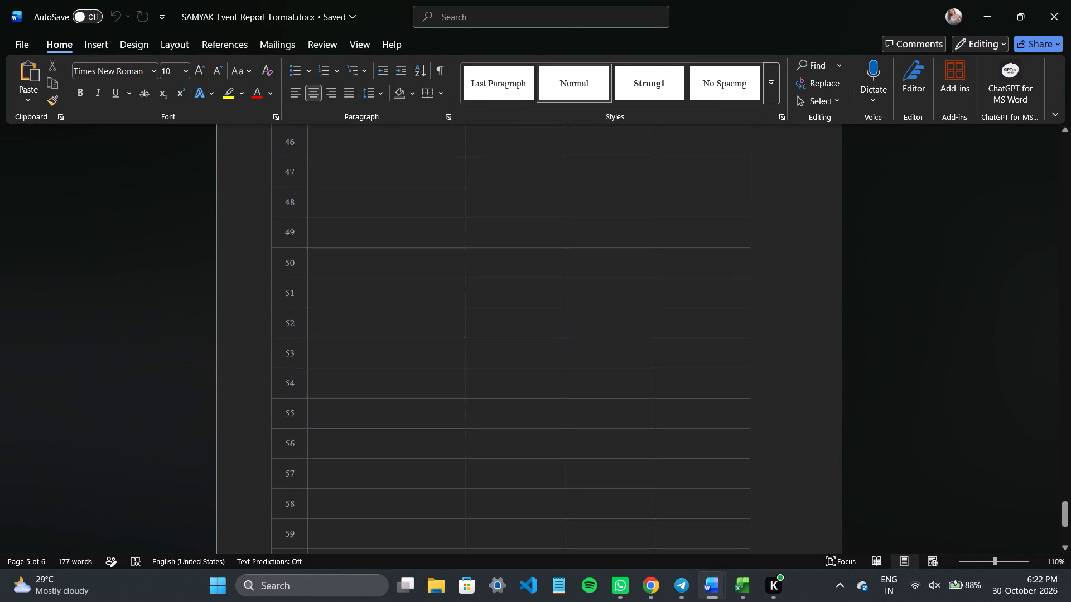
{"action": "scroll", "coordinate": [472, 362], "scroll_direction": "down", "scroll_amount": 4}
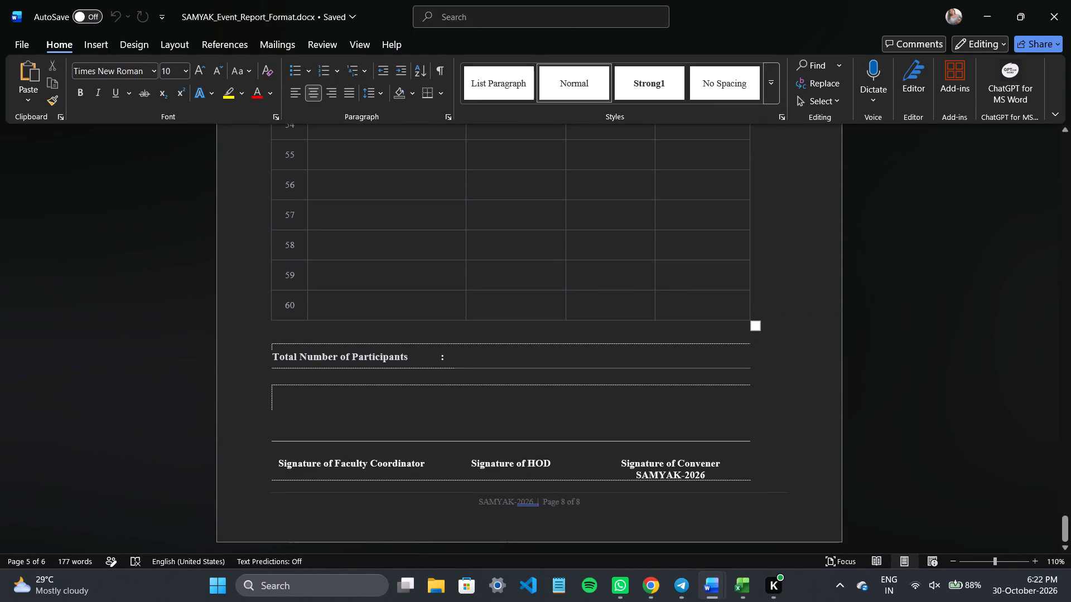
{"action": "left_click_drag", "start_coordinate": [277, 441], "coordinate": [812, 487]}
{"action": "key", "text": "ctrl+c"}
{"action": "key", "text": "ctrl+c"}
{"action": "key", "text": "ctrl+c"}
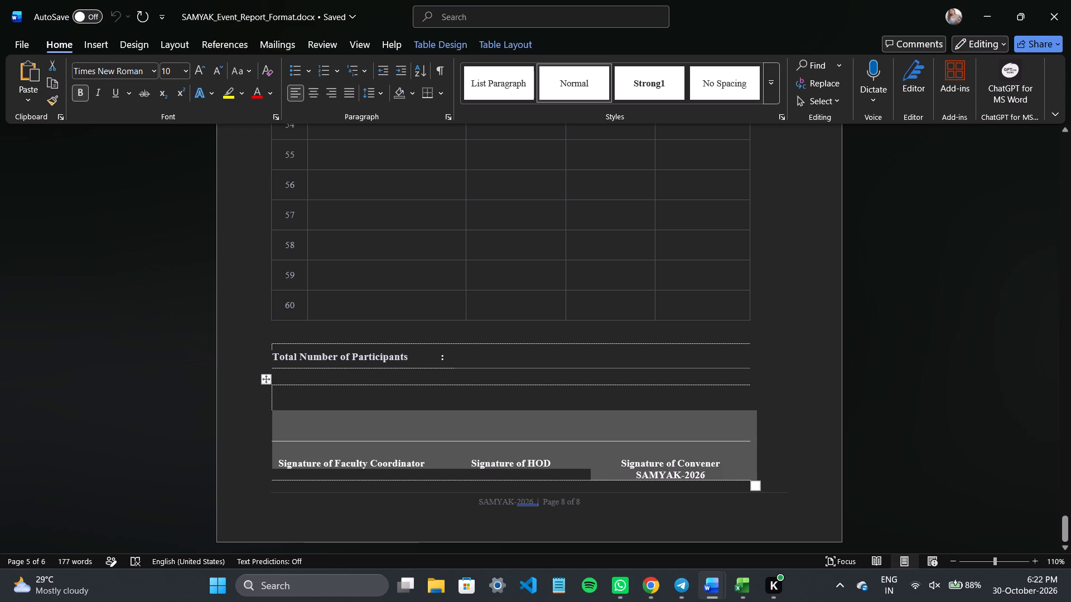
{"action": "key", "text": "ctrl+c"}
{"action": "left_click", "coordinate": [812, 487]}
{"action": "left_click", "coordinate": [1070, 0]}
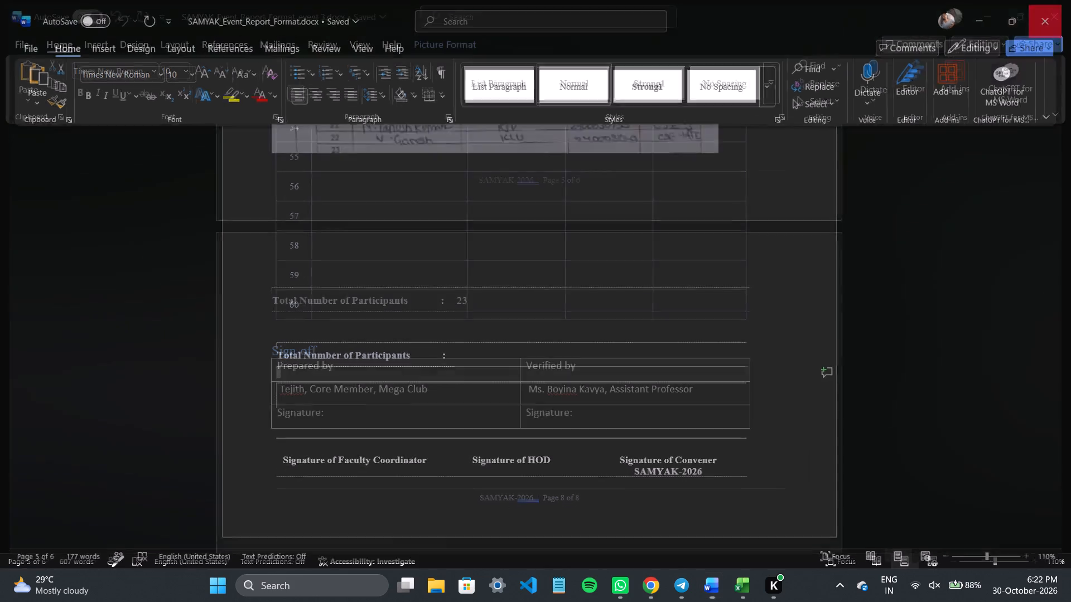
Select the Sign-off heading and its Prepared by / Verified by table in the event 3 report.
{"action": "left_click_drag", "start_coordinate": [284, 334], "coordinate": [617, 409]}
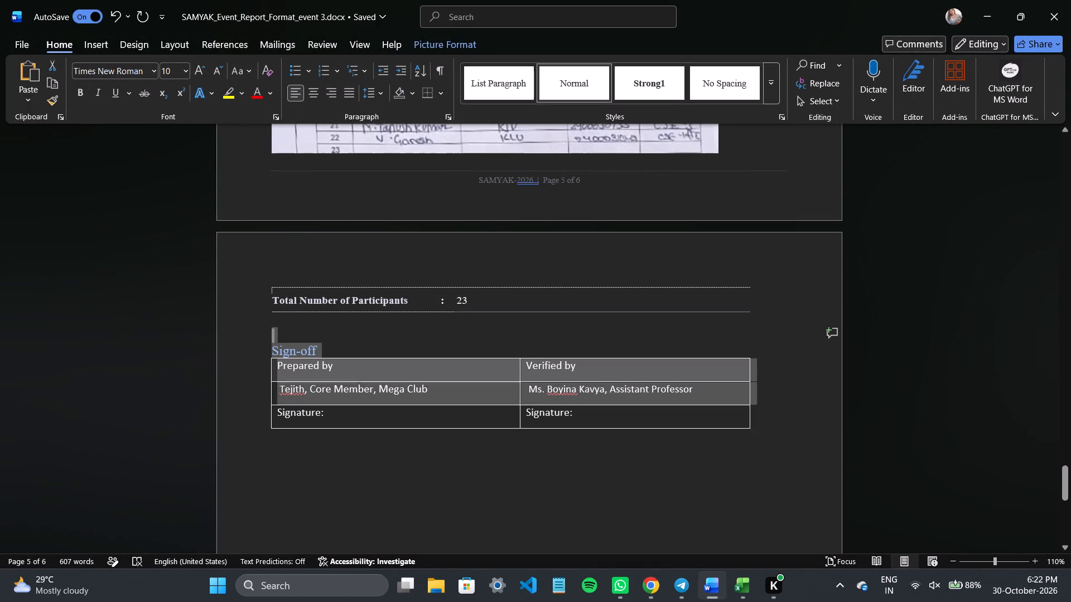
Replace the Sign-off heading and its Prepared by/Verified by table with the copied Faculty Coordinator, HOD and Convener SAMYAK-2026 signature block.
{"action": "left_click_drag", "start_coordinate": [617, 409], "coordinate": [757, 440]}
{"action": "key", "text": "ctrl+v"}
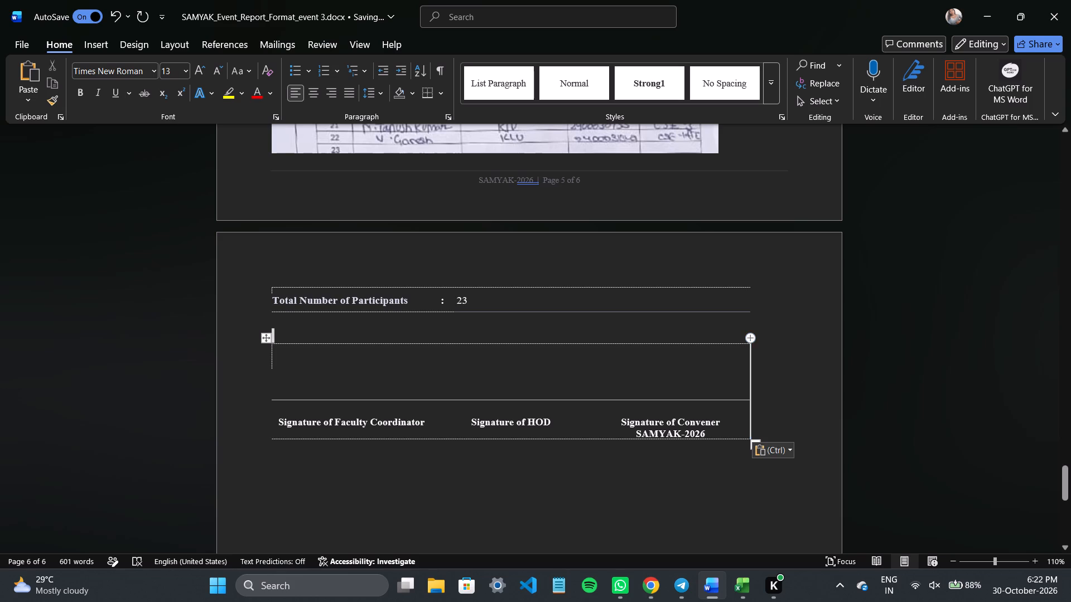
Try to select the empty line along the top border of the pasted signature block.
{"action": "triple_click", "coordinate": [766, 339]}
{"action": "triple_click", "coordinate": [766, 339]}
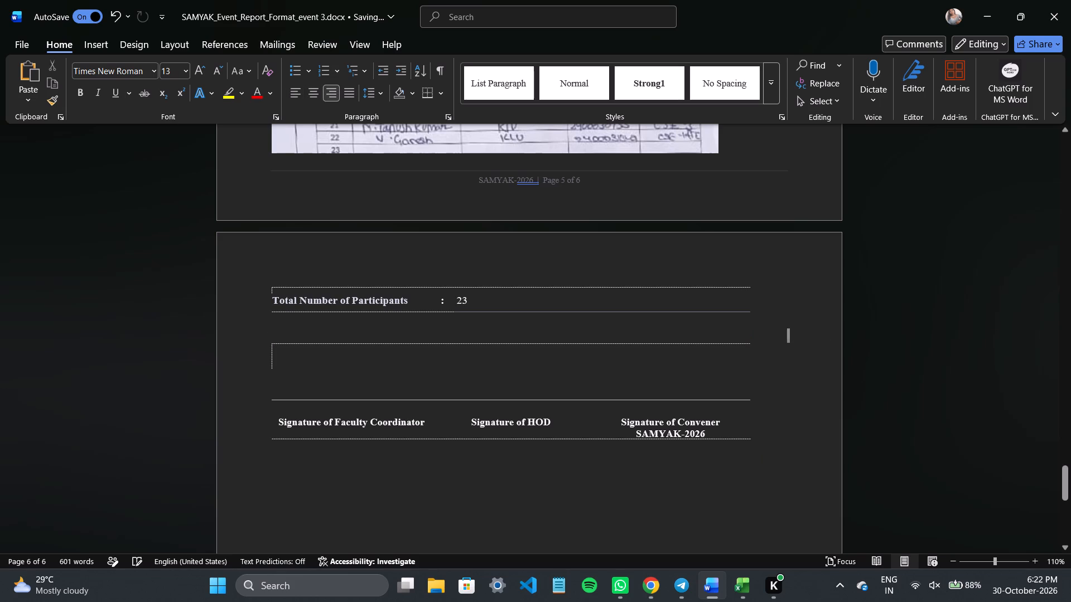
{"action": "left_click", "coordinate": [766, 339]}
{"action": "left_click_drag", "start_coordinate": [759, 342], "coordinate": [275, 341]}
{"action": "left_click_drag", "start_coordinate": [275, 341], "coordinate": [274, 342]}
{"action": "left_click_drag", "start_coordinate": [274, 342], "coordinate": [480, 347]}
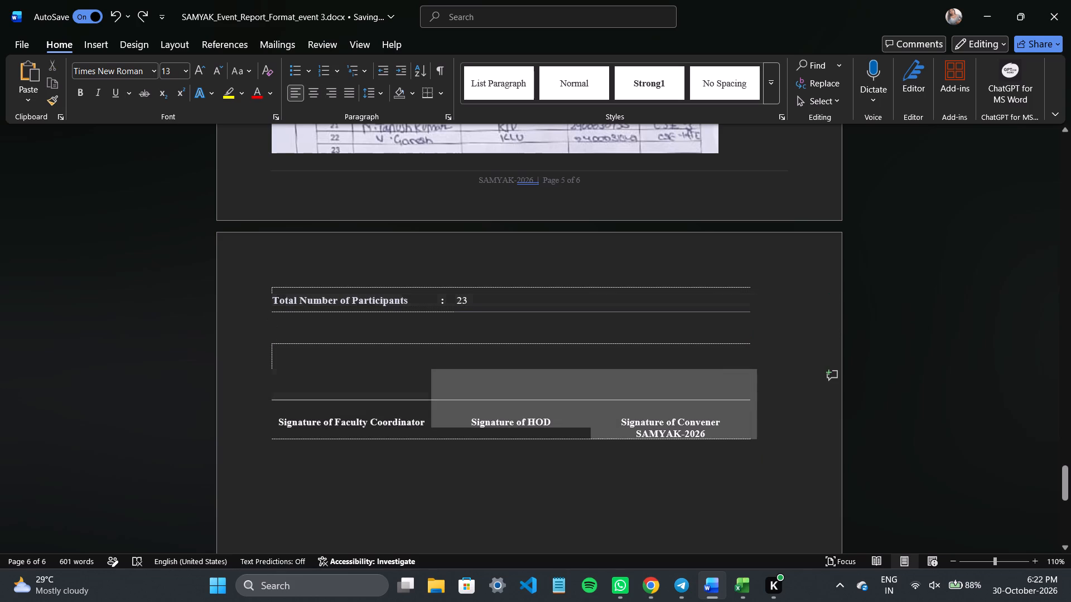
{"action": "left_click_drag", "start_coordinate": [480, 347], "coordinate": [479, 352]}
{"action": "left_click", "coordinate": [535, 341]}
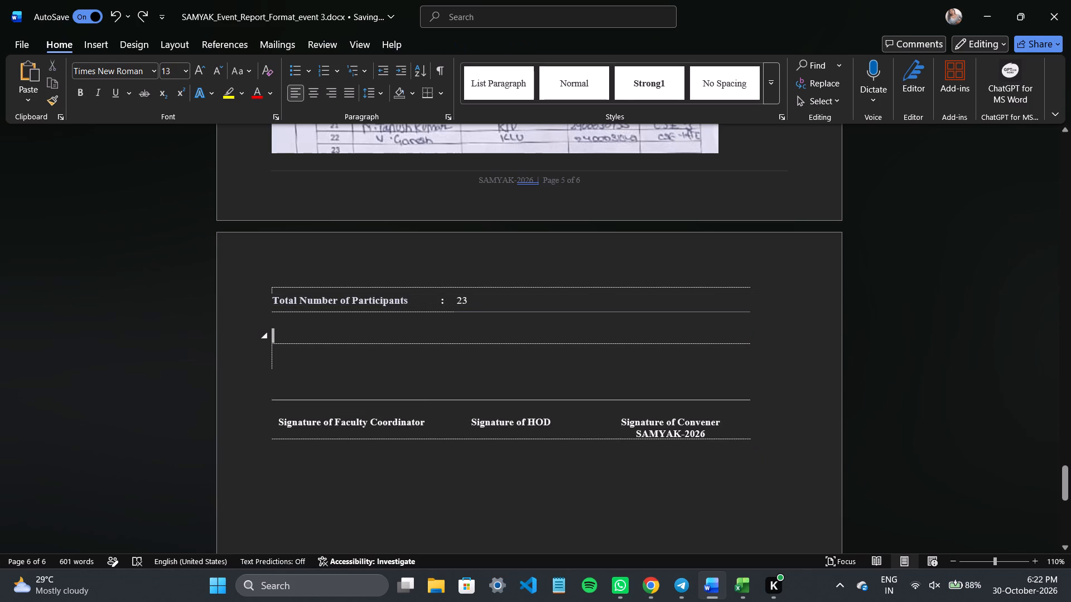
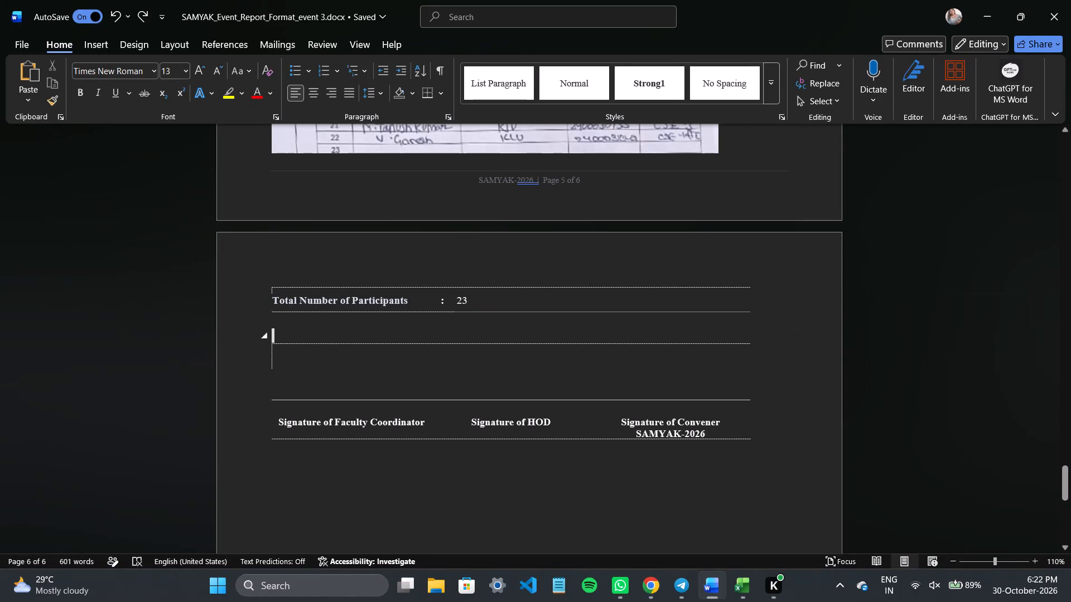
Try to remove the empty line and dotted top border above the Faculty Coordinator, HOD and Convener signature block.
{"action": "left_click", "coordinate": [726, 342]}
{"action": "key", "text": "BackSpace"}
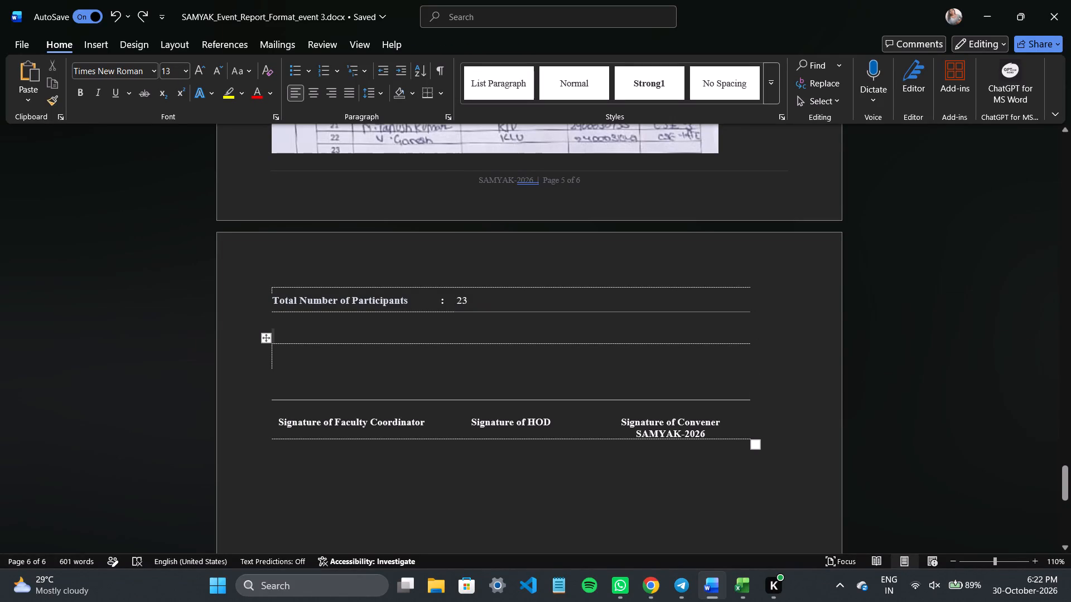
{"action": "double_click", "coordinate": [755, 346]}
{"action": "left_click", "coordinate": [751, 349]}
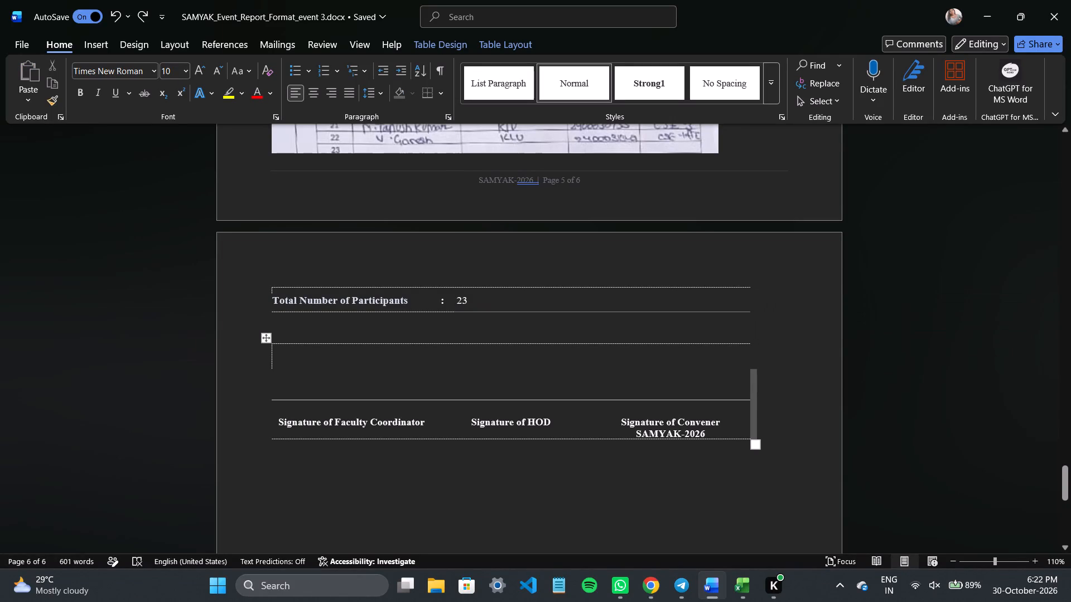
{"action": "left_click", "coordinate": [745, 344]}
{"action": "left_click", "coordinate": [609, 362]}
Review the report's earlier pages, from the attendance sheets back to the geotagged event photographs.
{"action": "scroll", "coordinate": [609, 362], "scroll_direction": "up", "scroll_amount": 1}
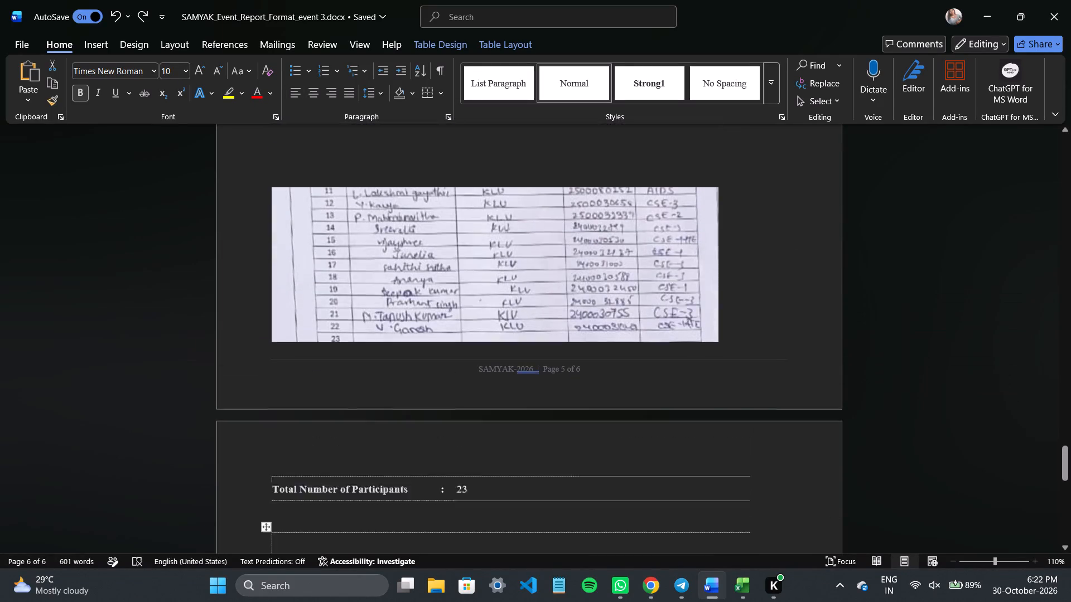
{"action": "scroll", "coordinate": [609, 362], "scroll_direction": "up", "scroll_amount": 1}
{"action": "scroll", "coordinate": [617, 317], "scroll_direction": "up", "scroll_amount": 2}
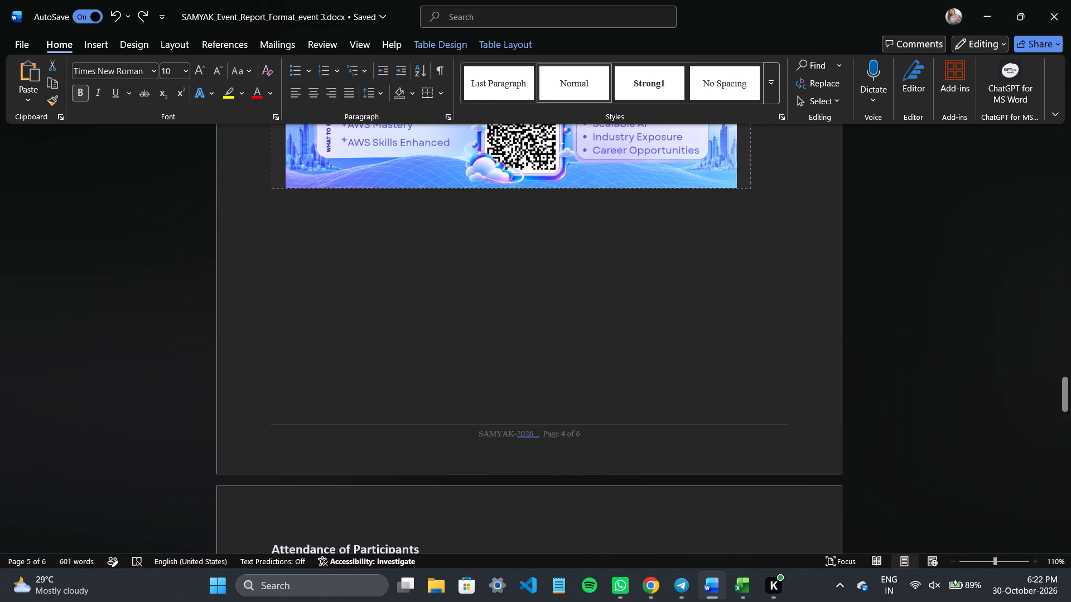
{"action": "scroll", "coordinate": [474, 254], "scroll_direction": "up", "scroll_amount": 19}
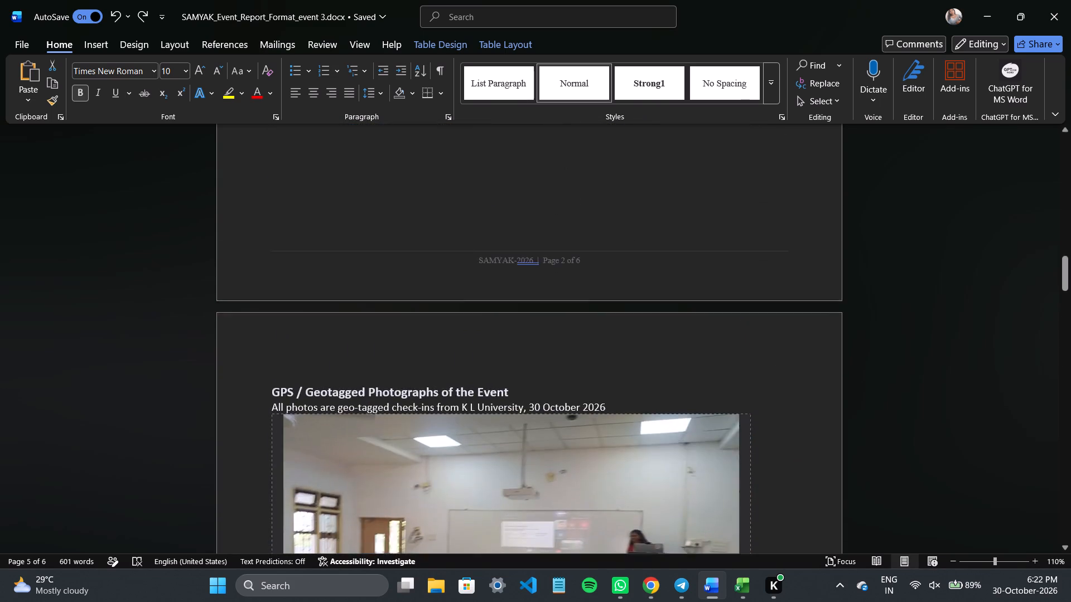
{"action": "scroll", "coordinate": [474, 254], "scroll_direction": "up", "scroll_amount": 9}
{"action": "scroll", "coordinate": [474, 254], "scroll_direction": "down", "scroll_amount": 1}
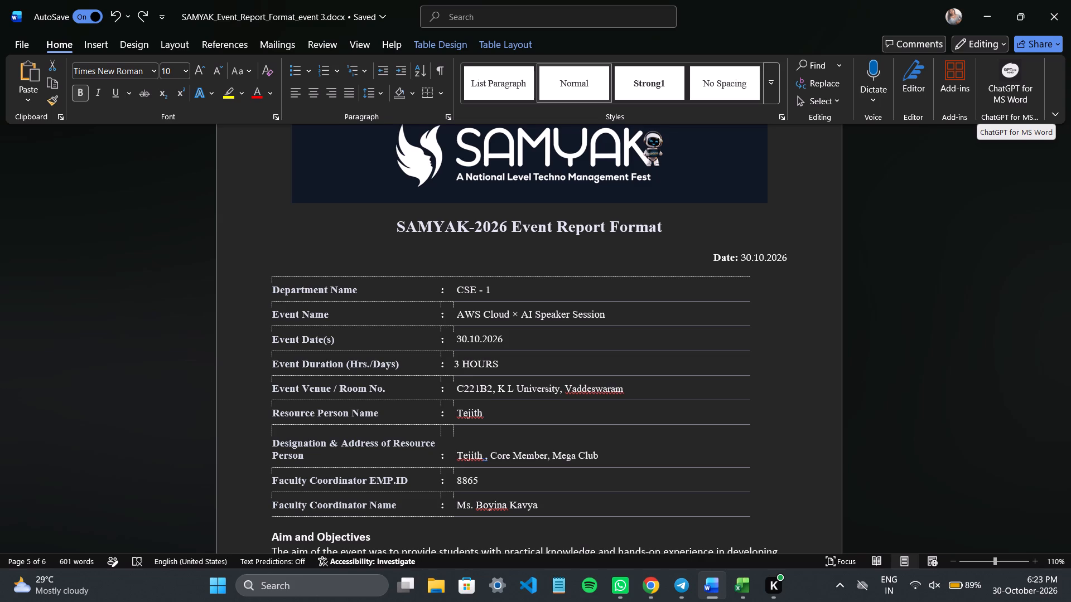
Bring up the available Wi-Fi networks and try to get the computer connected to the network named with three emoji faces.
{"action": "left_click", "coordinate": [909, 584]}
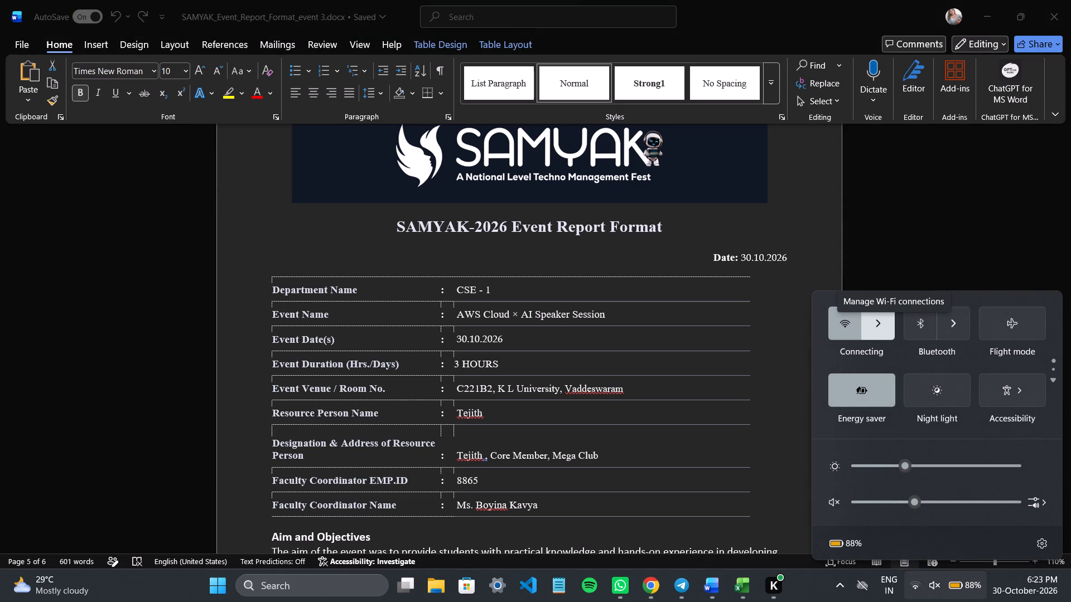
{"action": "left_click", "coordinate": [885, 329]}
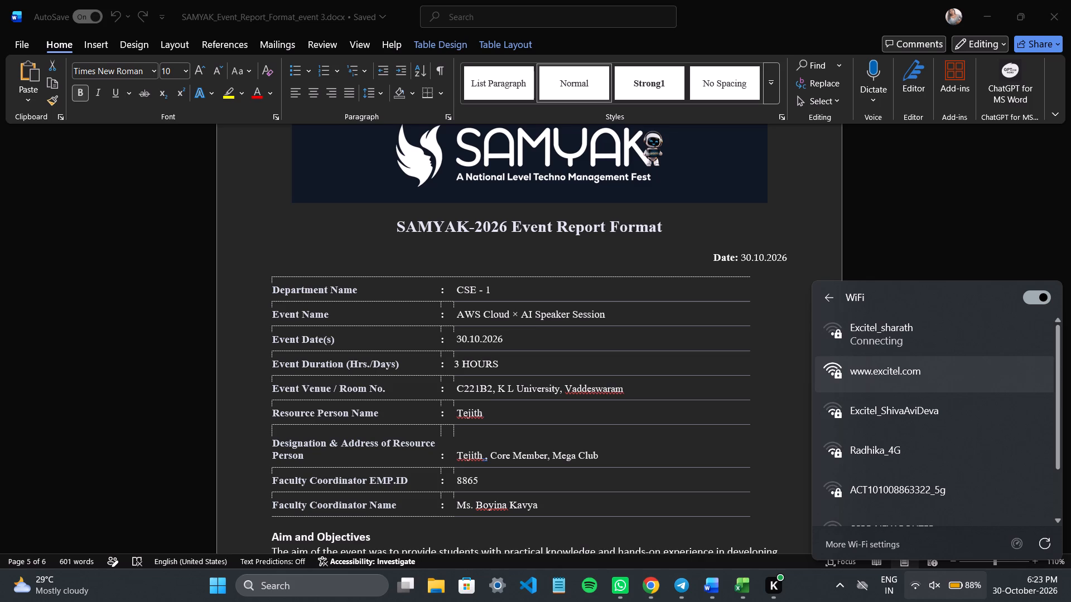
{"action": "scroll", "coordinate": [903, 438], "scroll_direction": "up", "scroll_amount": 1}
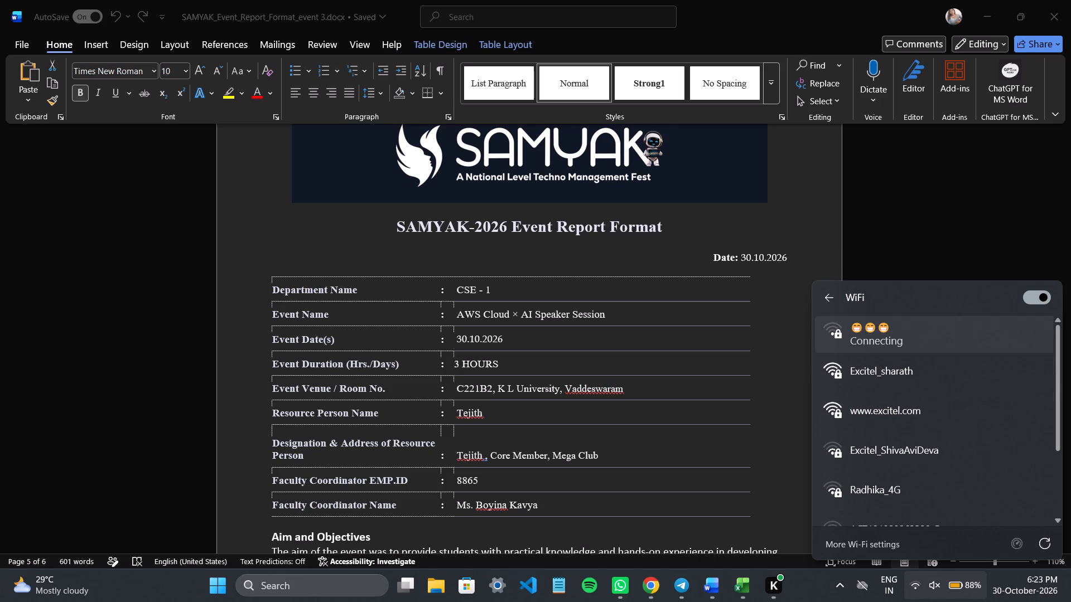
{"action": "left_click", "coordinate": [952, 339]}
{"action": "left_click", "coordinate": [979, 395]}
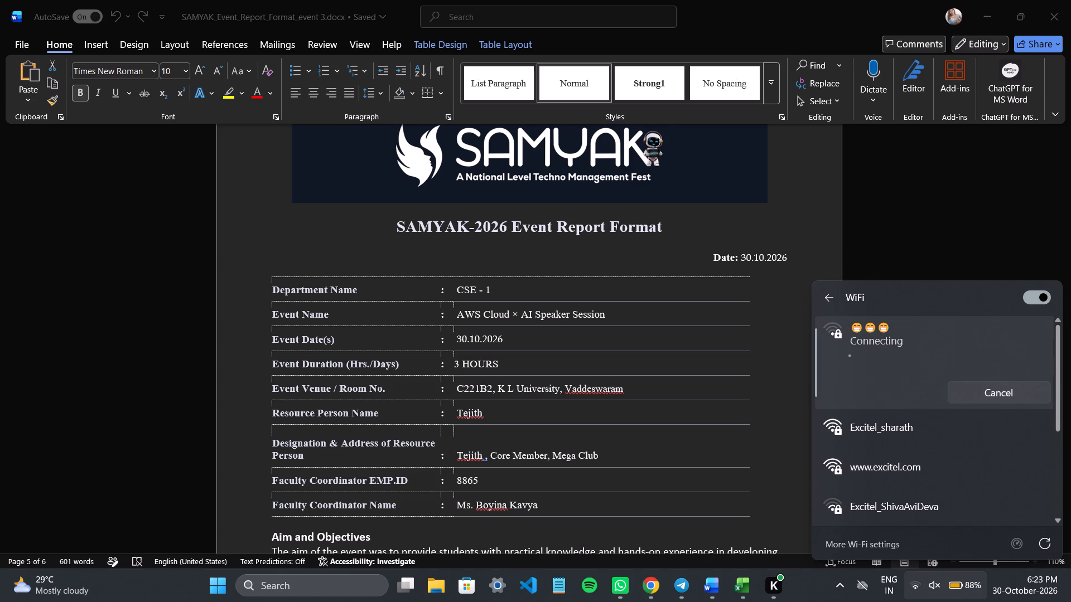
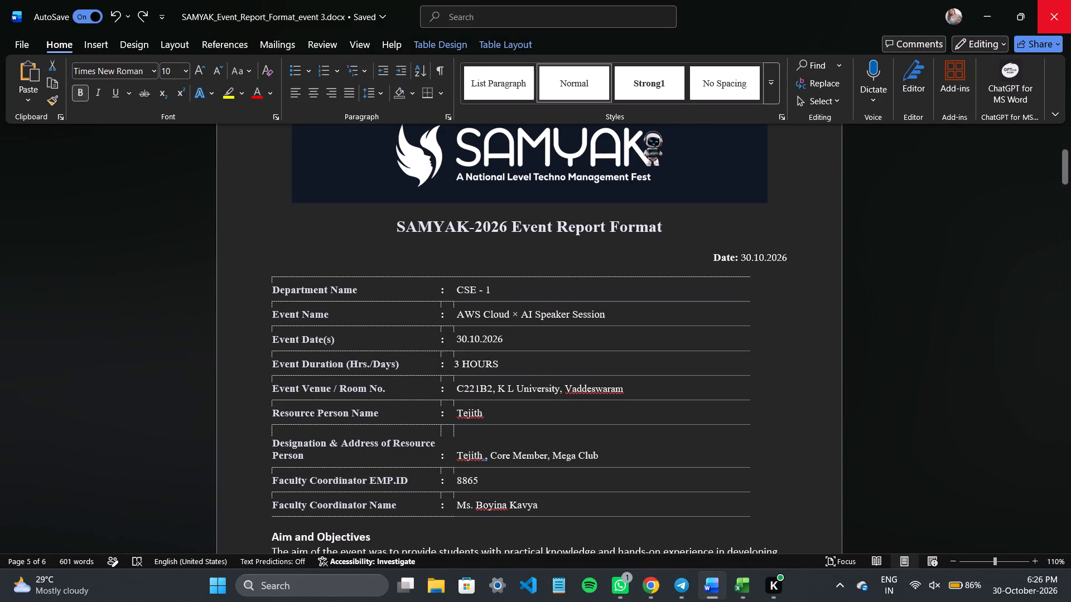
Close the SAMYAK event 3 report document.
{"action": "left_click", "coordinate": [1070, 0]}
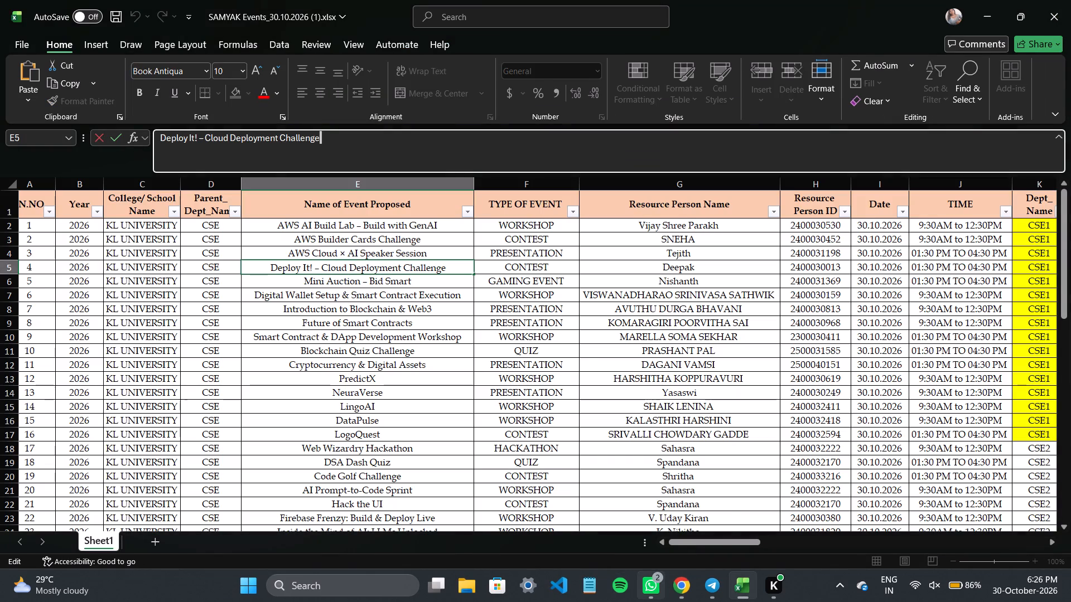
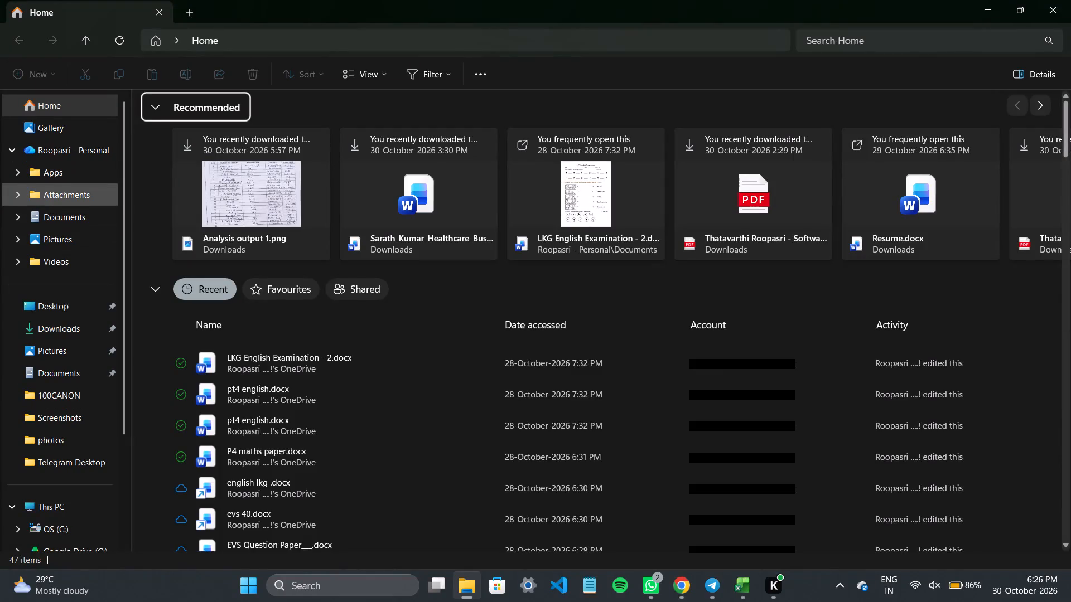
{"action": "left_click", "coordinate": [71, 212]}
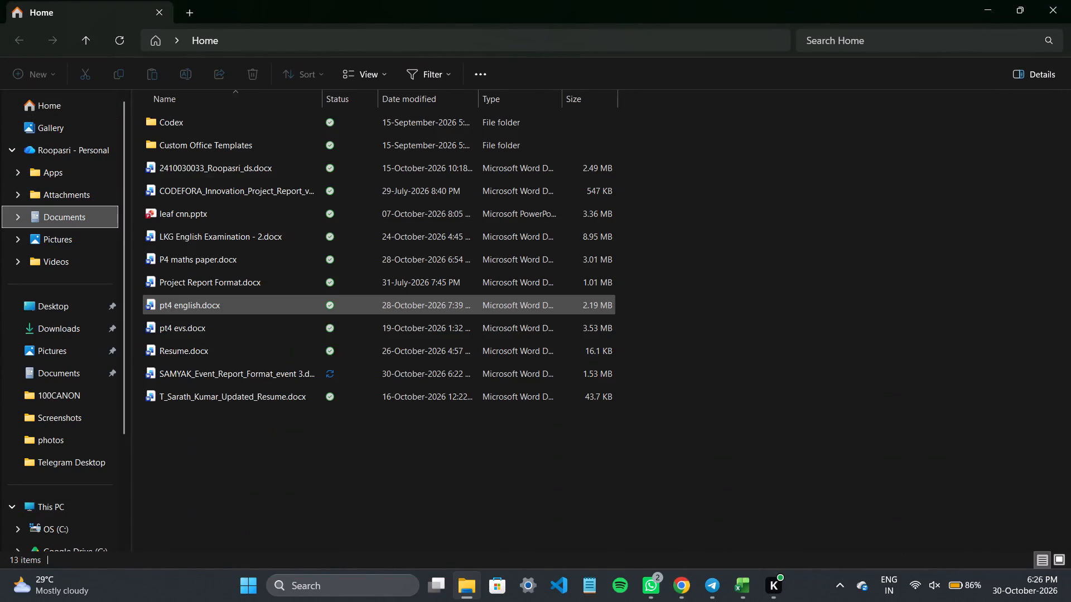
{"action": "left_click", "coordinate": [276, 373]}
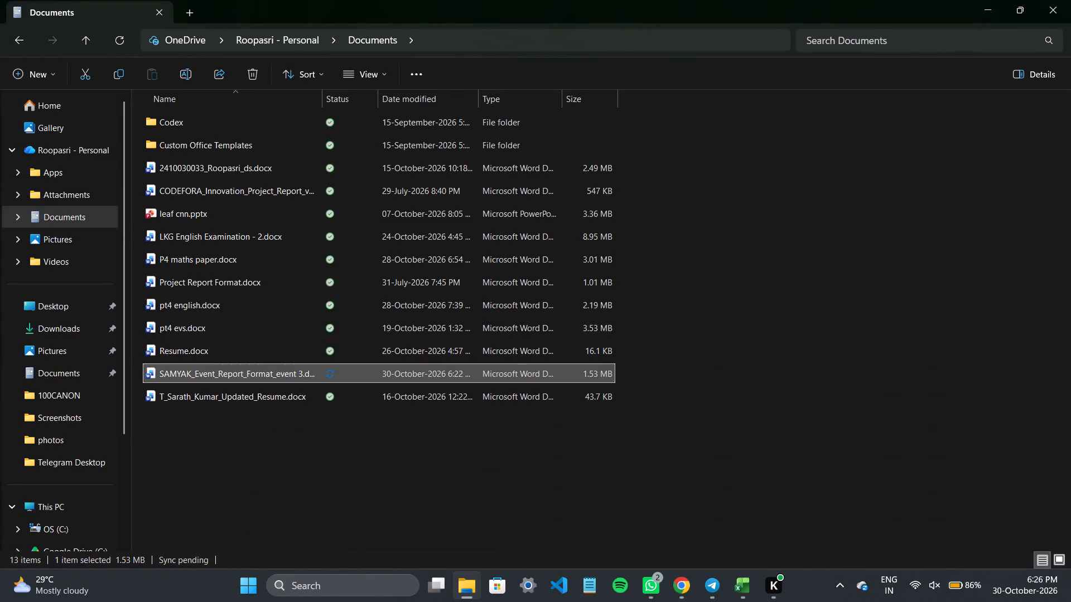